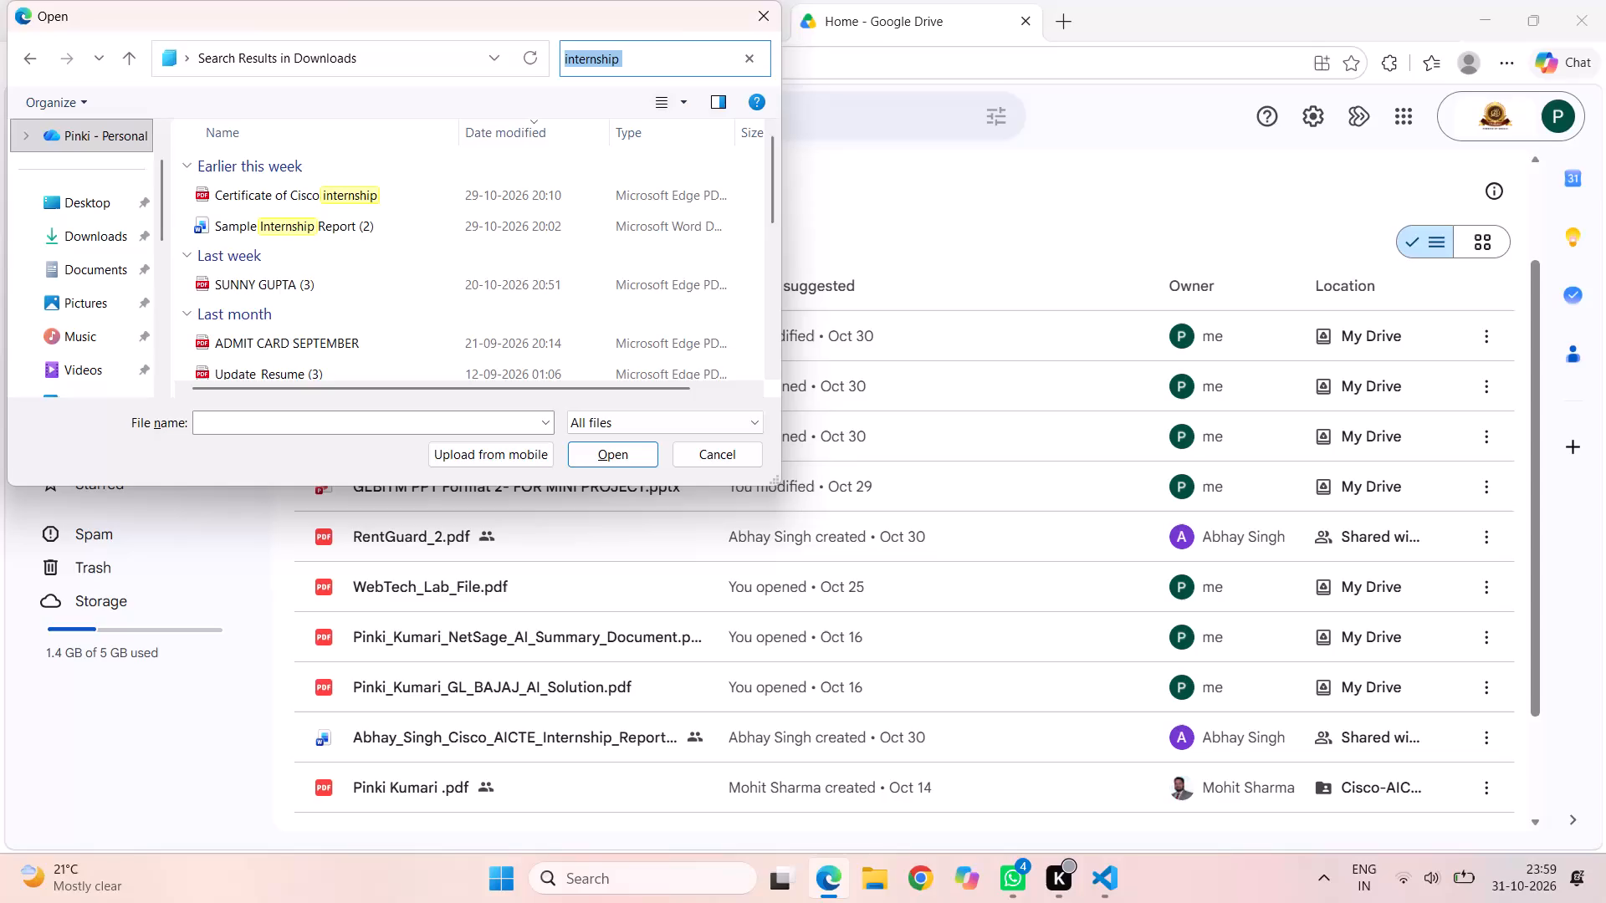
Upload the Word document Sample Internship Report (2) from the Downloads folder to Drive.
scroll(470, 249, up, 3)
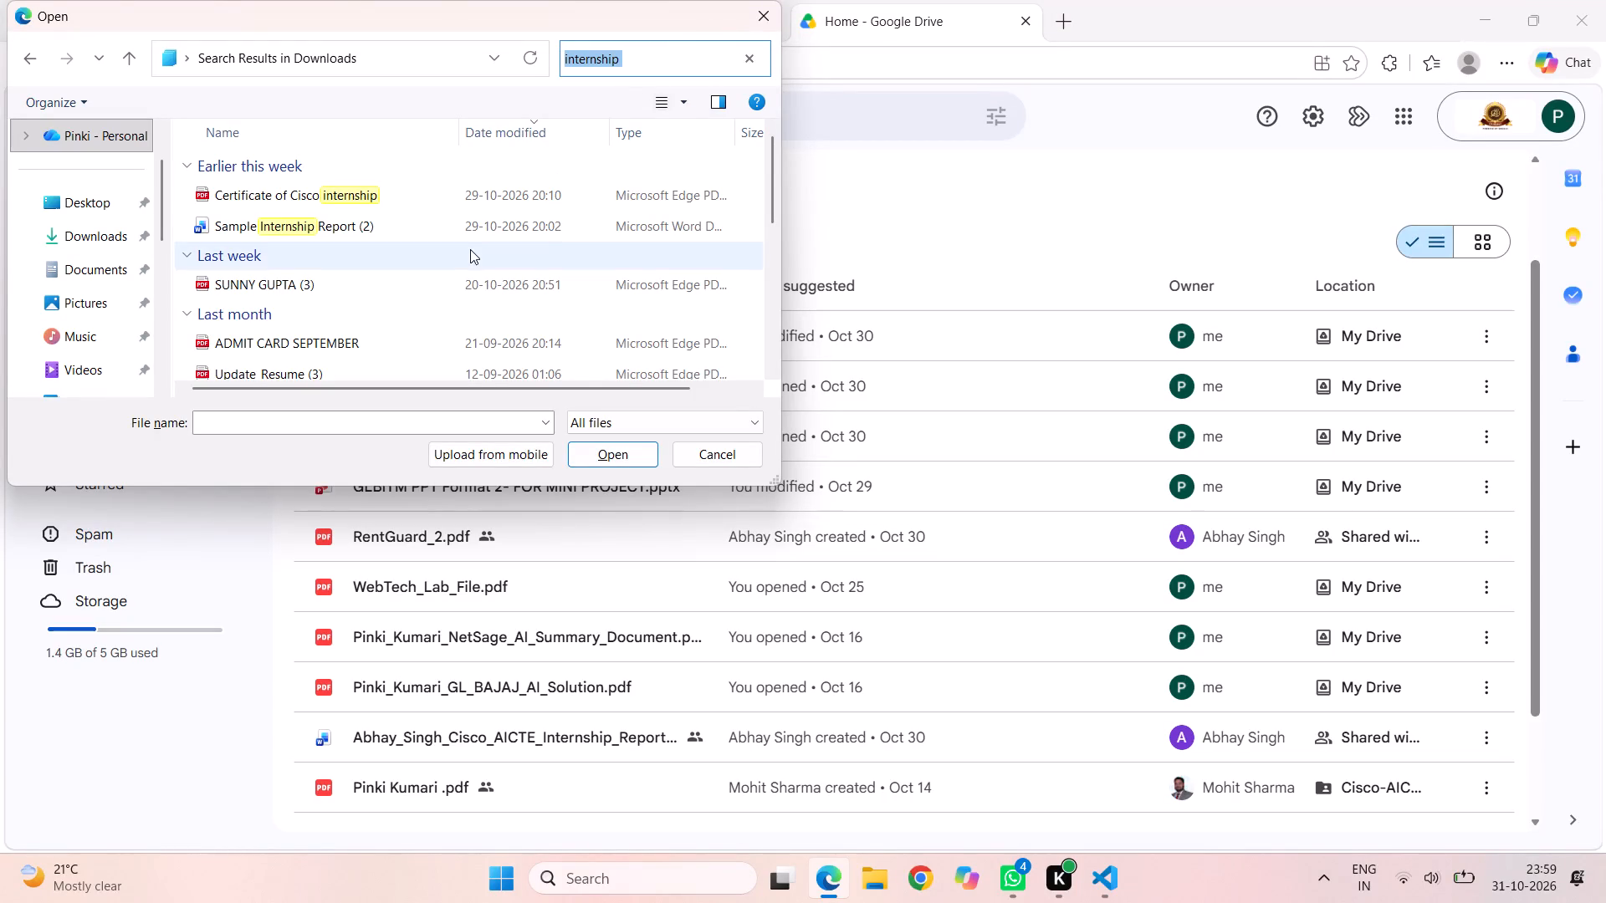
click(95, 228)
scroll(523, 227, up, 1)
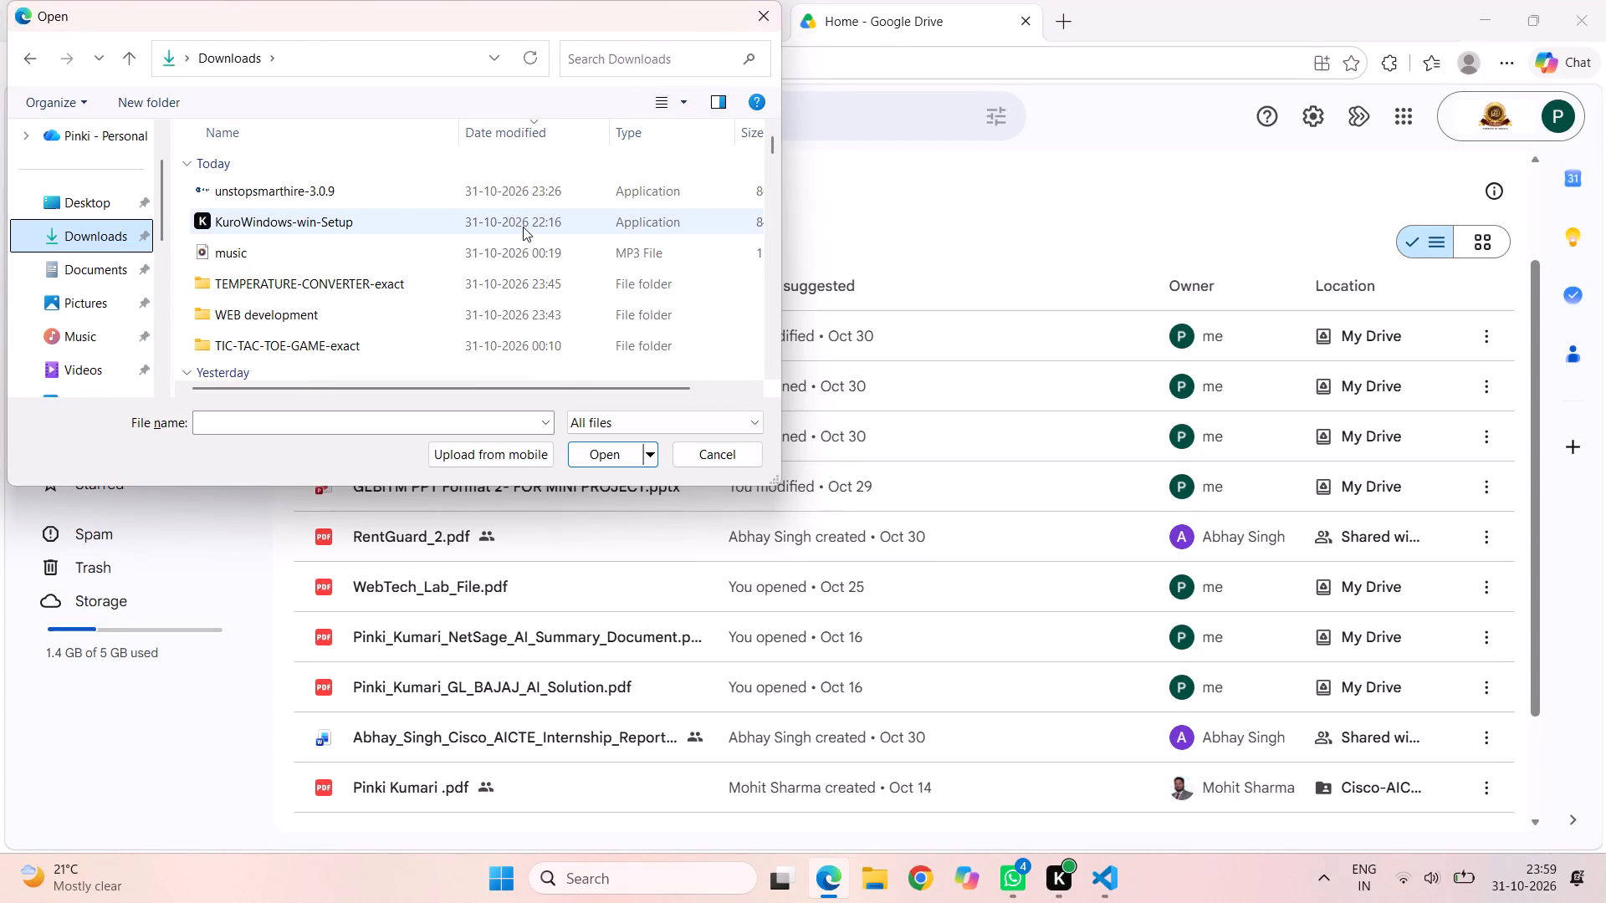
scroll(523, 227, down, 1)
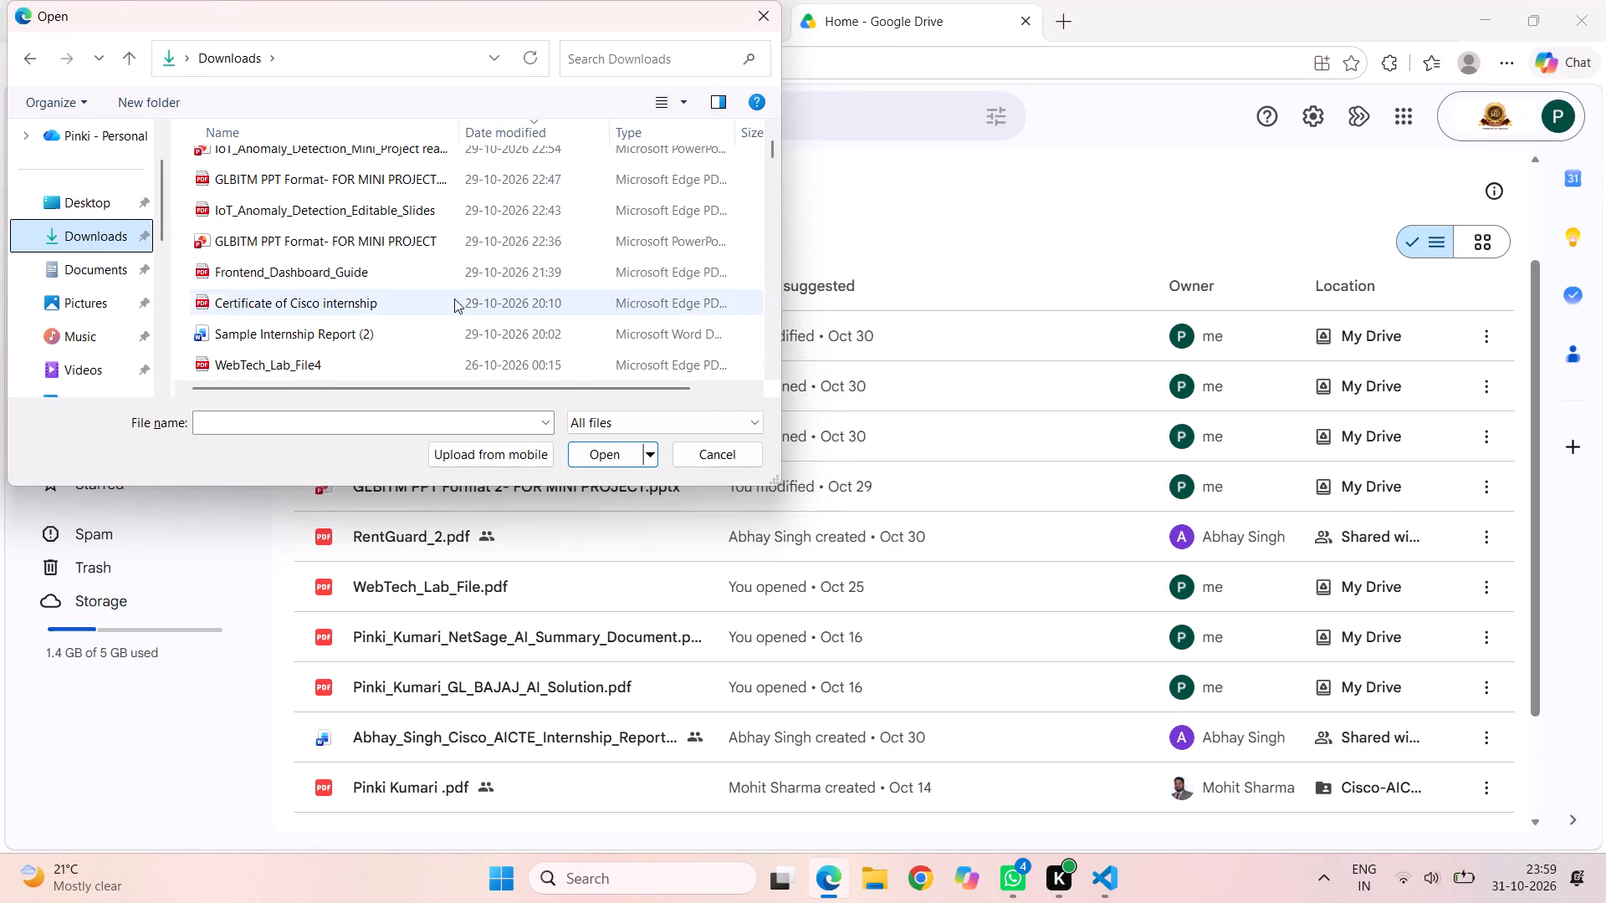
scroll(474, 278, down, 1)
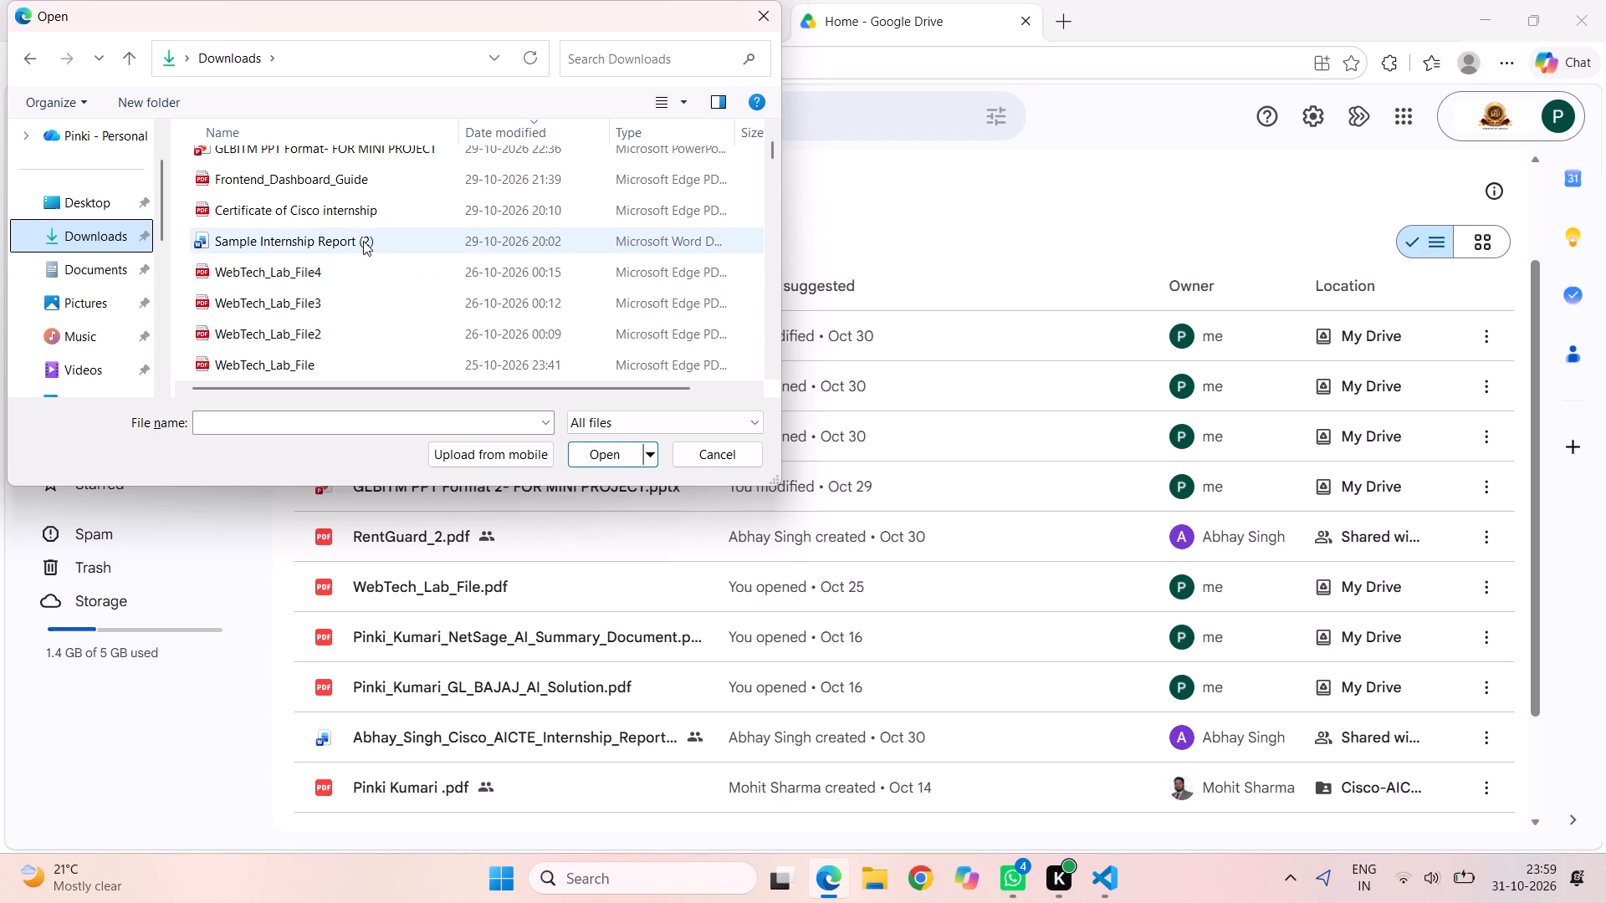
click(351, 237)
click(611, 457)
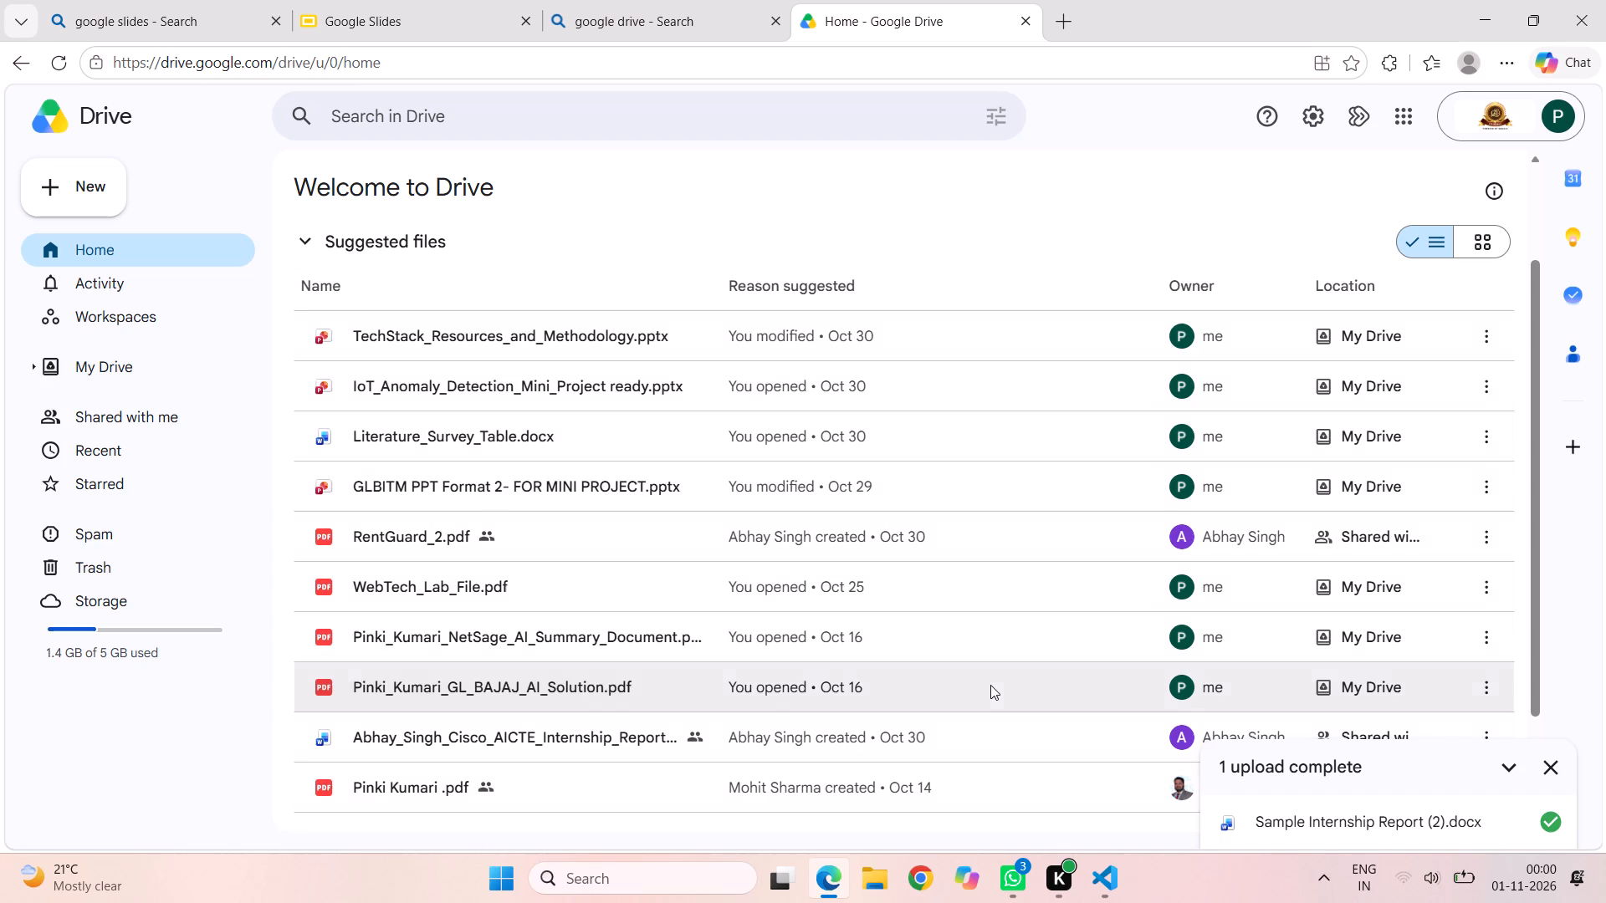
Open the uploaded Sample Internship Report (2).docx and dismiss the security limitations notice.
right_click(1302, 792)
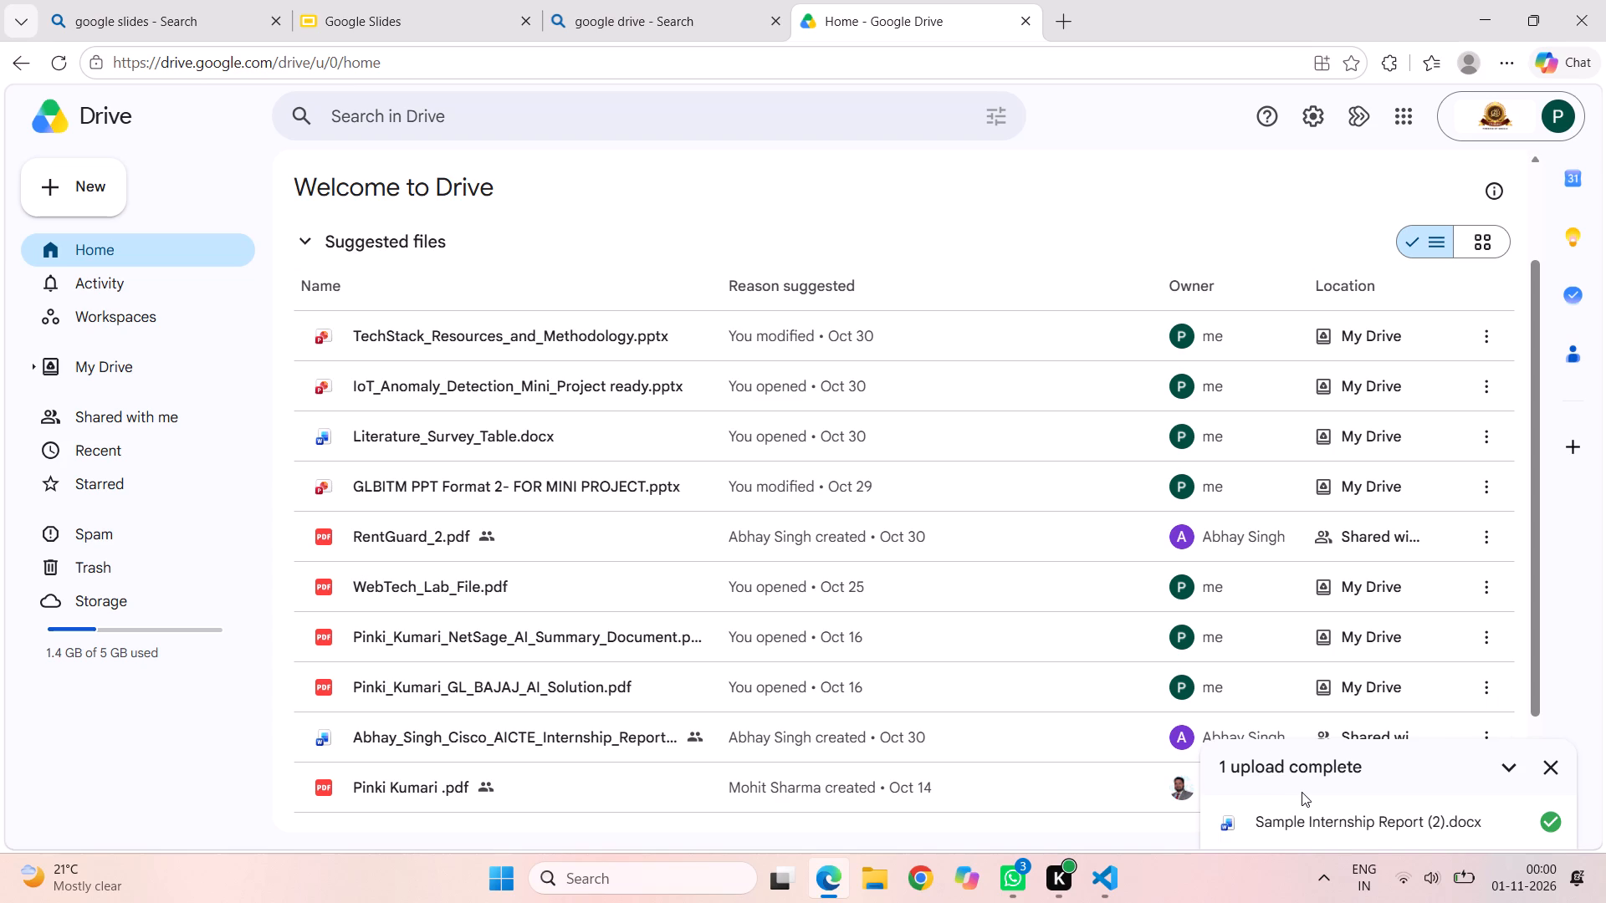
right_click(1302, 792)
click(1281, 826)
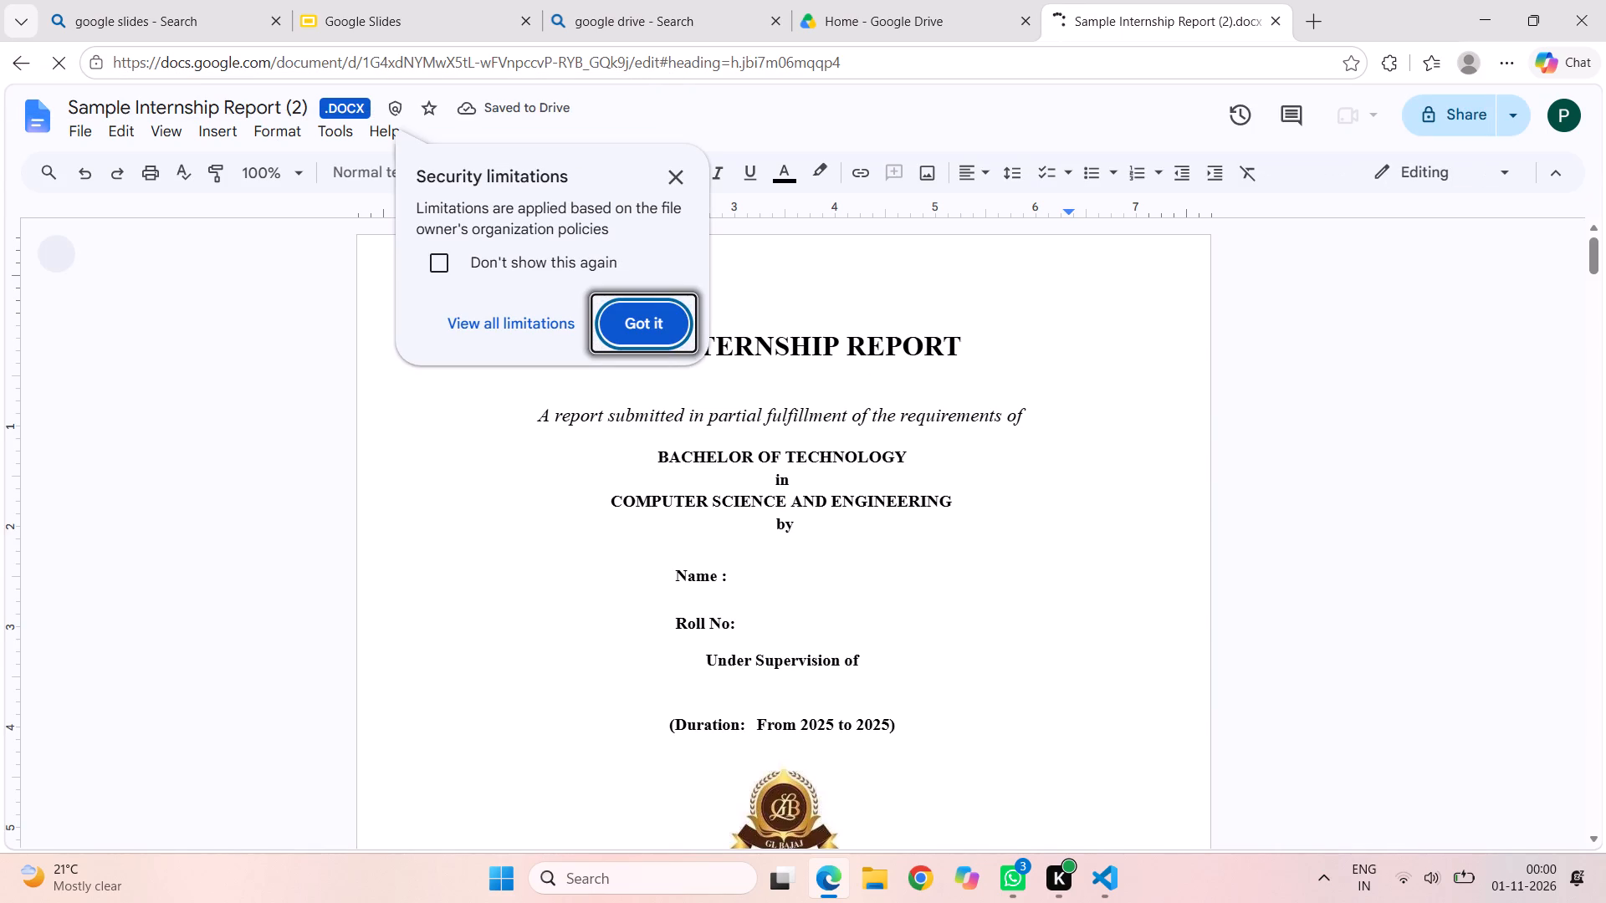
click(670, 178)
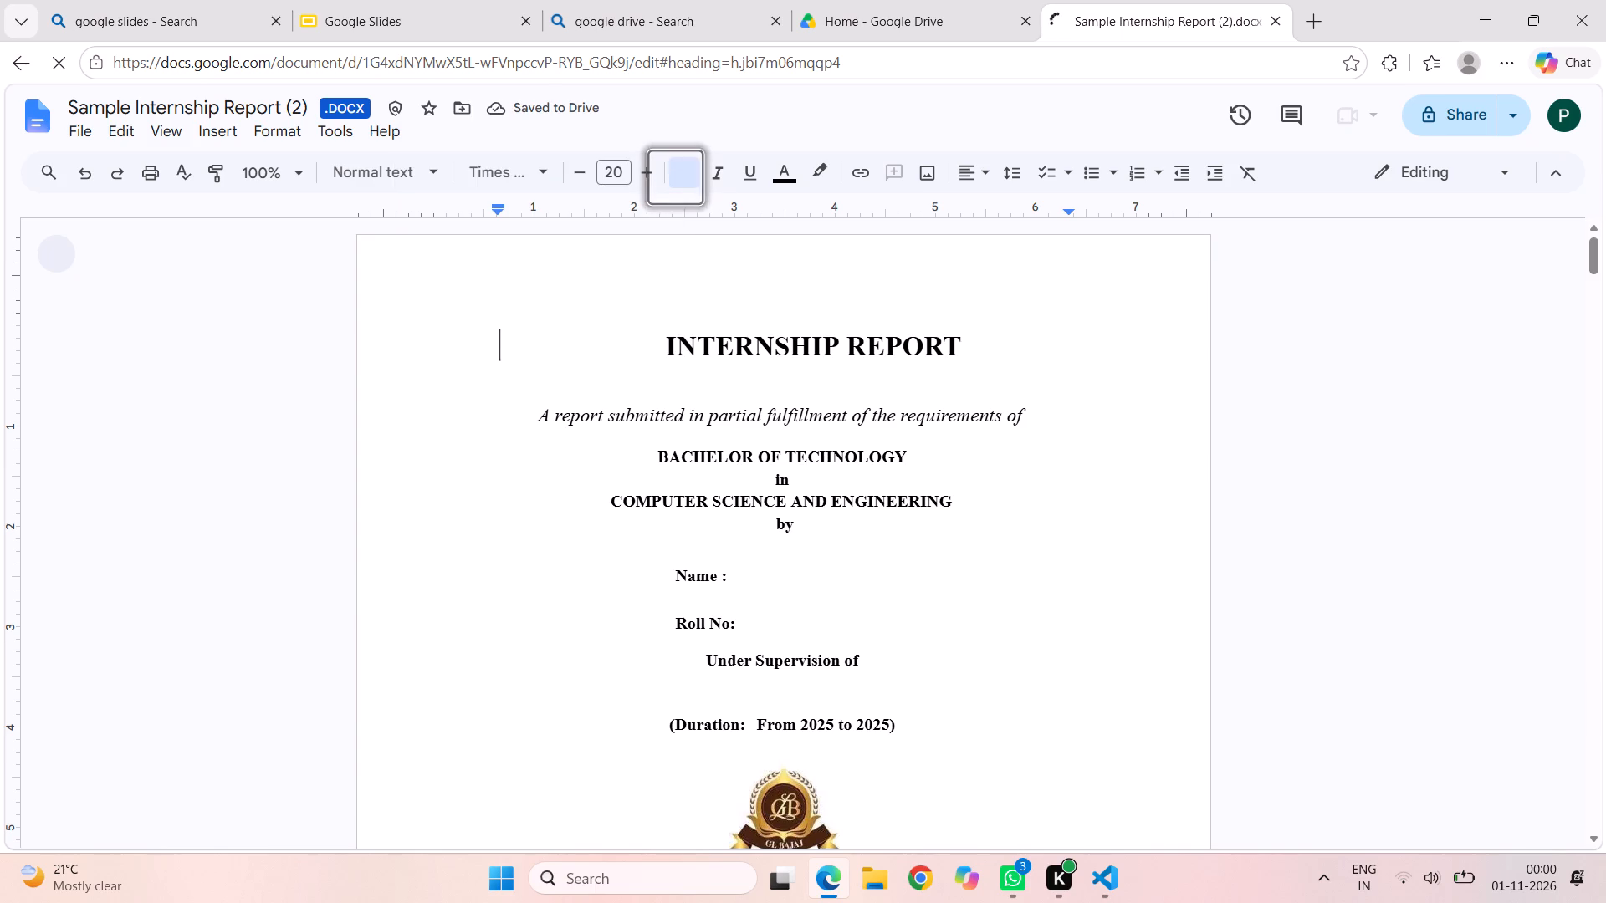
Examine the internship report's cover page, including the name, roll number, supervision and duration fields and the institute details.
scroll(929, 455, up, 1)
scroll(929, 455, down, 2)
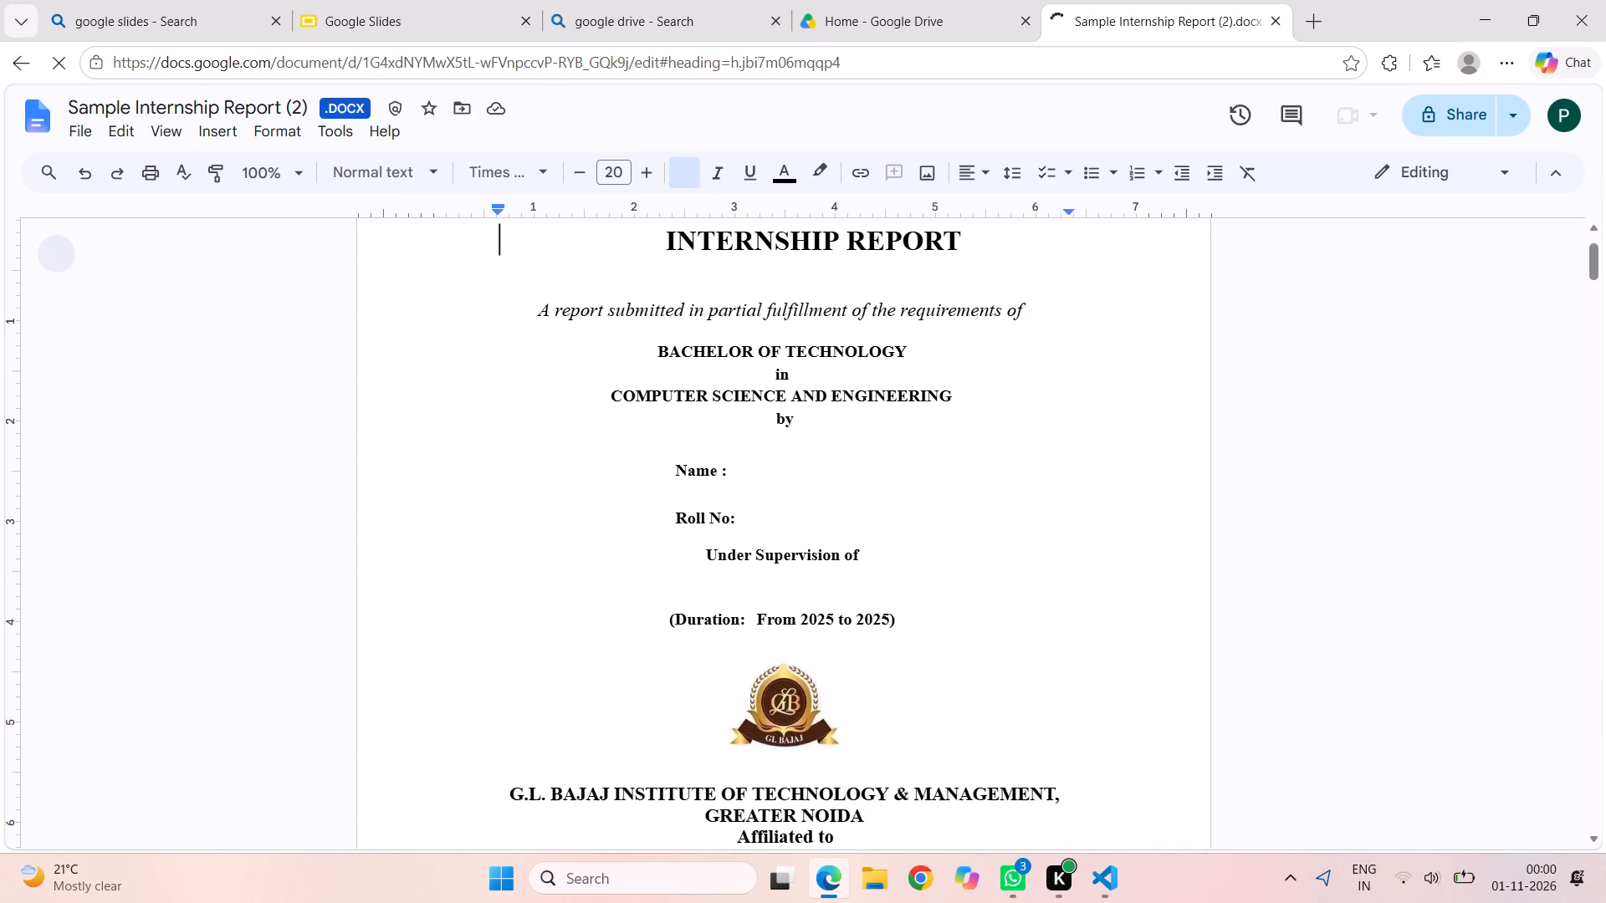
scroll(929, 455, down, 3)
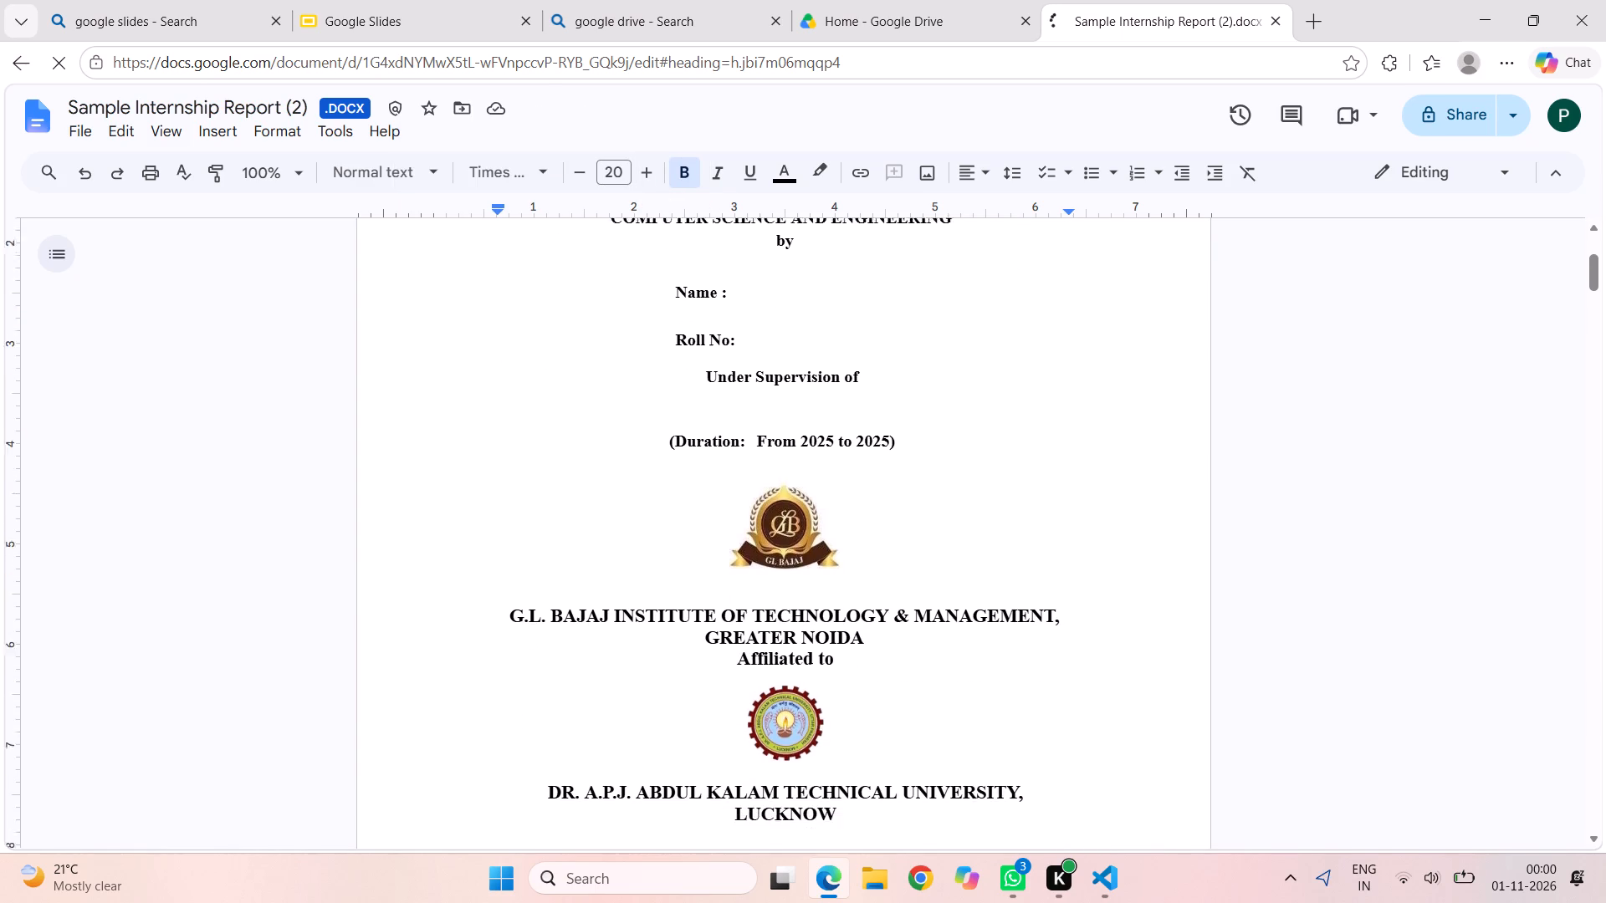
scroll(929, 455, down, 1)
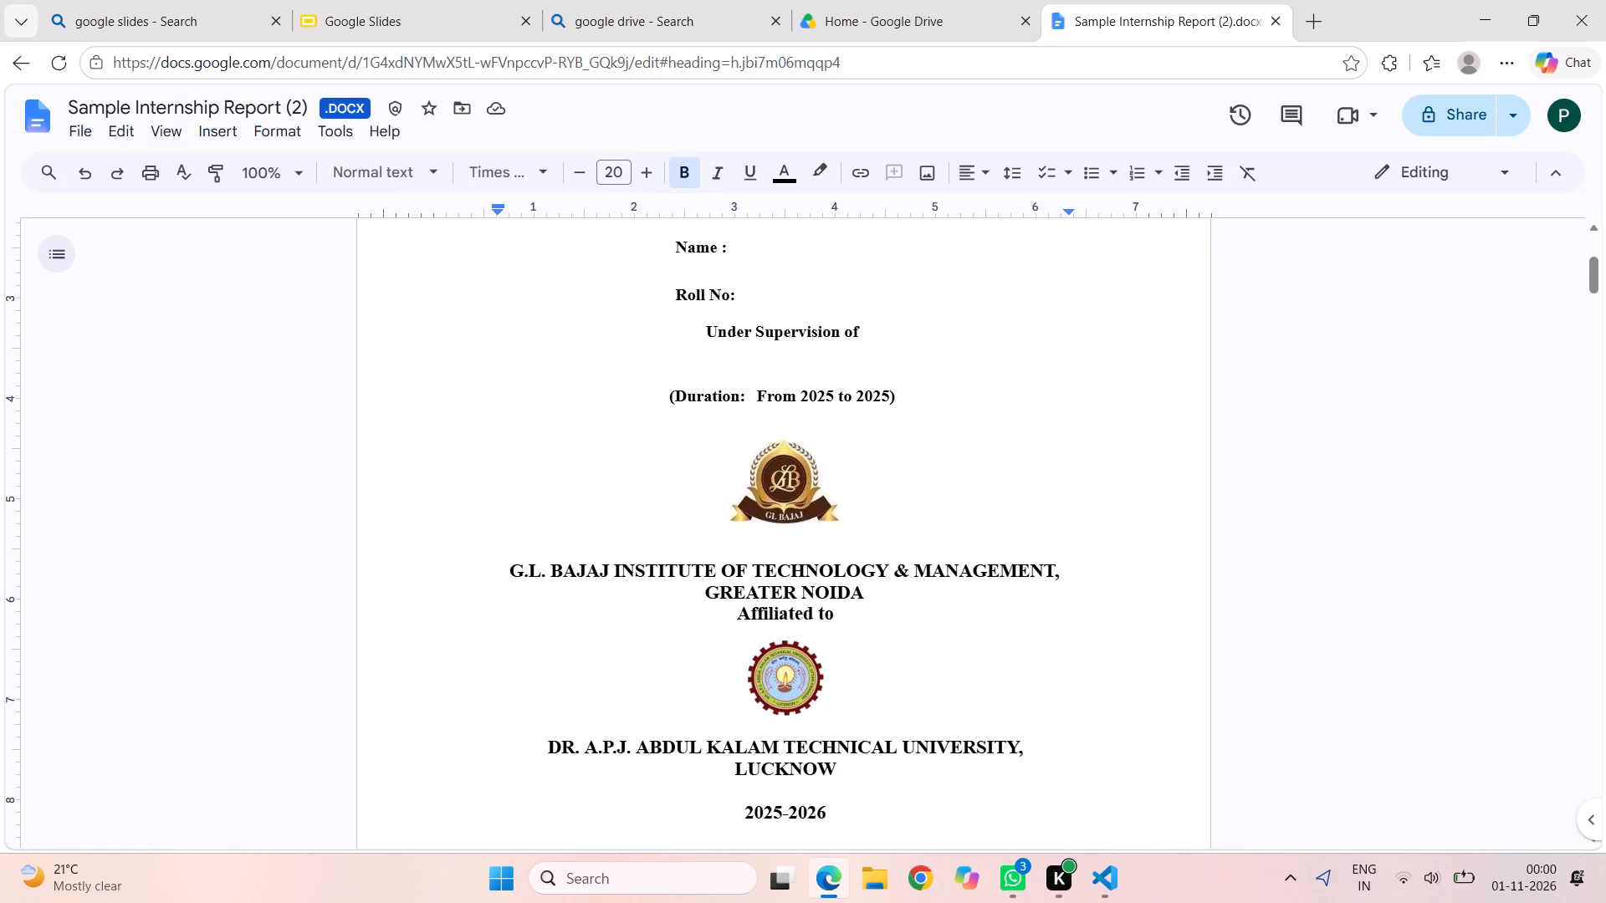
scroll(869, 476, down, 1)
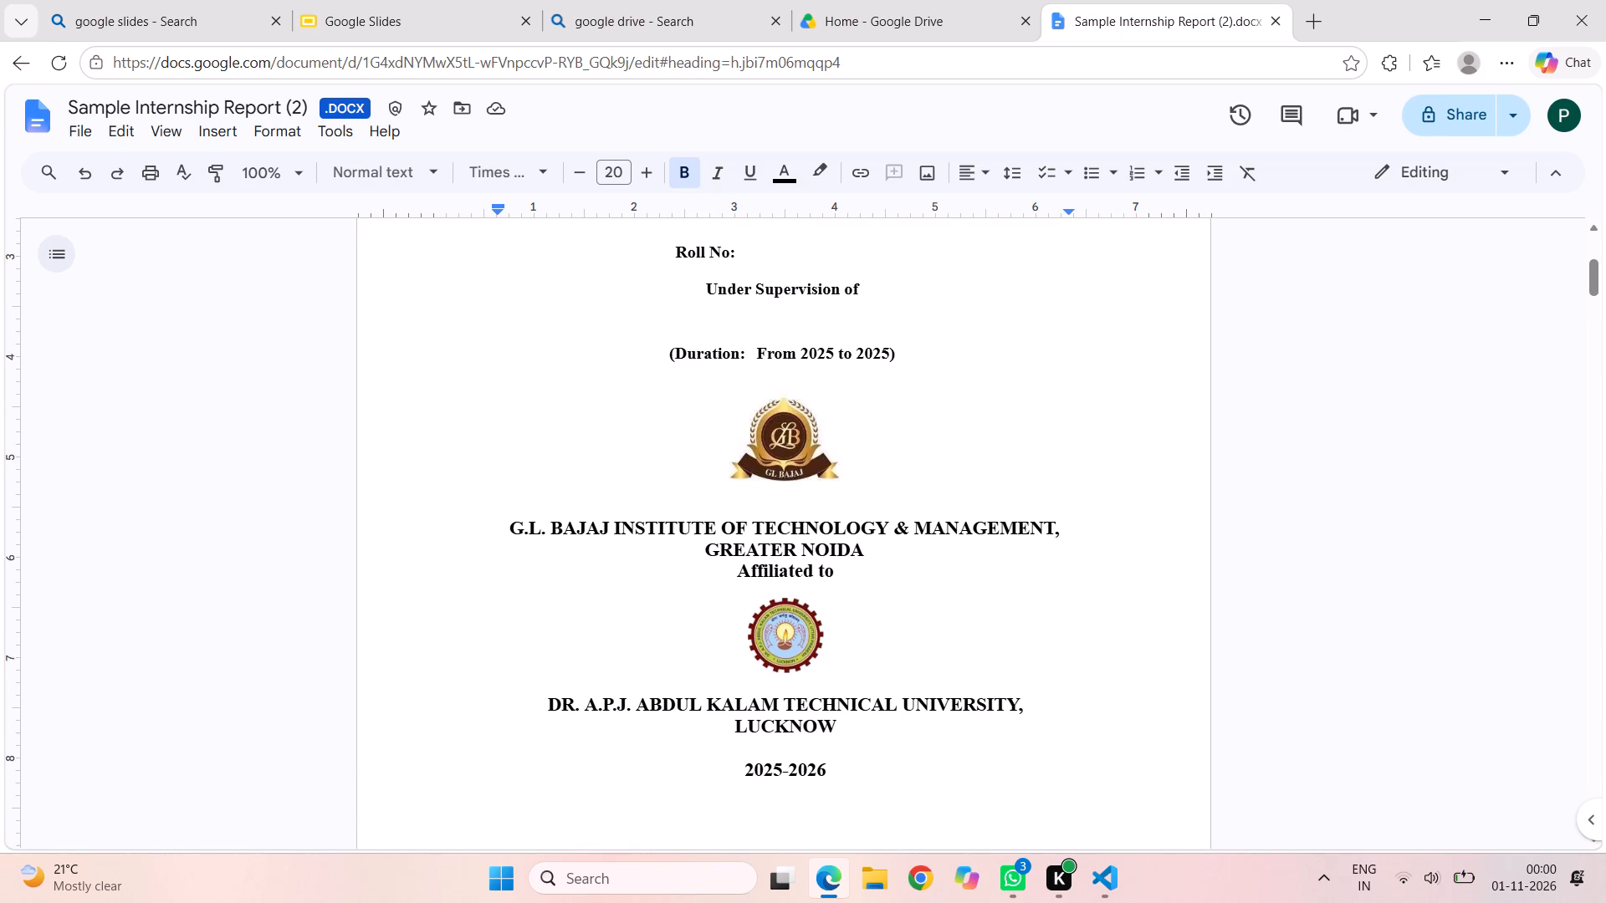
scroll(869, 476, down, 2)
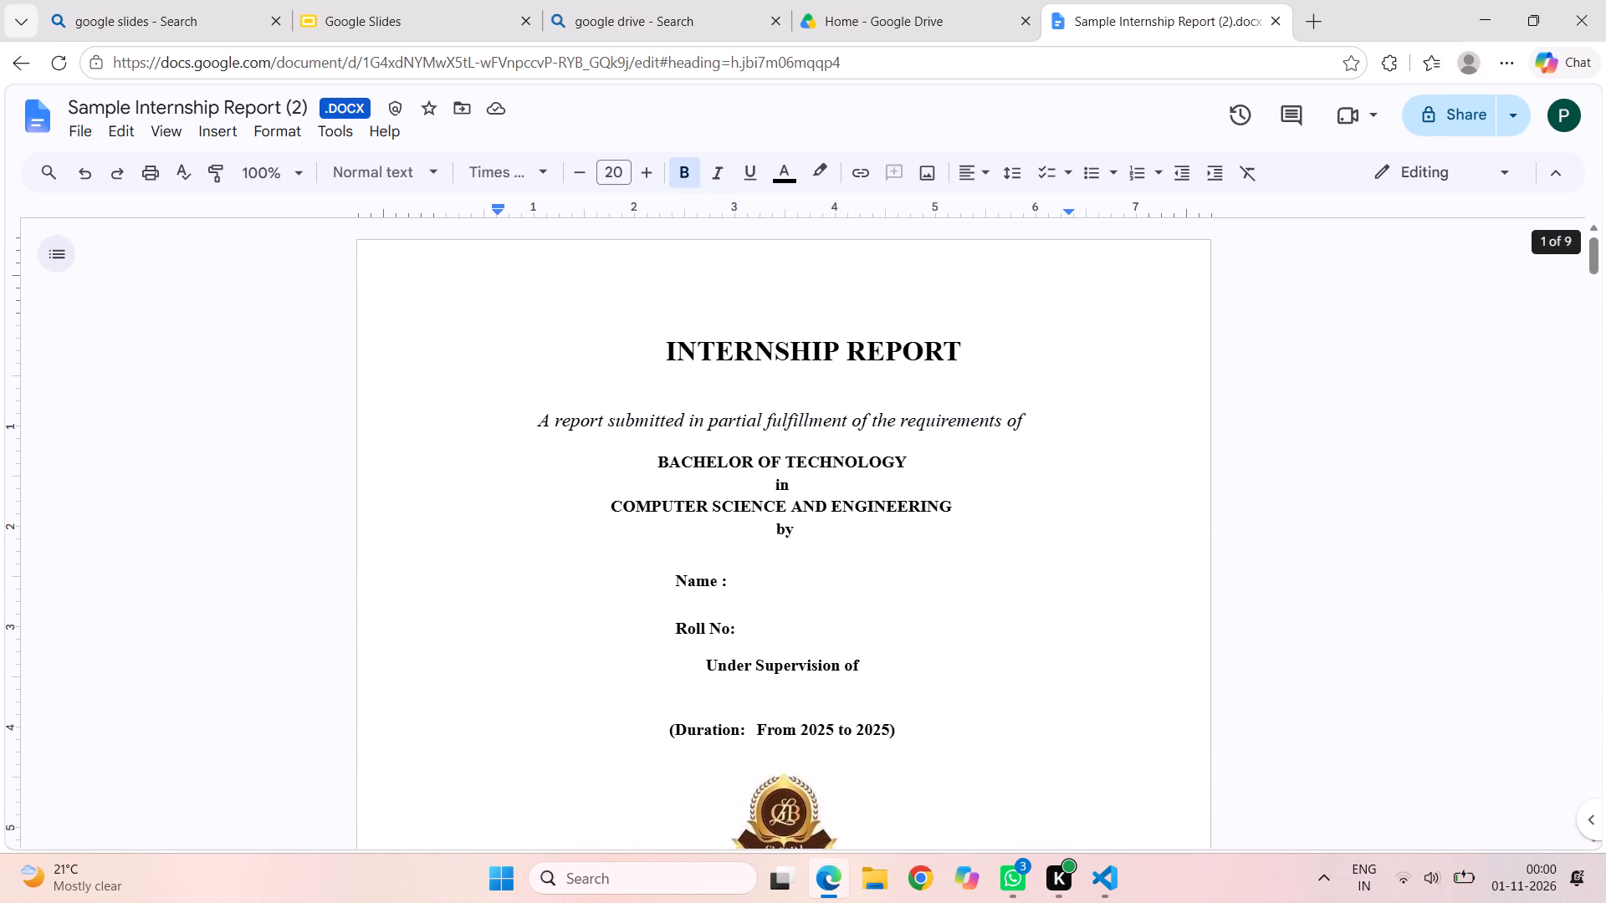
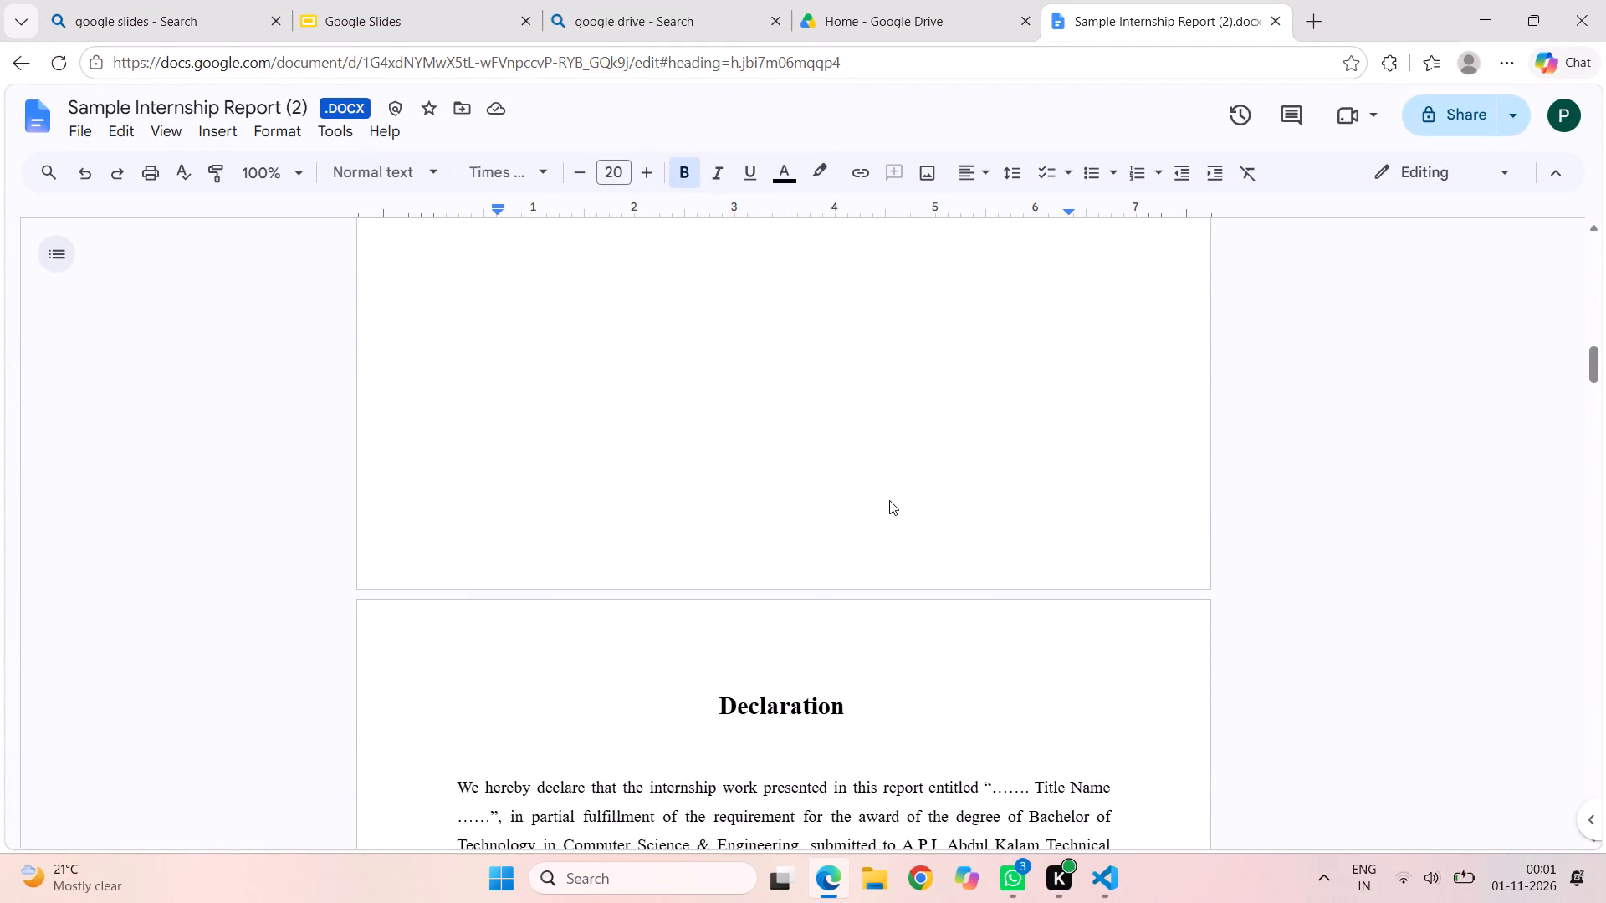
Review the rest of the report, from the declaration, certificate and acknowledgement through the table of content to the end of the Internship Feedback Form.
scroll(889, 500, down, 1)
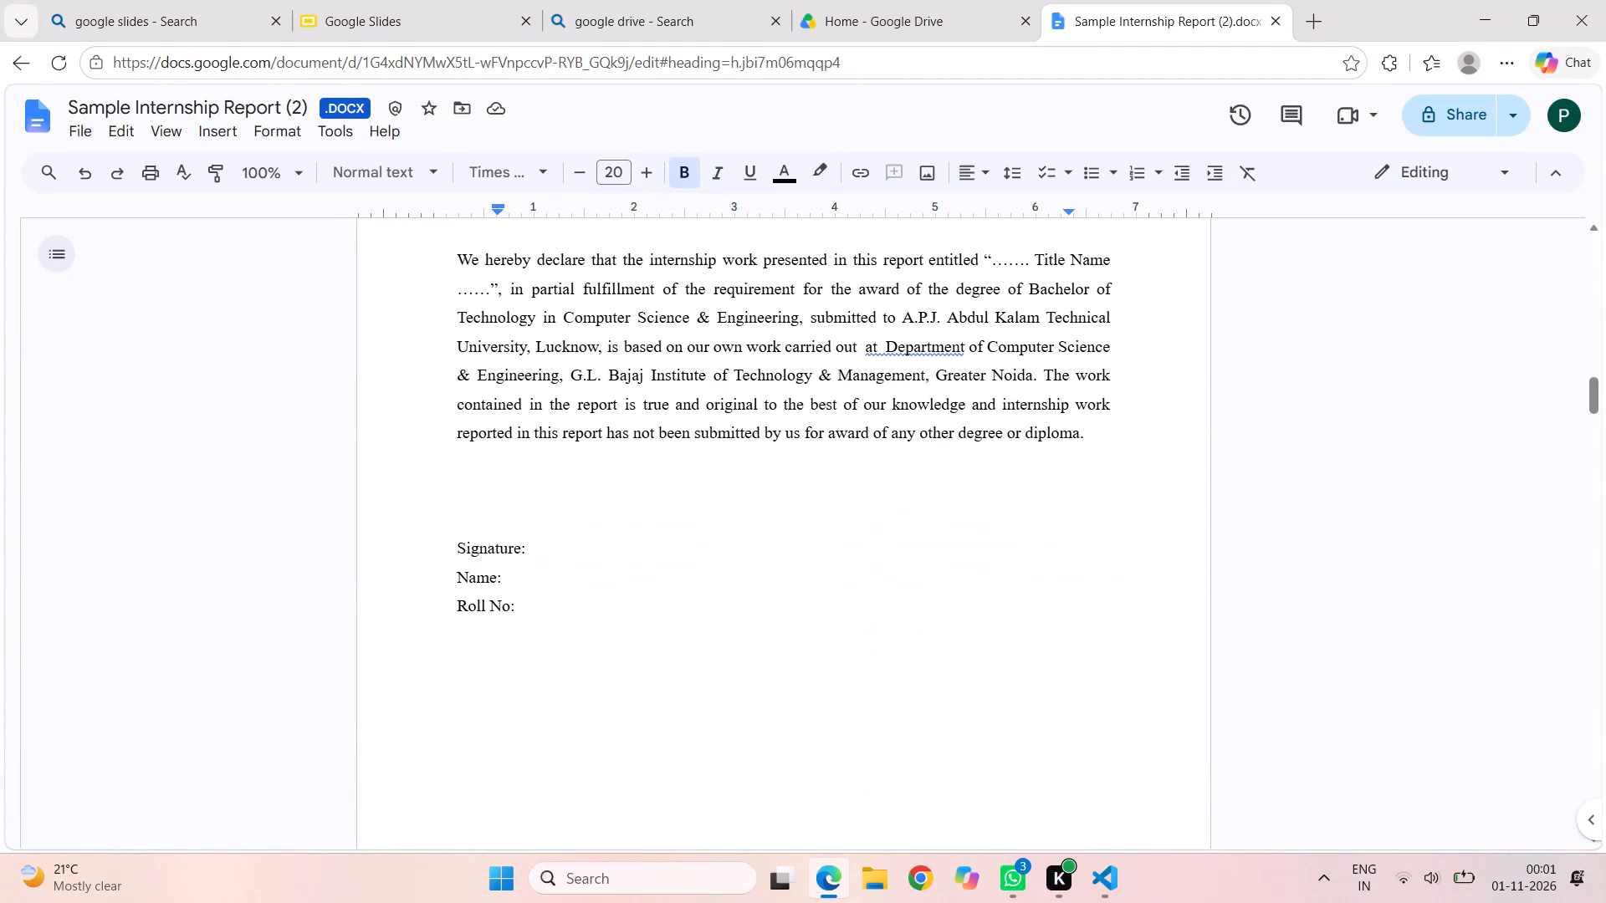
scroll(889, 500, down, 5)
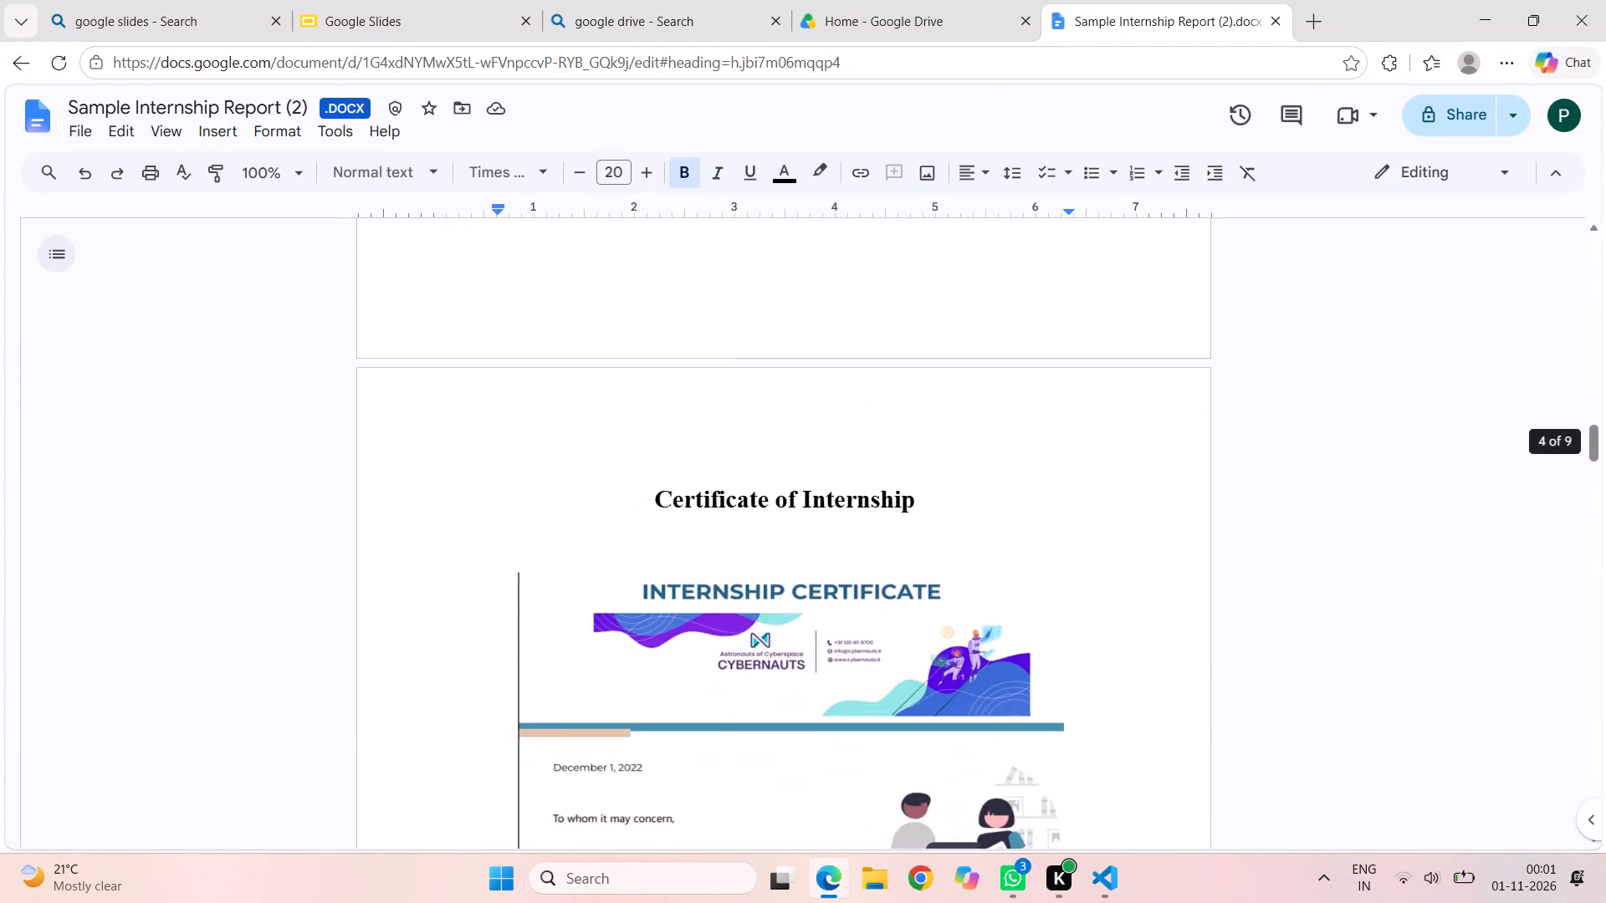
scroll(889, 500, down, 6)
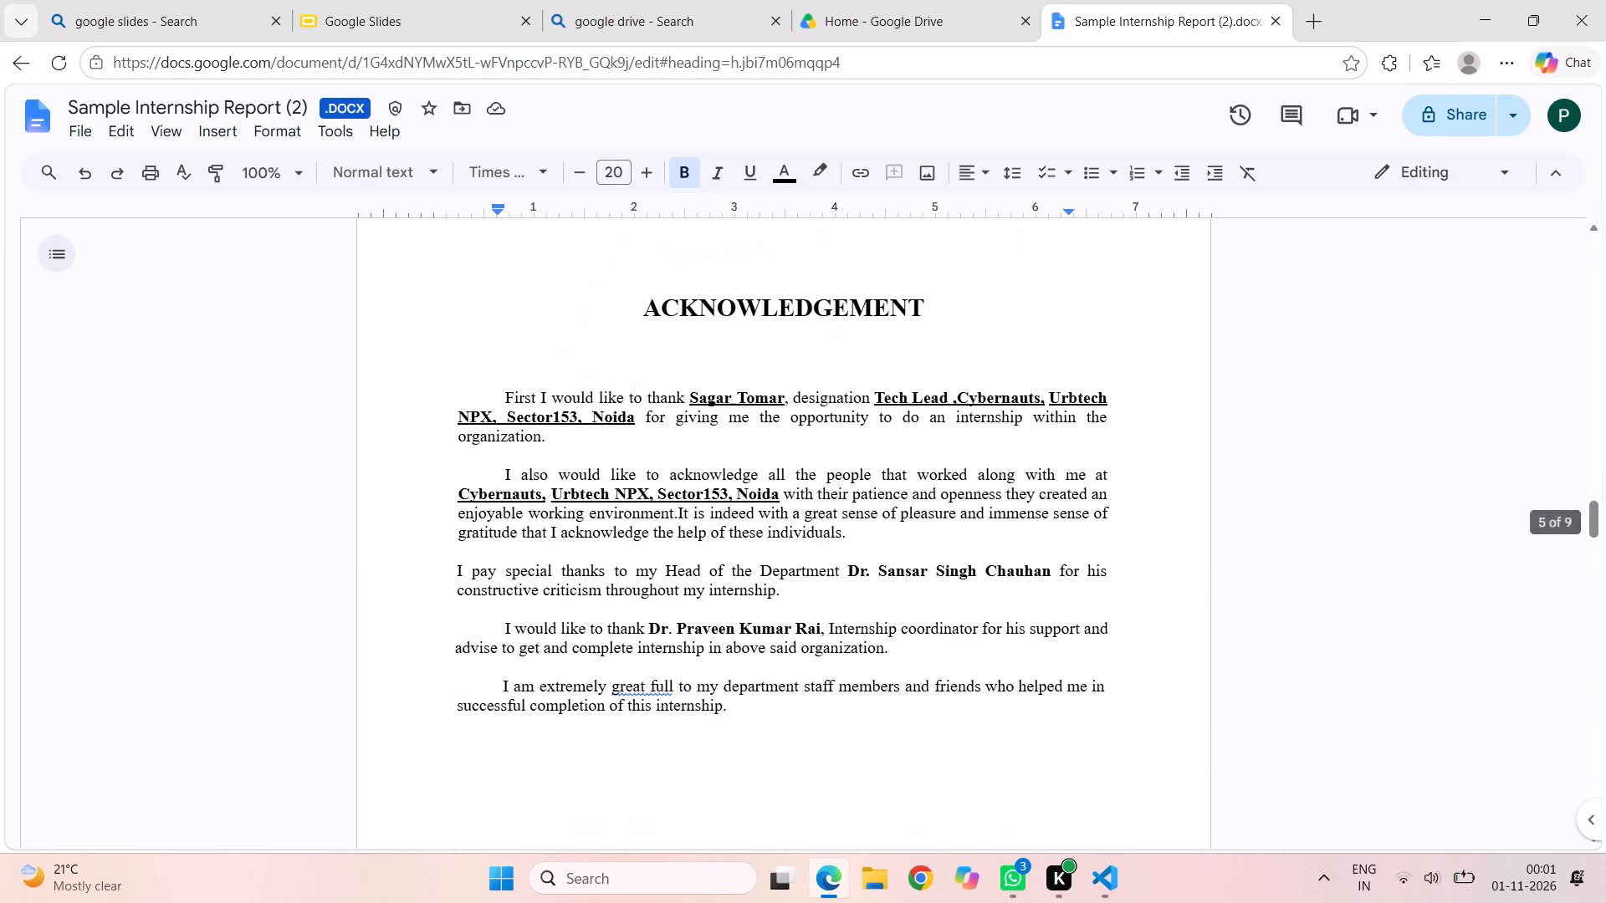
scroll(889, 500, down, 2)
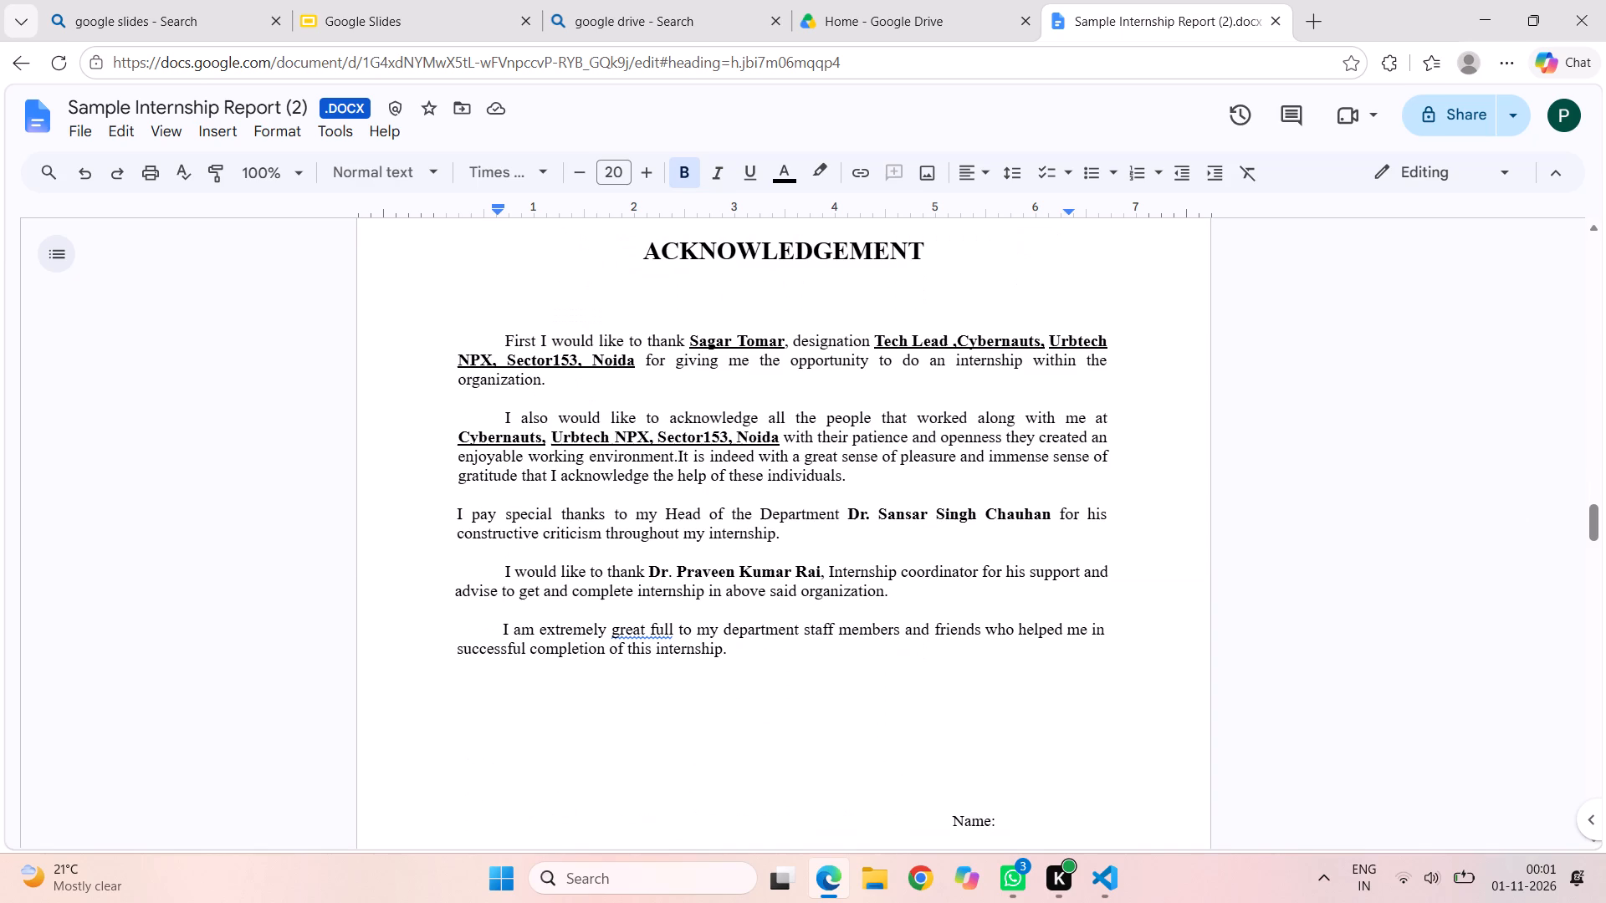
scroll(889, 500, down, 3)
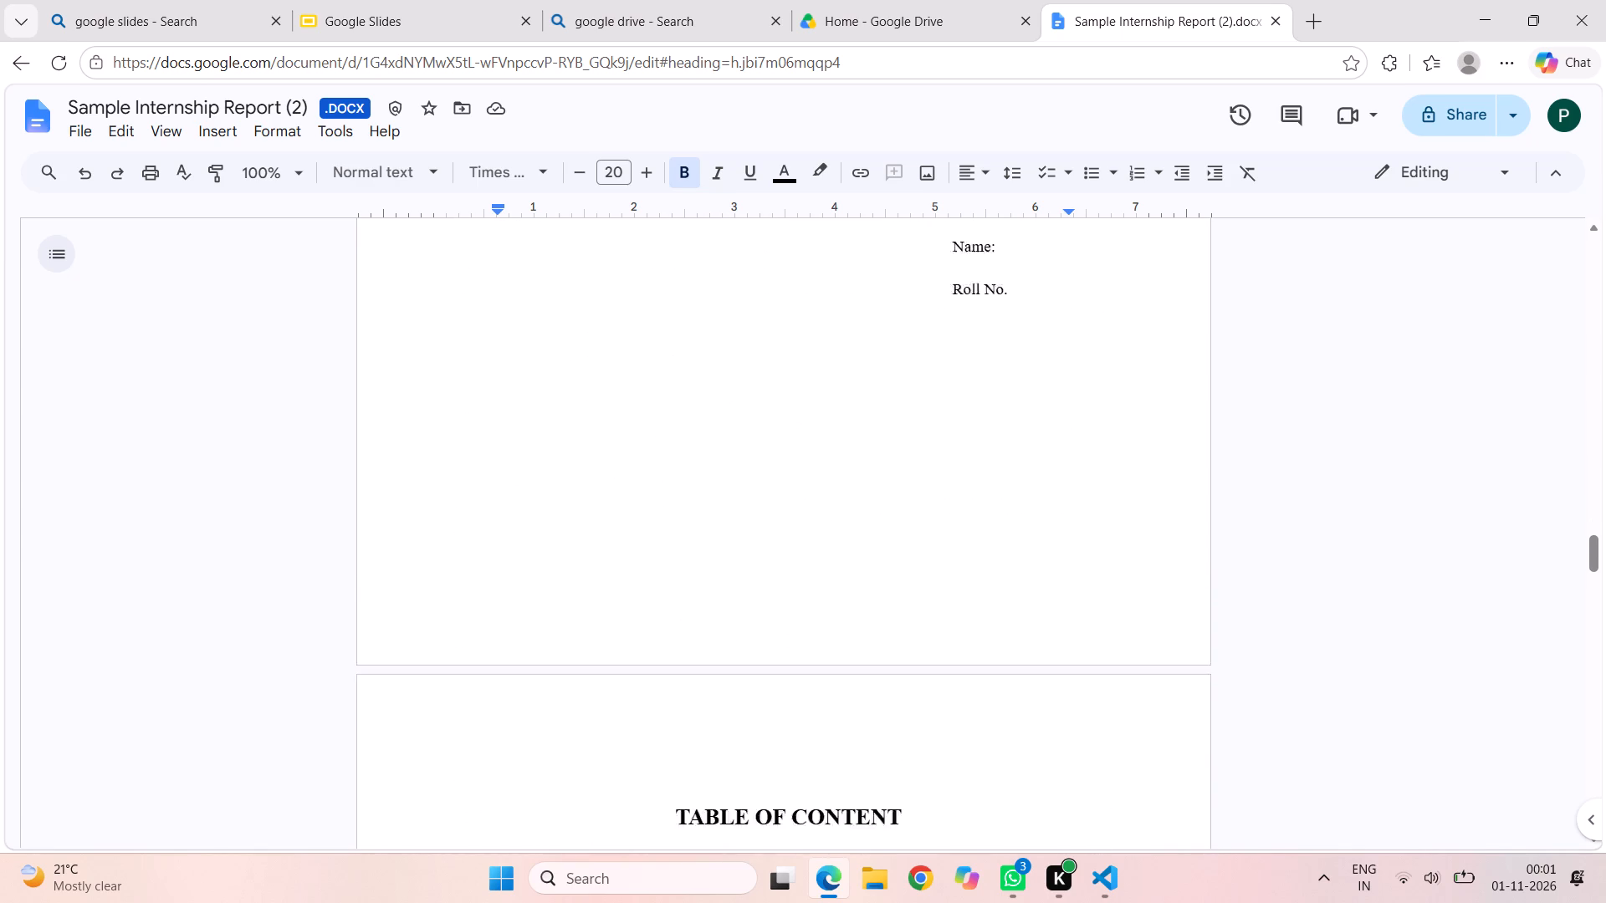
scroll(889, 500, down, 2)
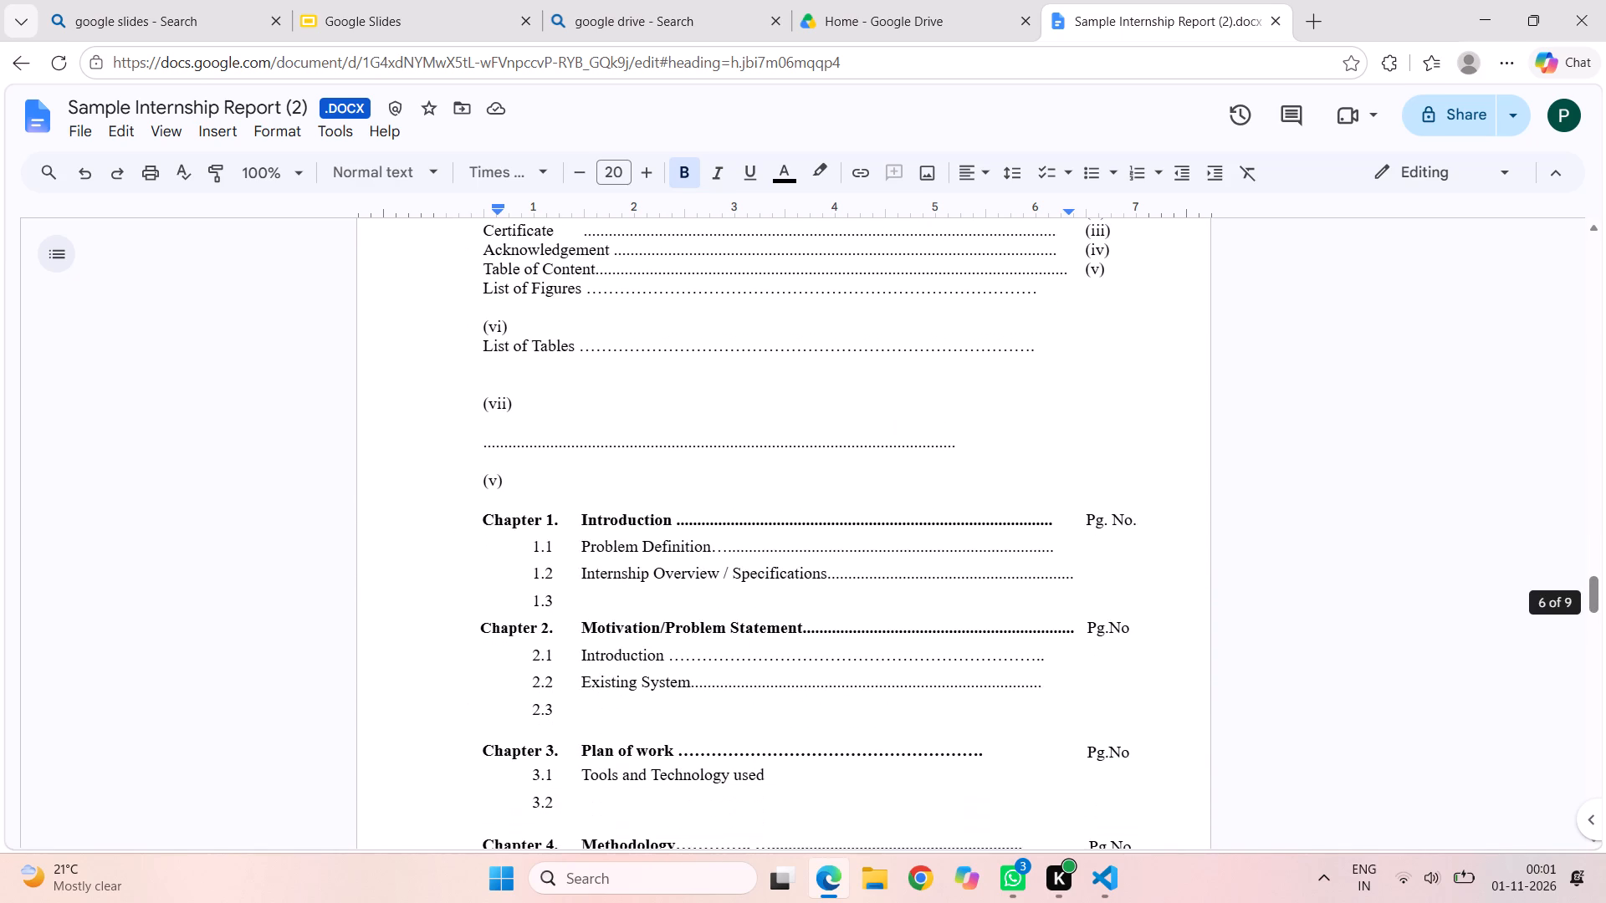
scroll(889, 500, down, 6)
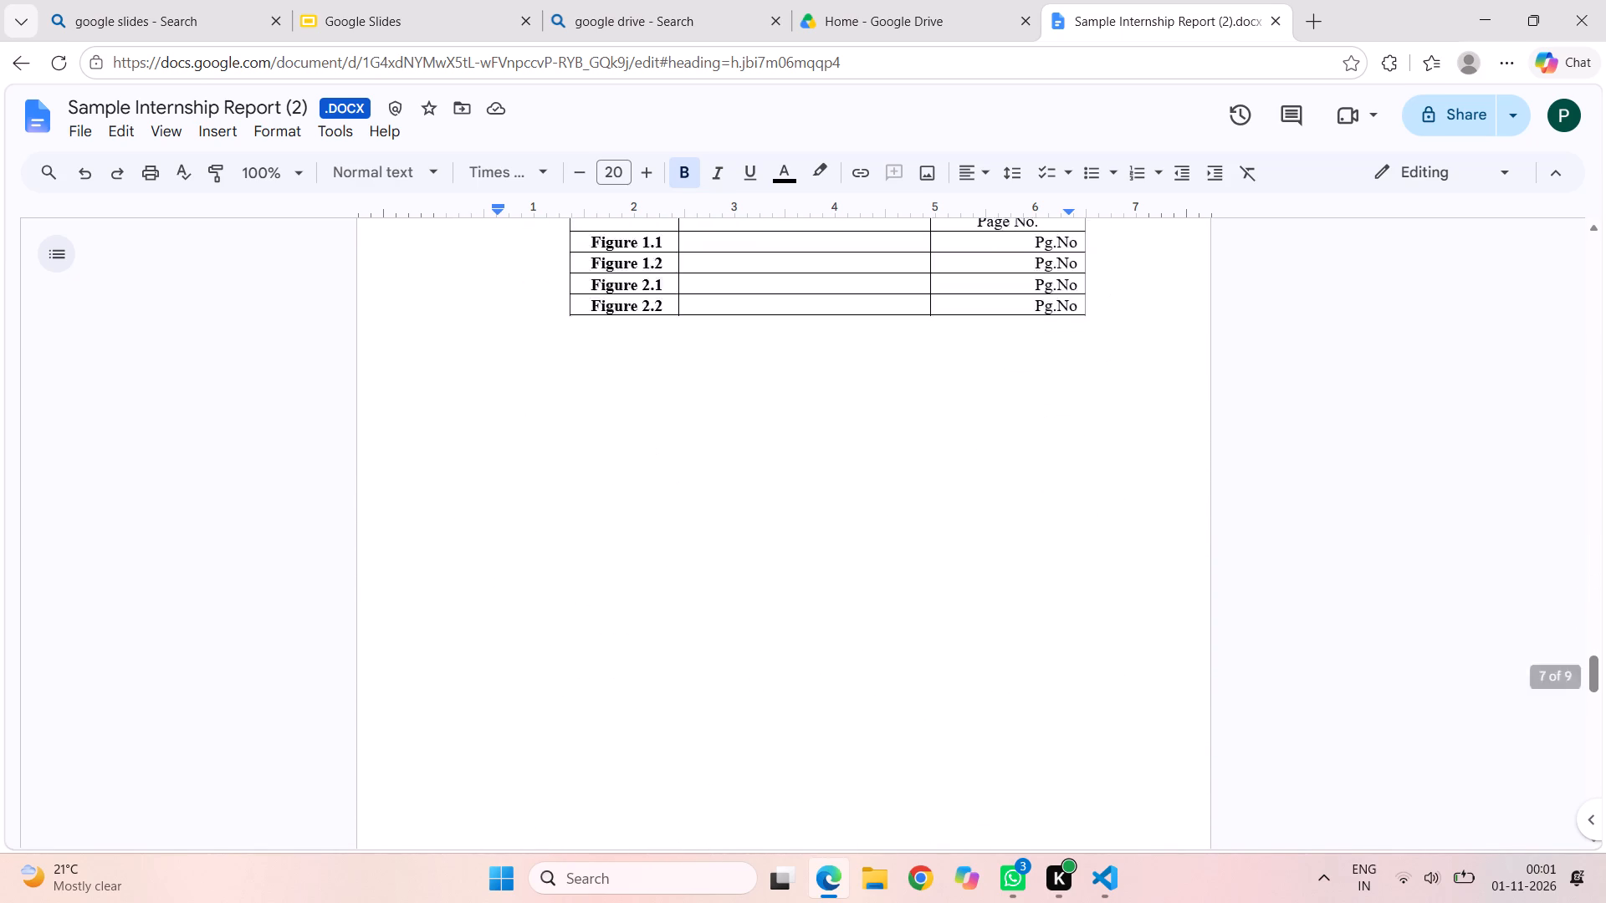
scroll(889, 500, down, 6)
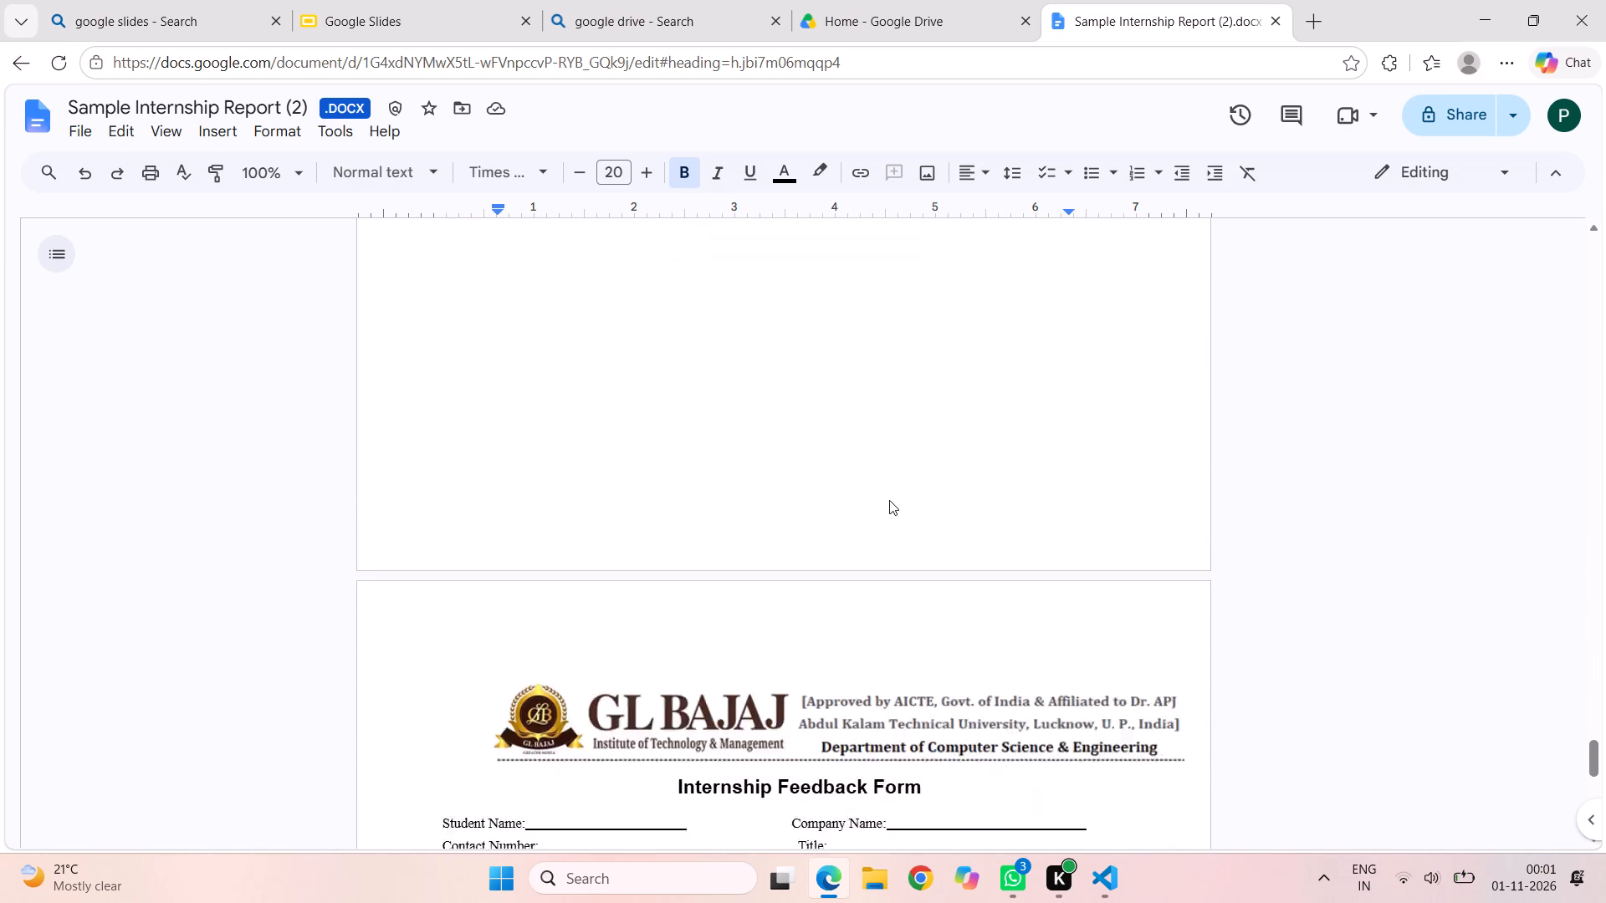
scroll(889, 500, down, 3)
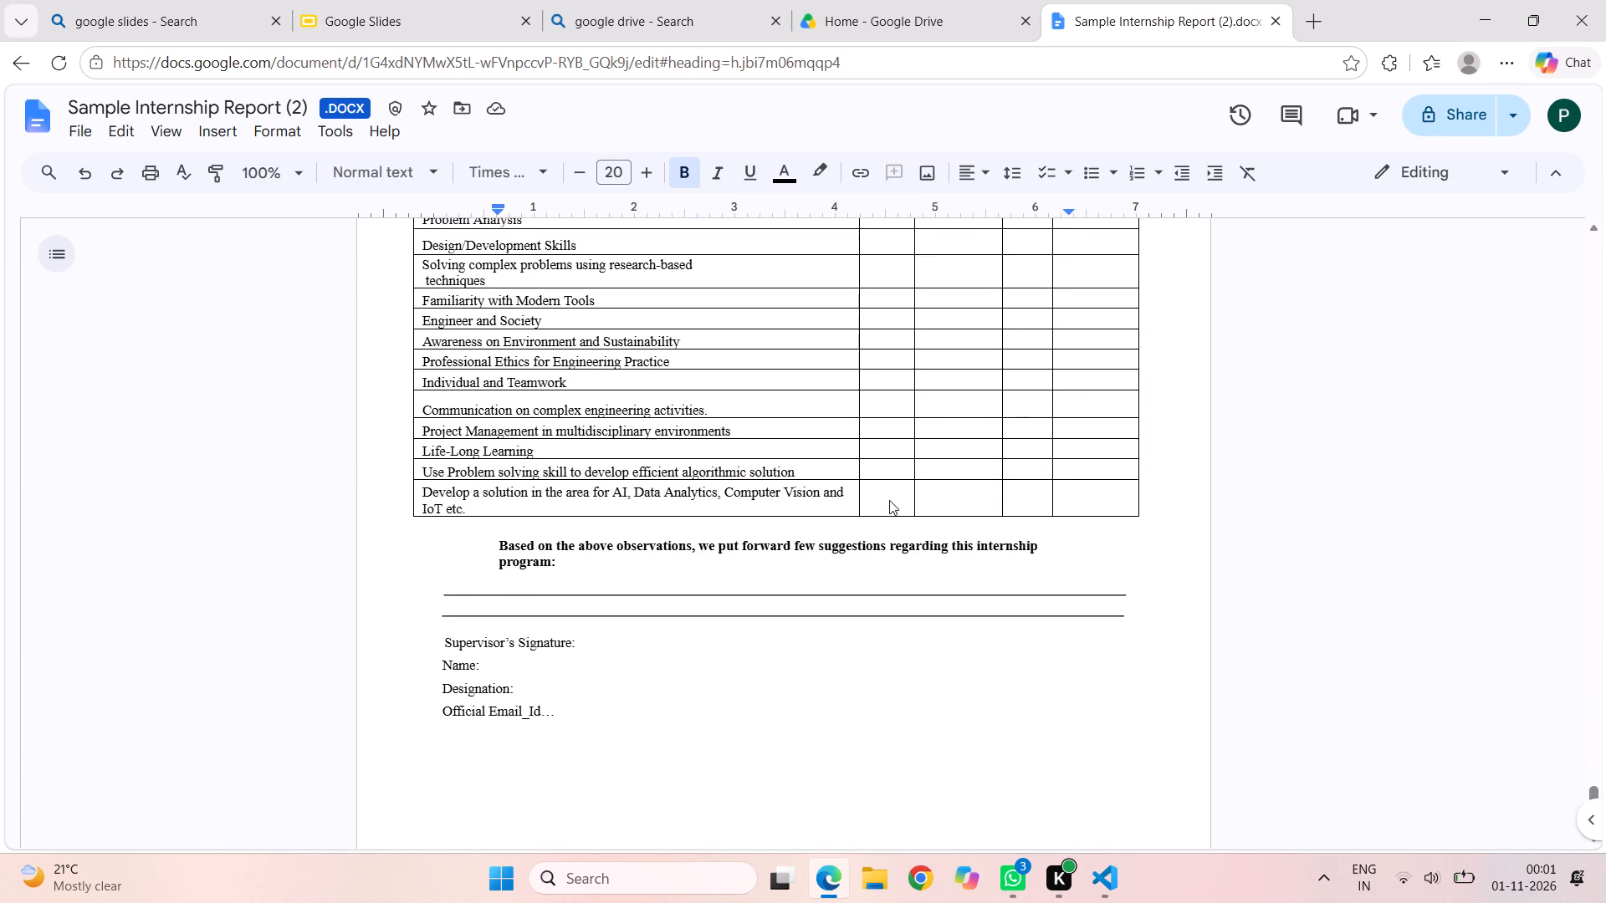
scroll(889, 500, down, 2)
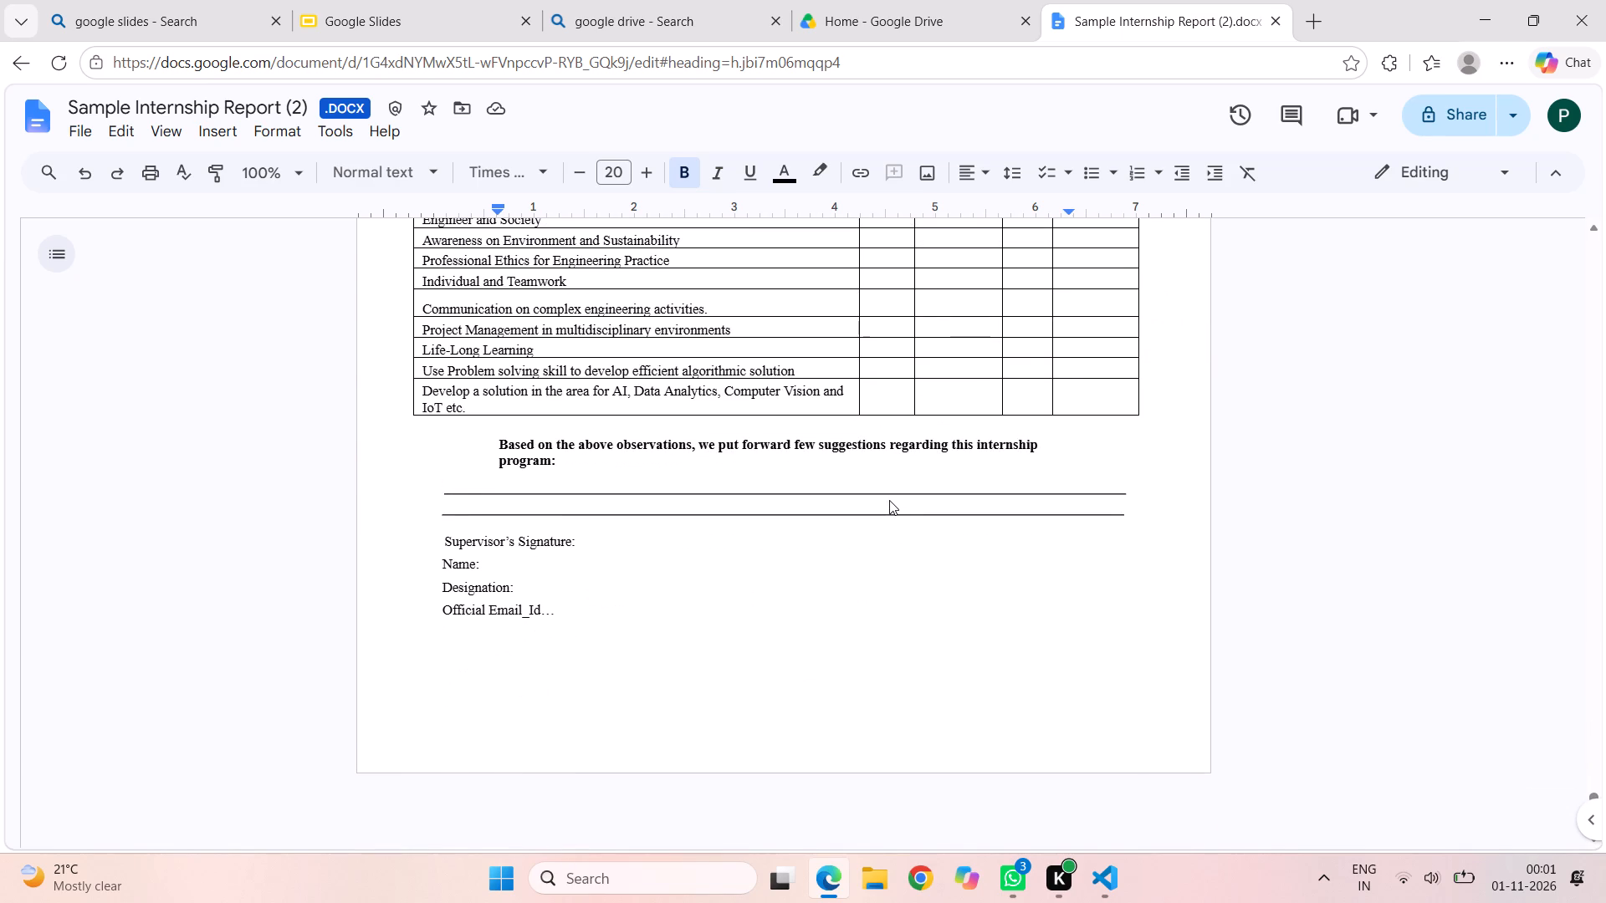
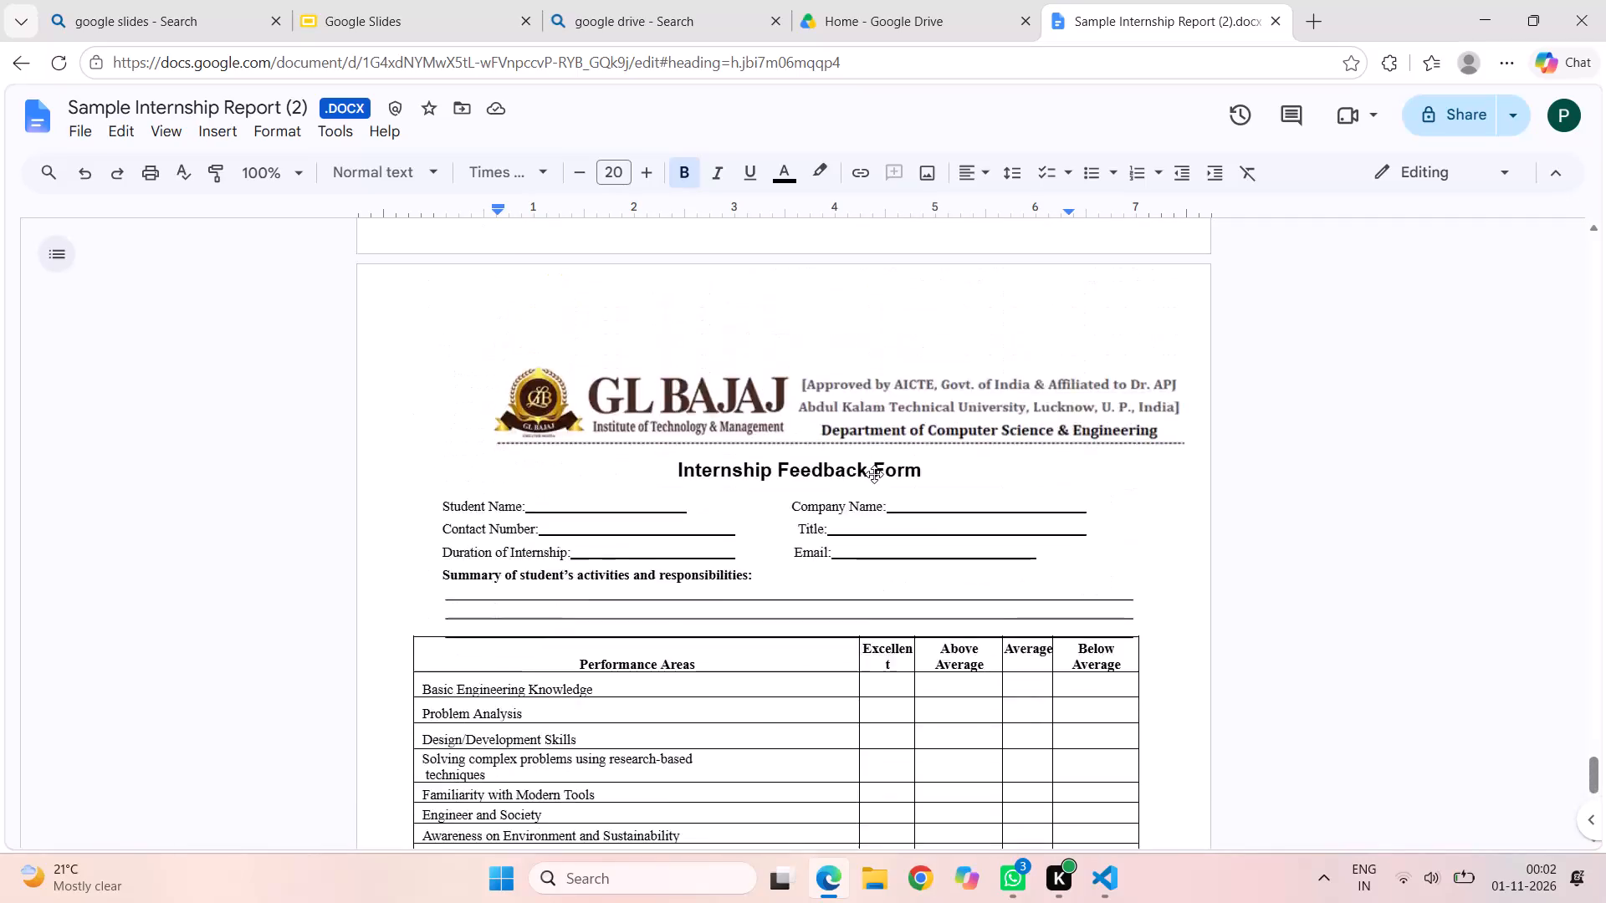
Look through the report again from the cover page to the List of Figures and return to the cover.
scroll(874, 474, up, 2)
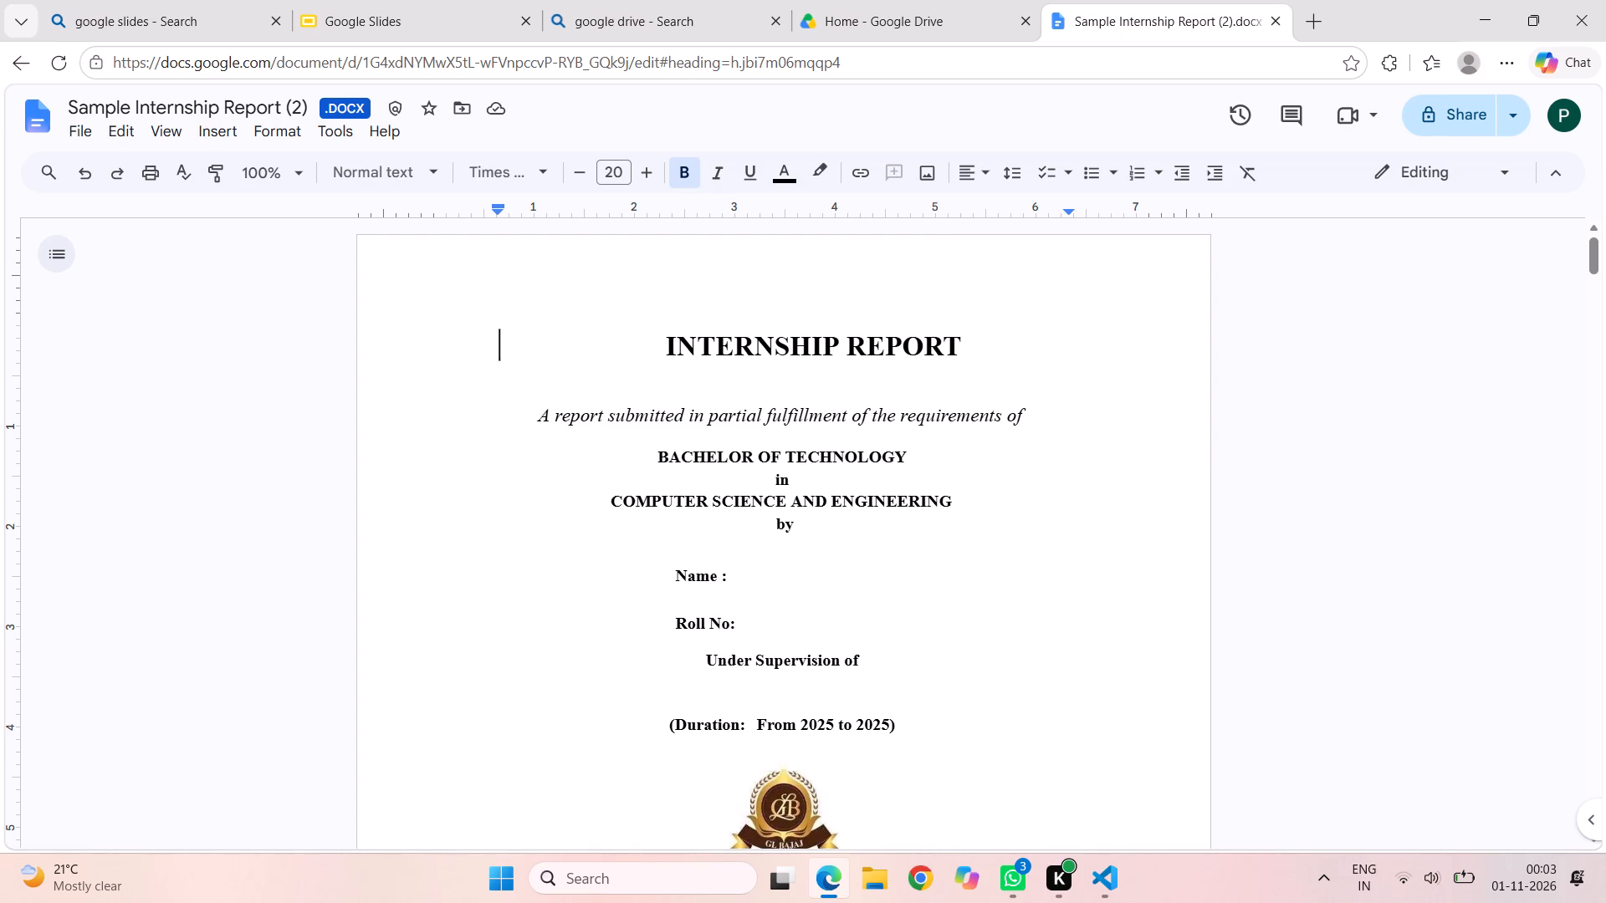
click(800, 340)
scroll(848, 497, down, 6)
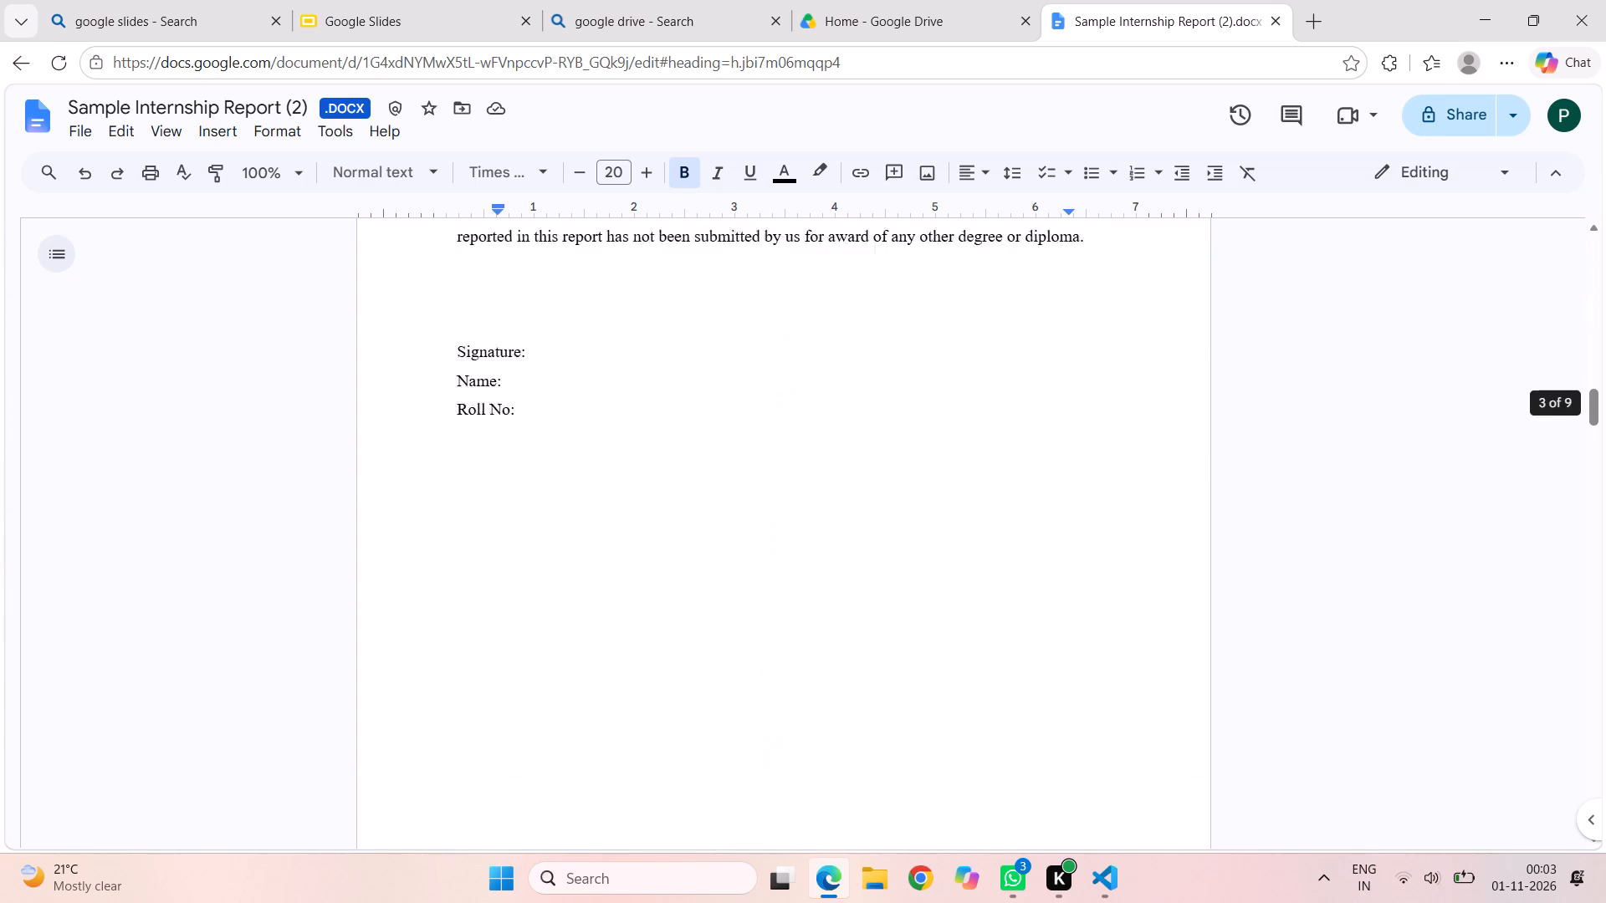
scroll(848, 497, down, 13)
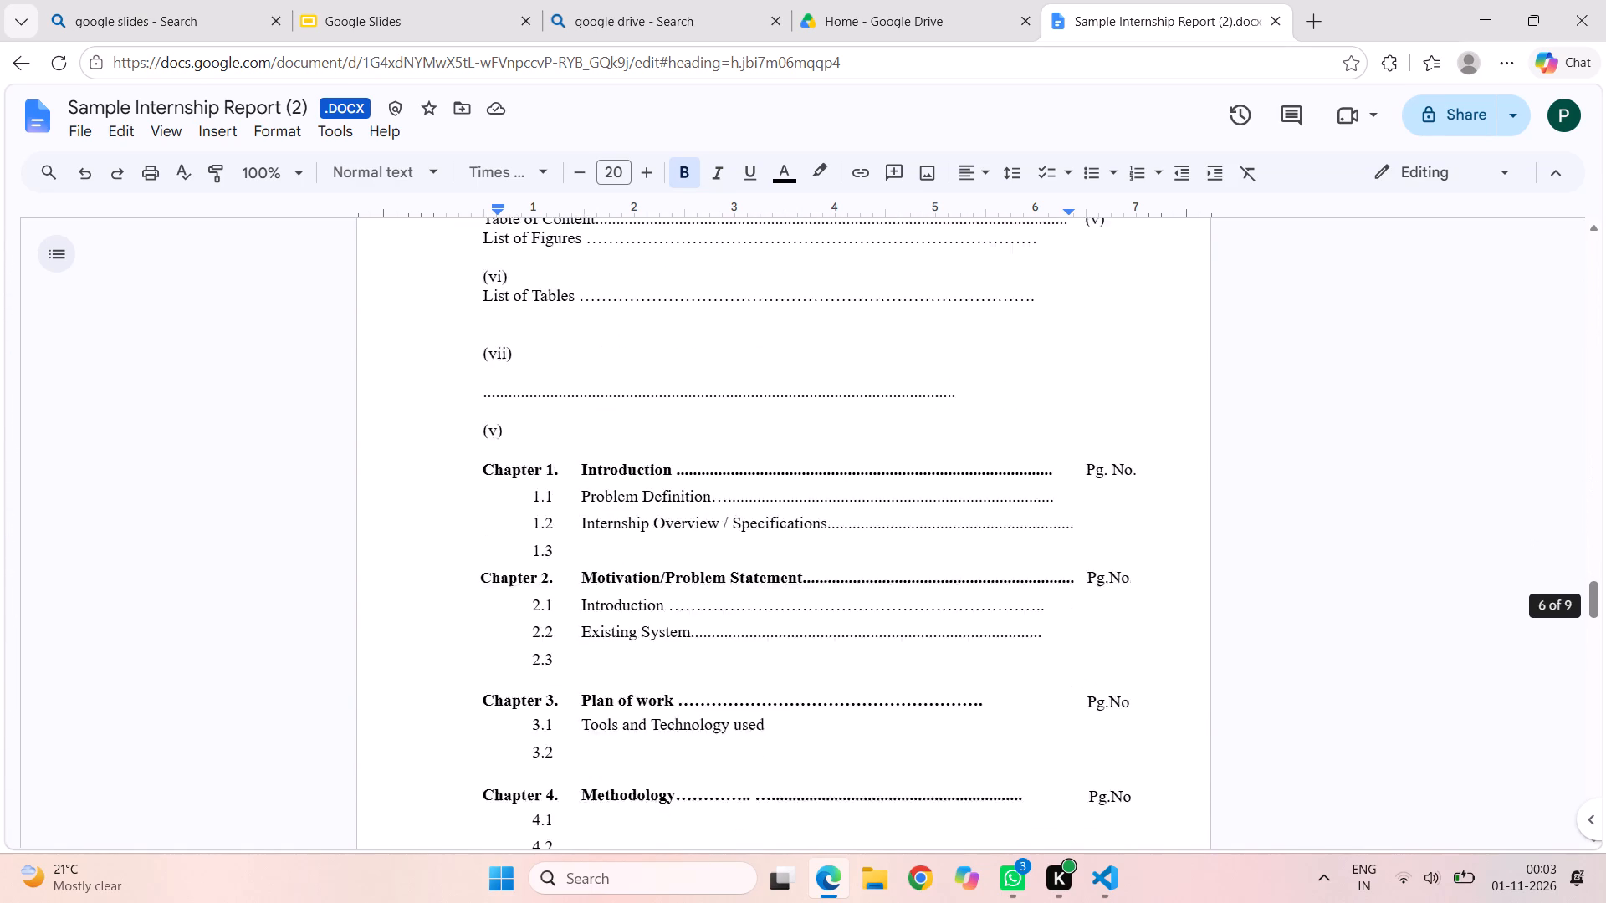
scroll(848, 497, down, 4)
scroll(848, 497, up, 1)
scroll(848, 497, down, 2)
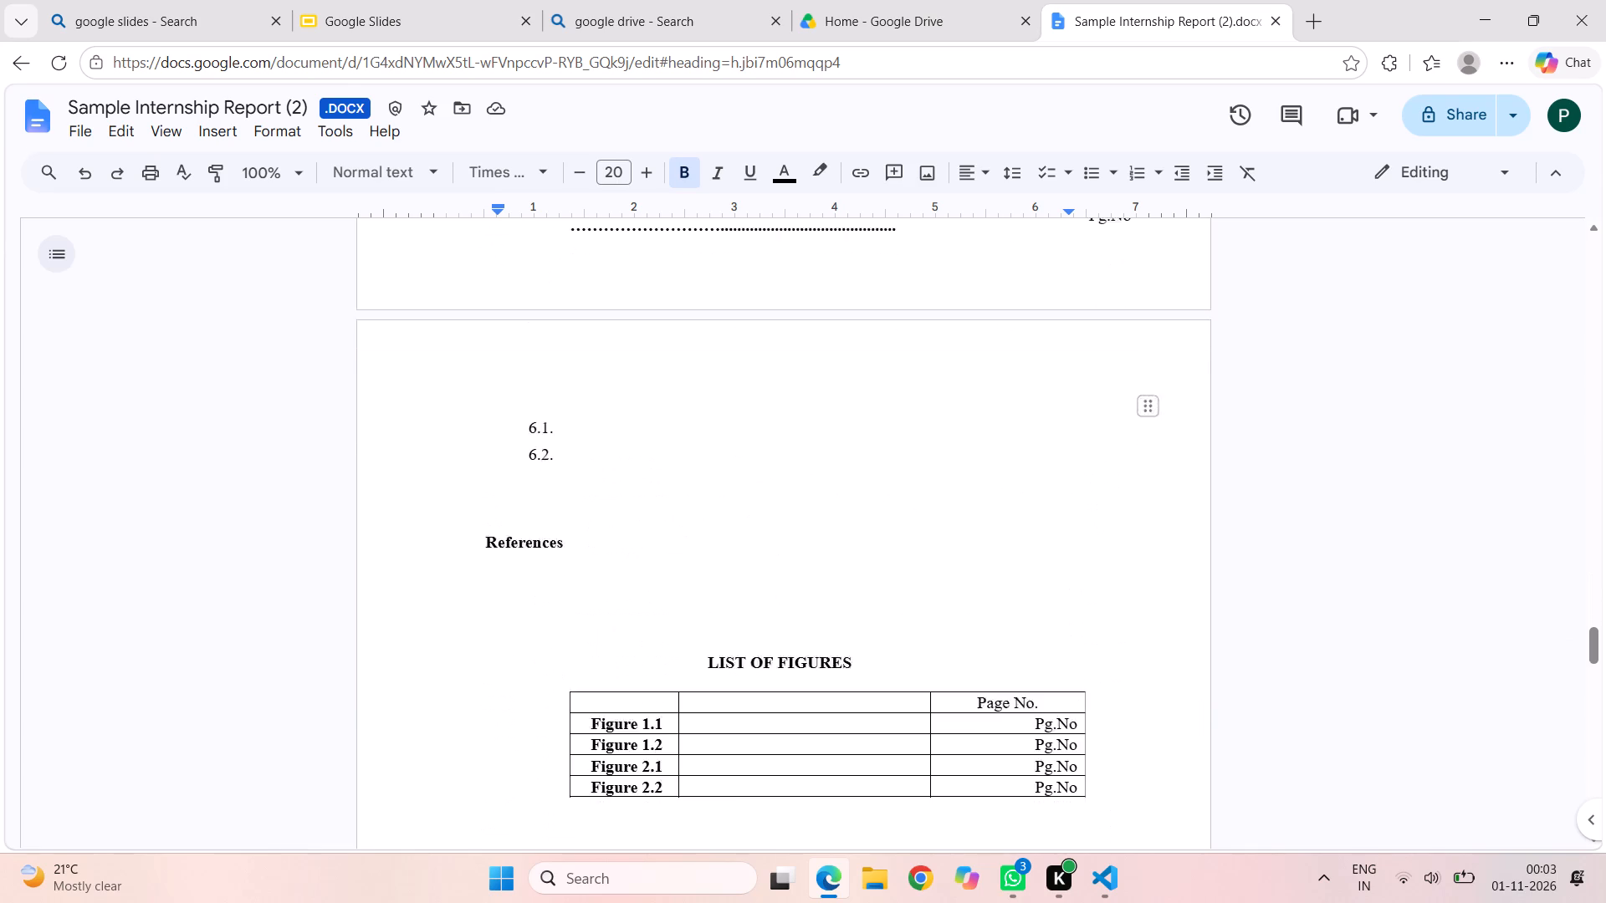
scroll(848, 497, down, 1)
scroll(848, 497, up, 5)
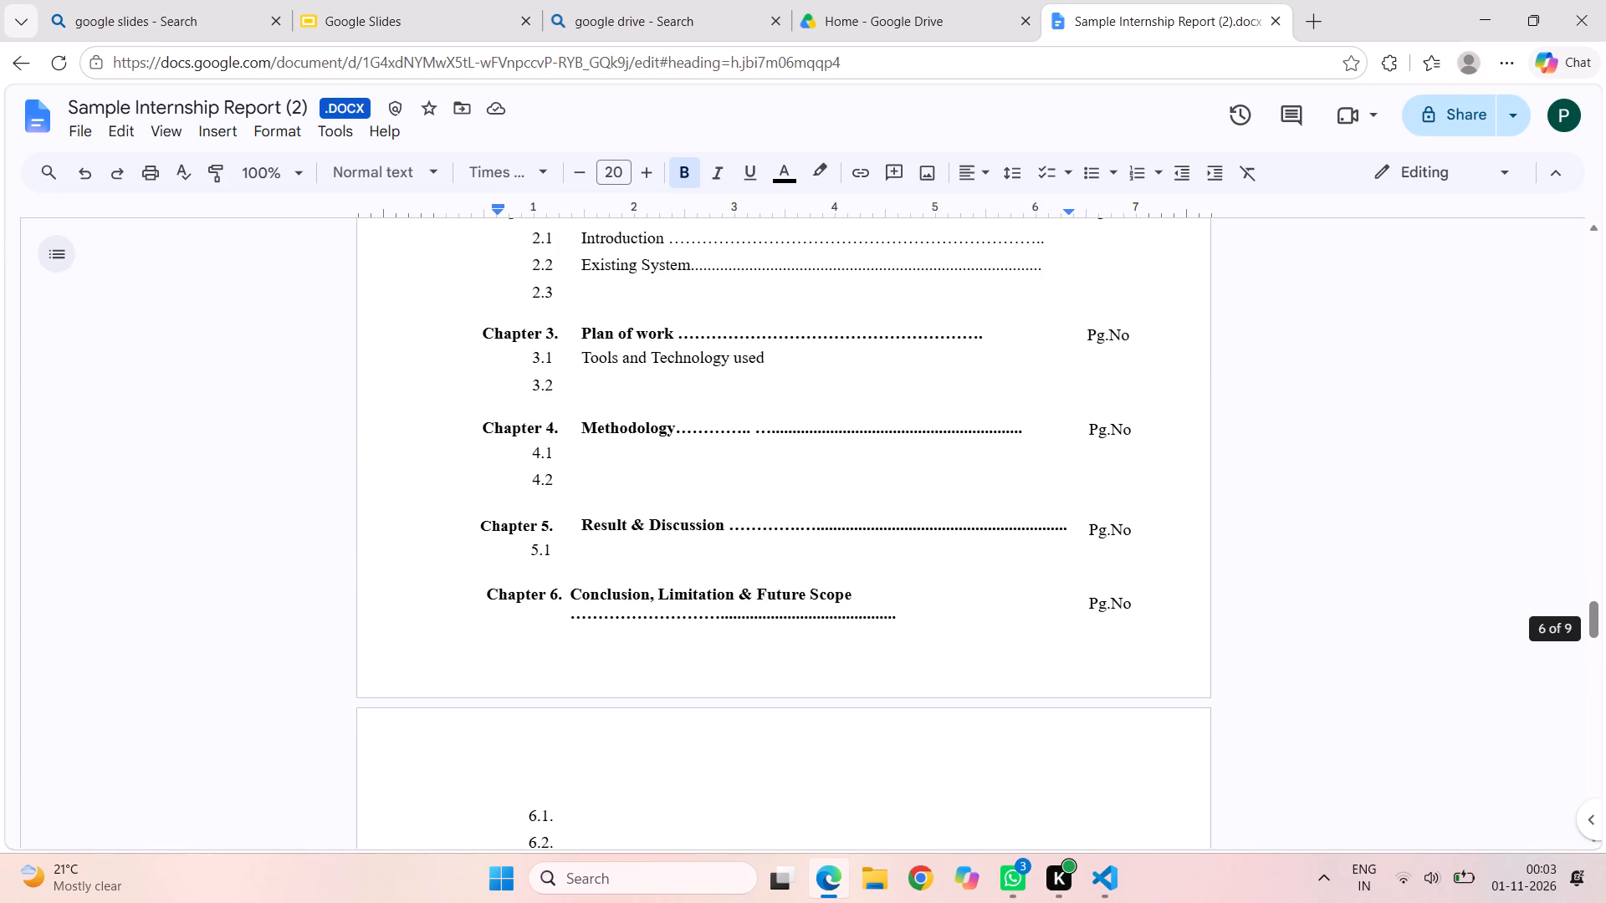
scroll(848, 497, up, 10)
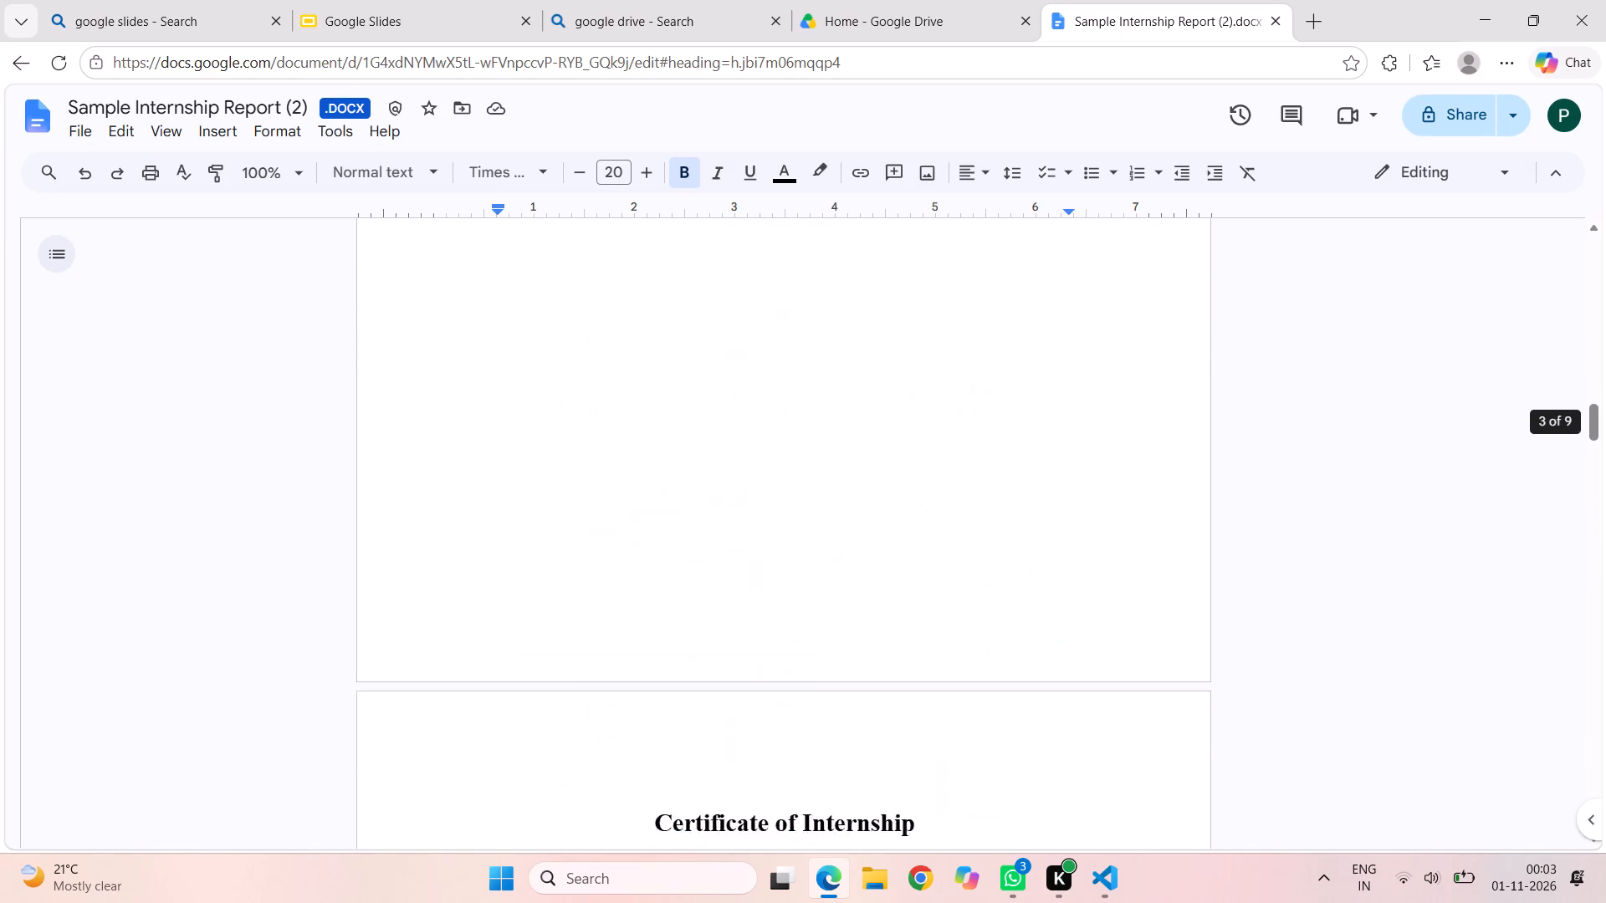
scroll(848, 497, up, 9)
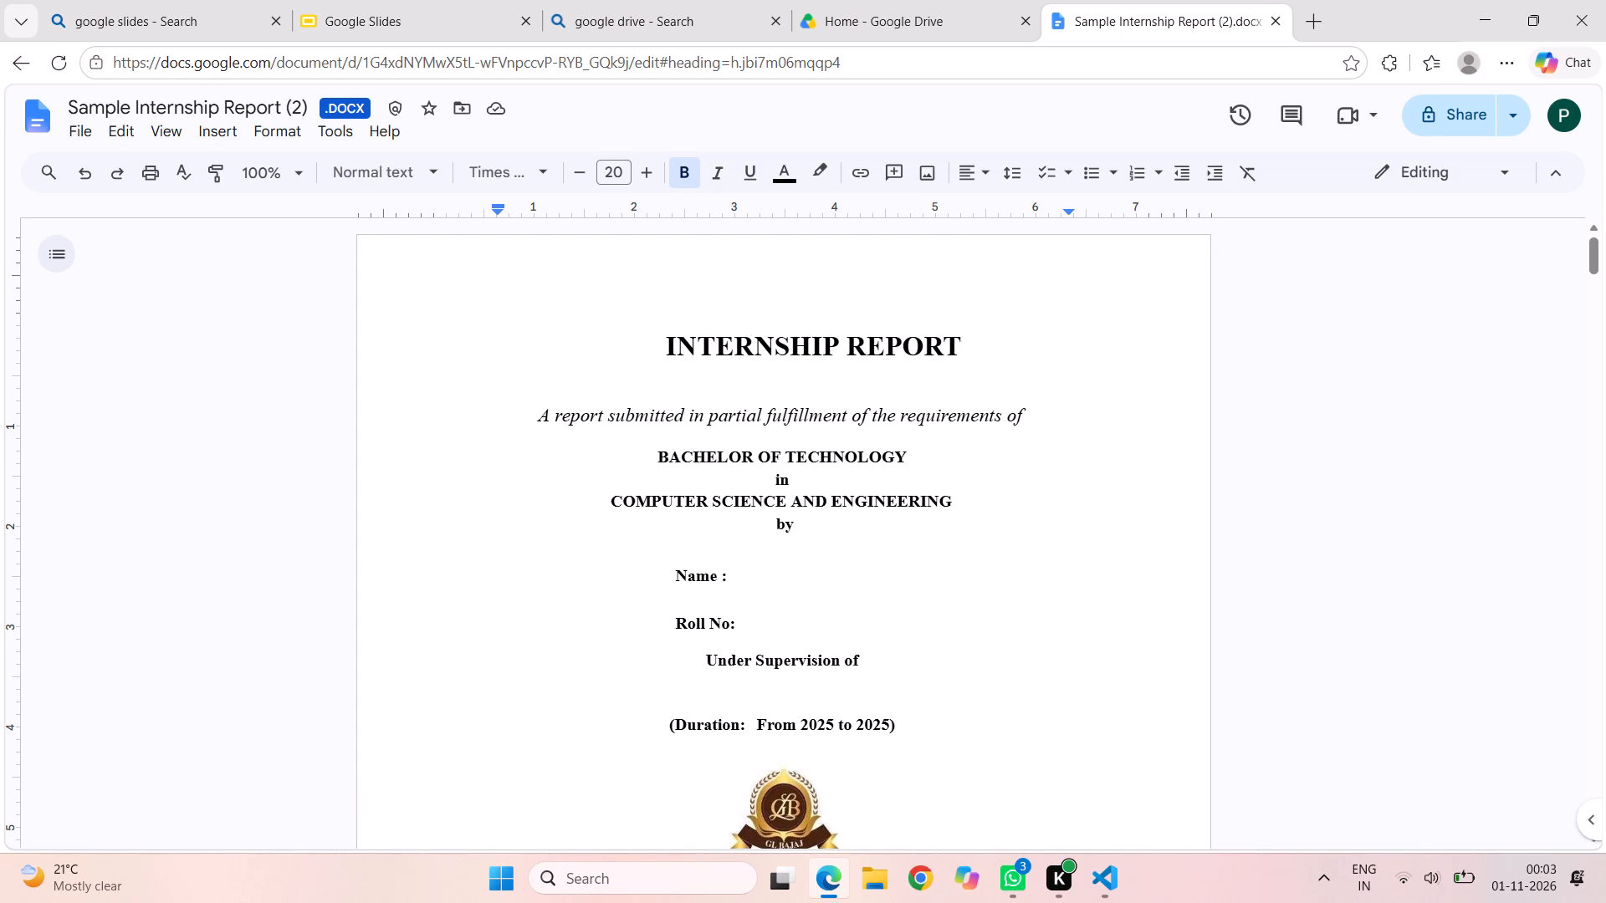
Fill in the student's name and roll number in their fields on the cover page.
click(747, 573)
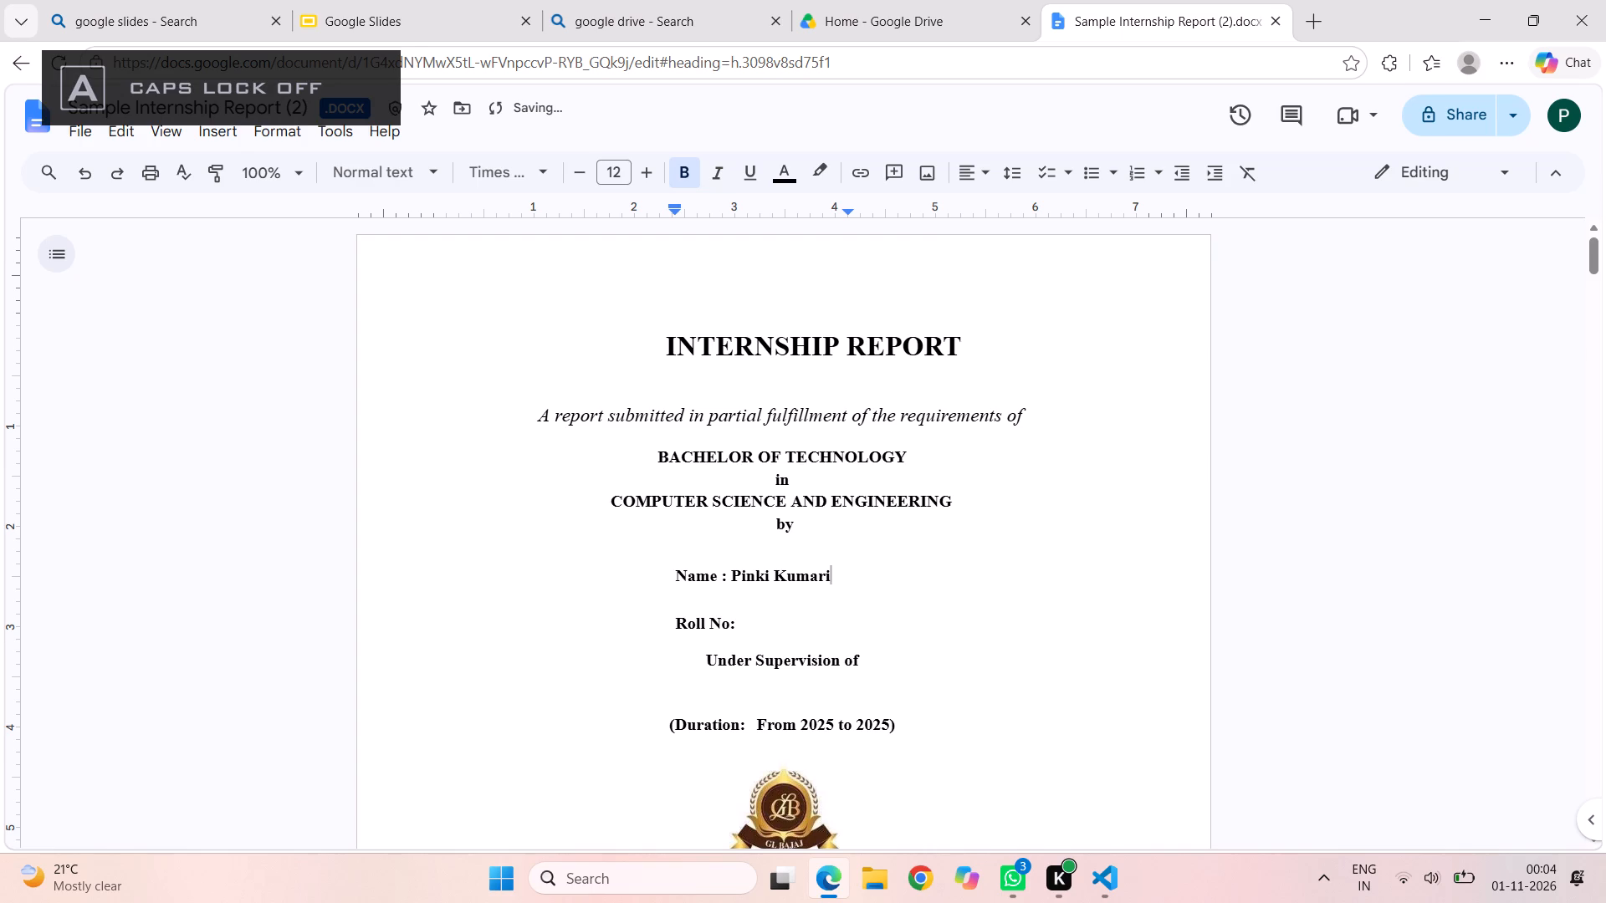
click(765, 616)
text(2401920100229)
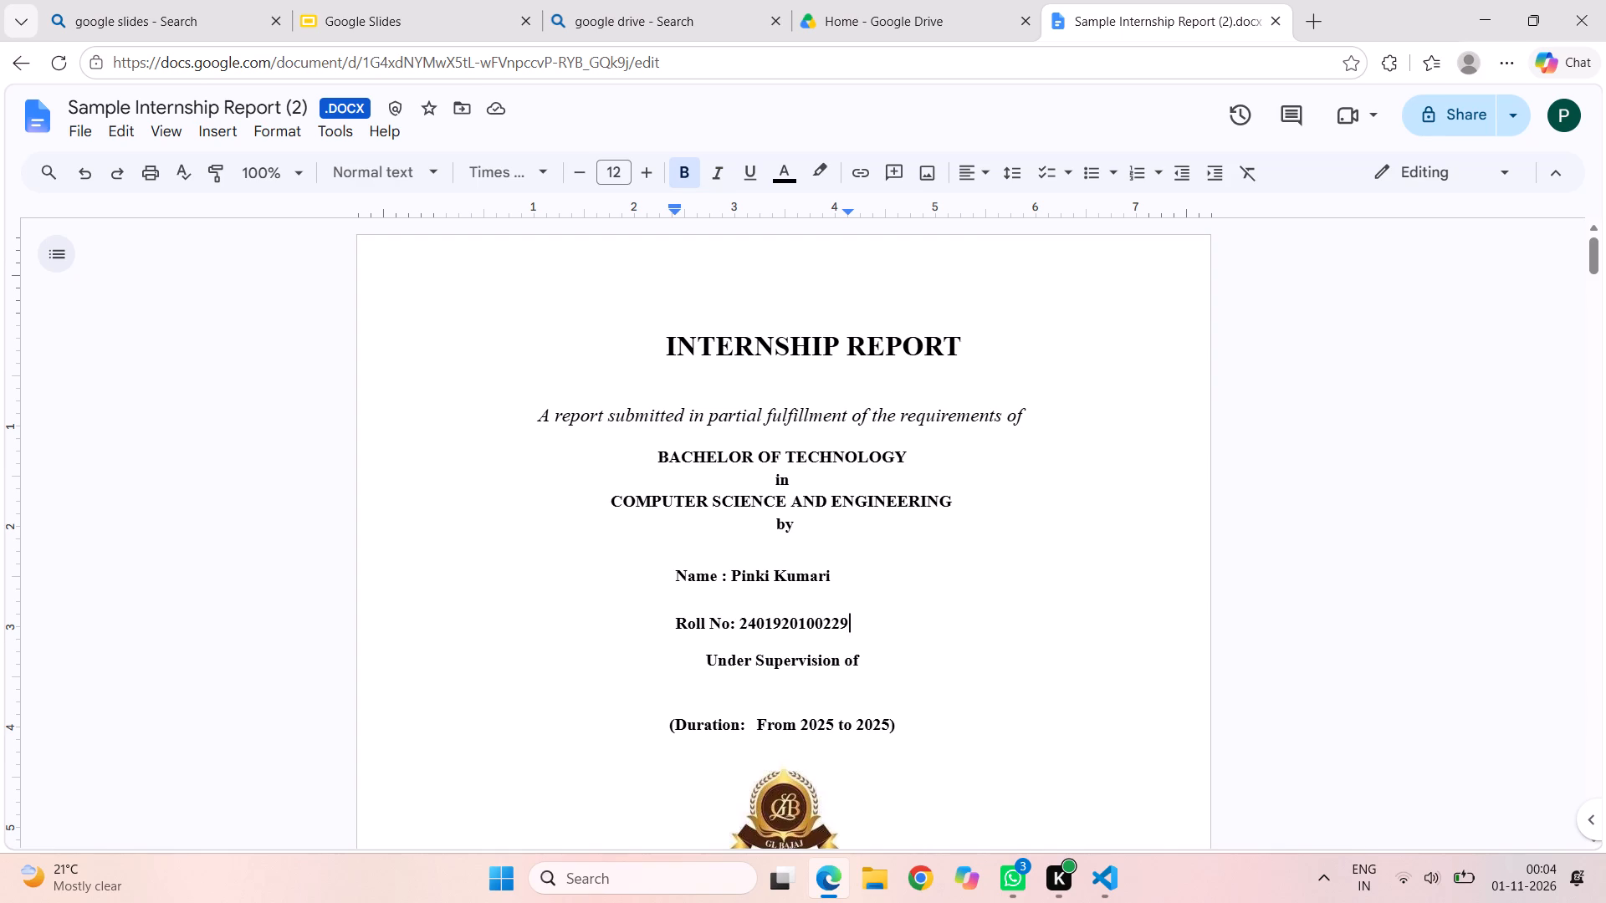
Remove the bold formatting from the Roll No line on the cover page.
drag(846, 625, 672, 618)
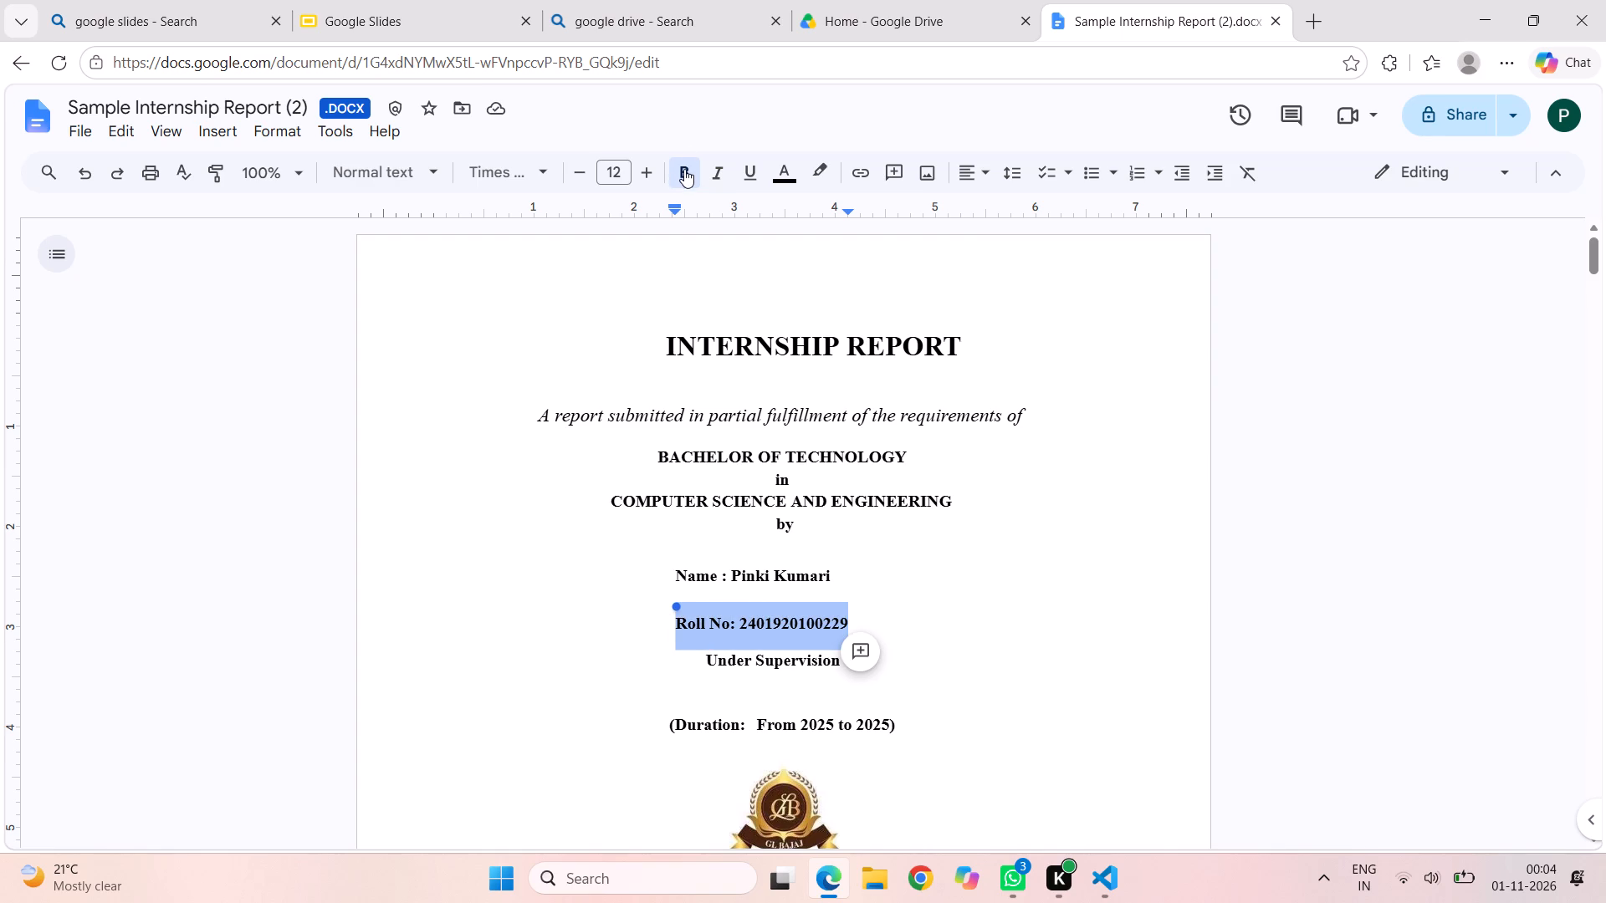
click(684, 169)
click(643, 605)
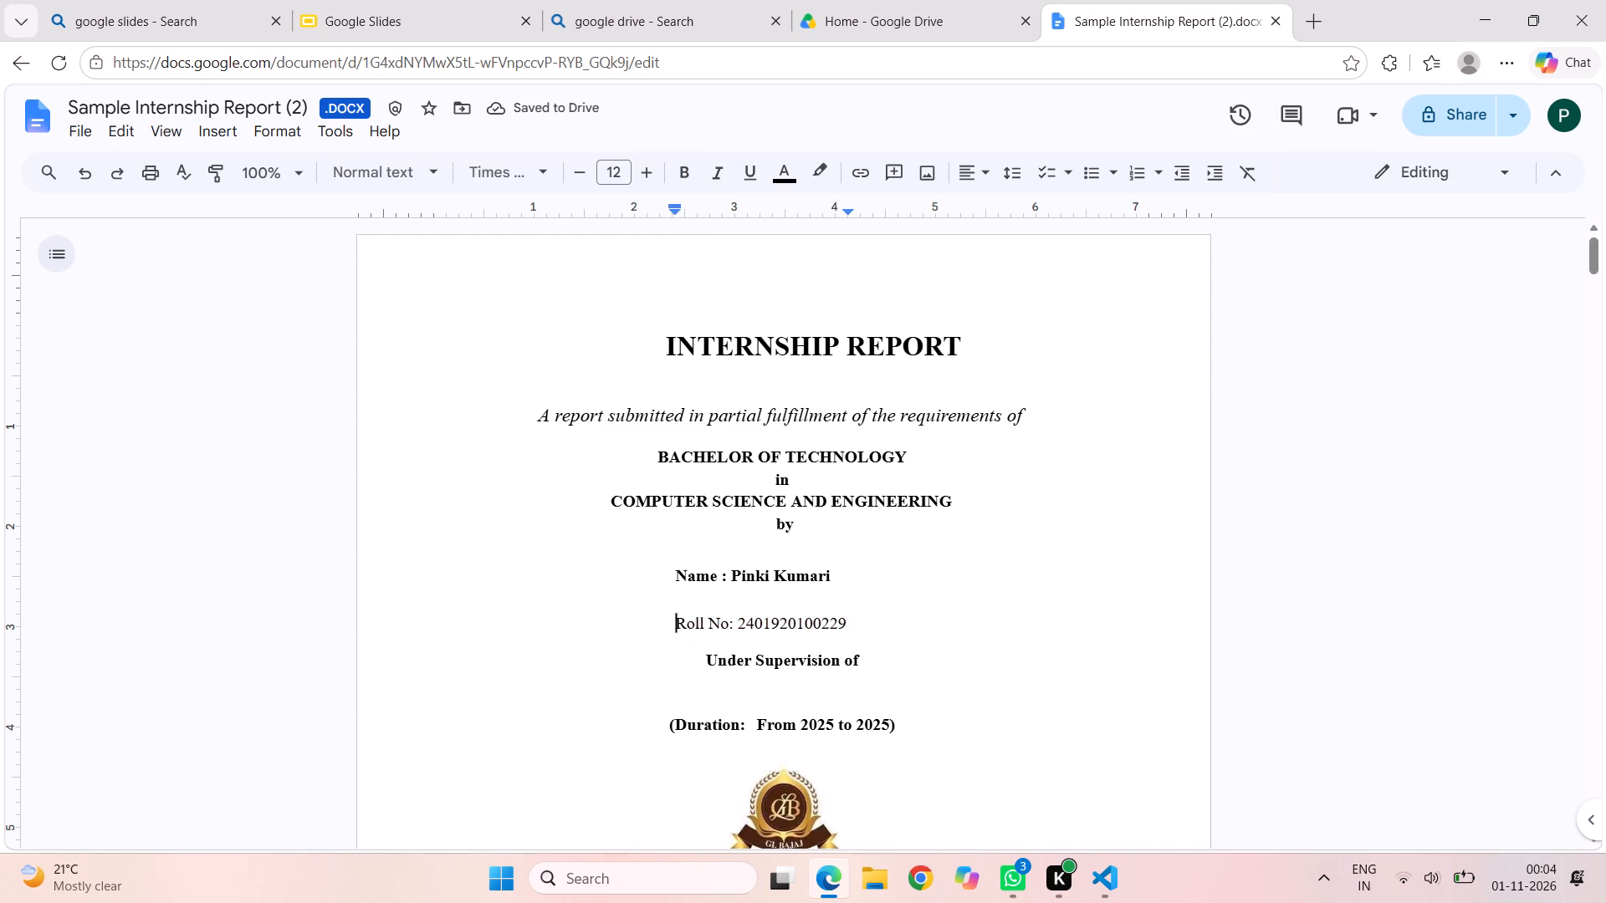
Enter the supervisor's name on a new line below "Under Supervision of" and convert its people chip to plain text.
click(865, 665)
key(Return)
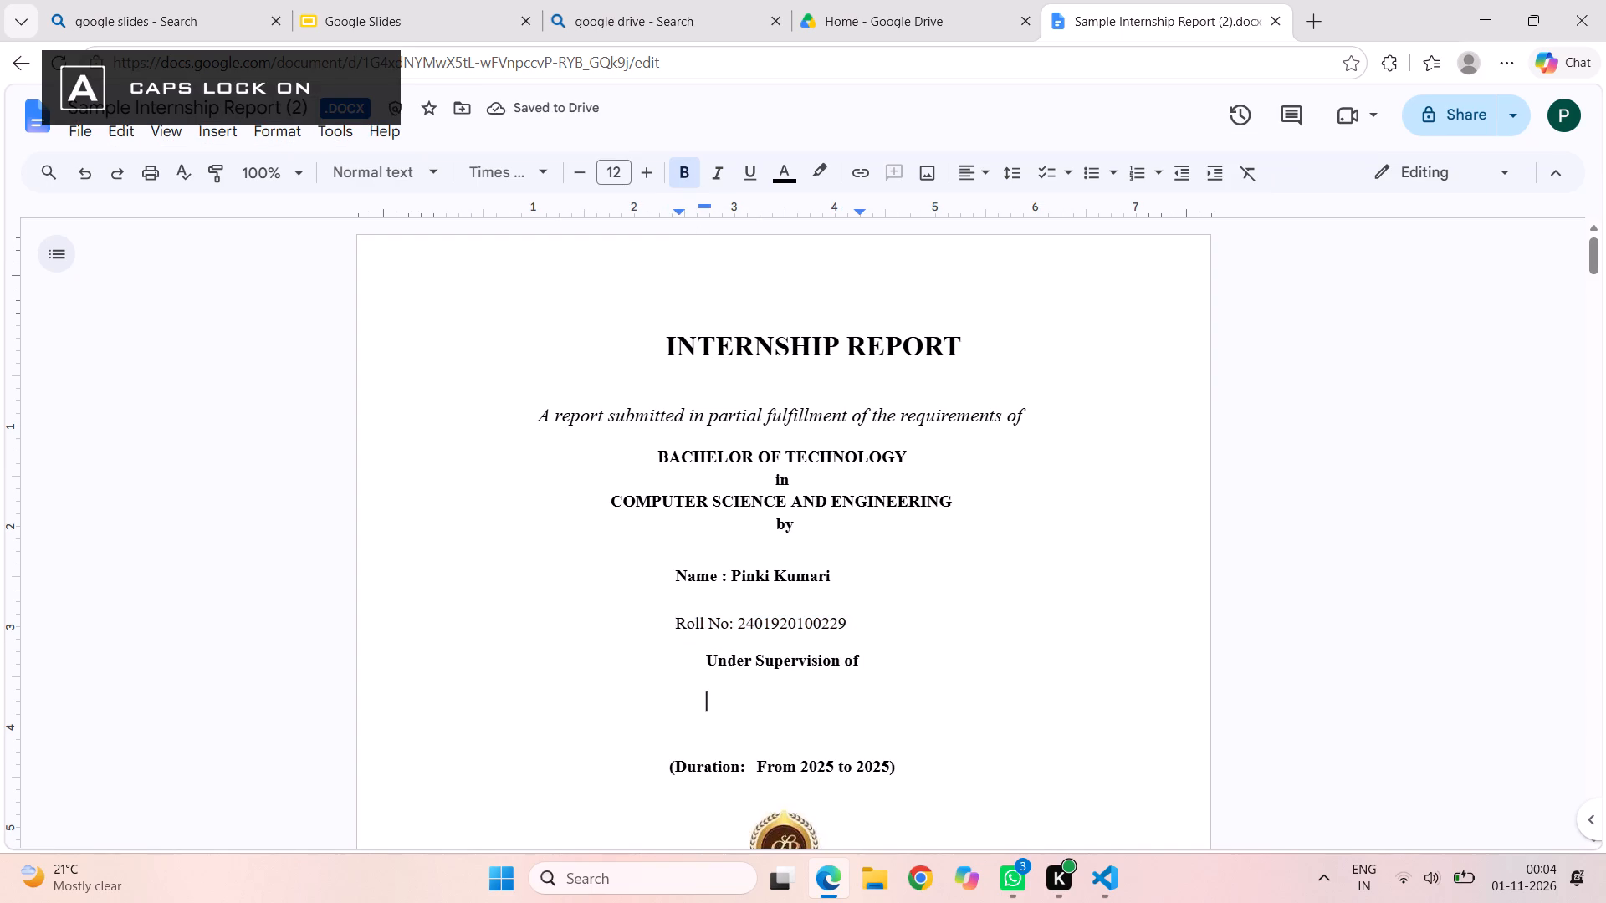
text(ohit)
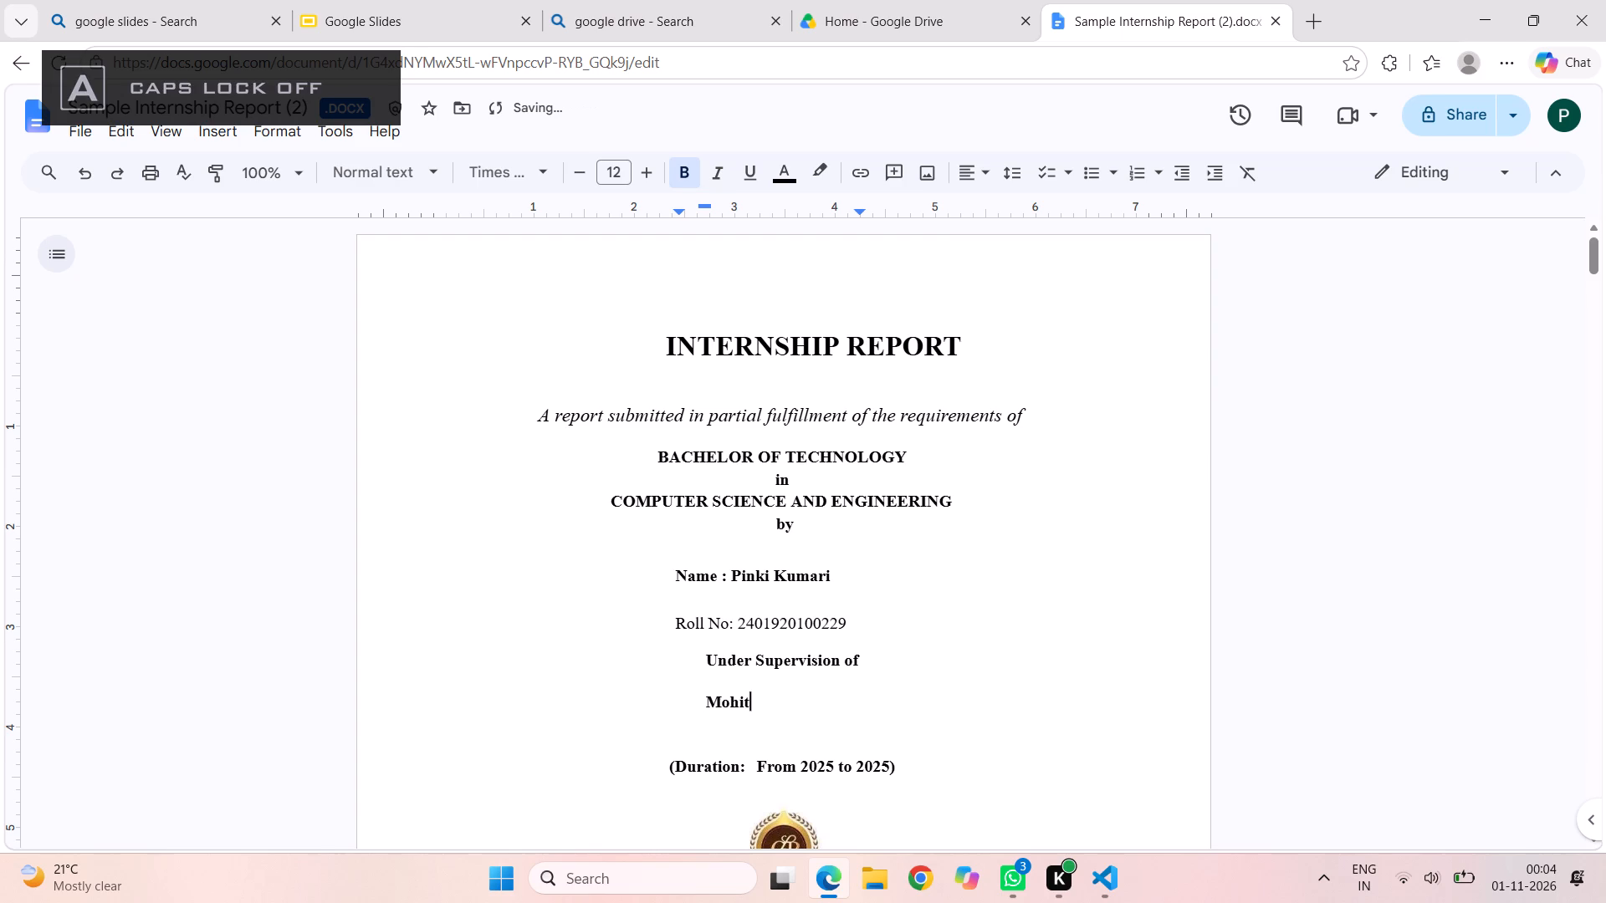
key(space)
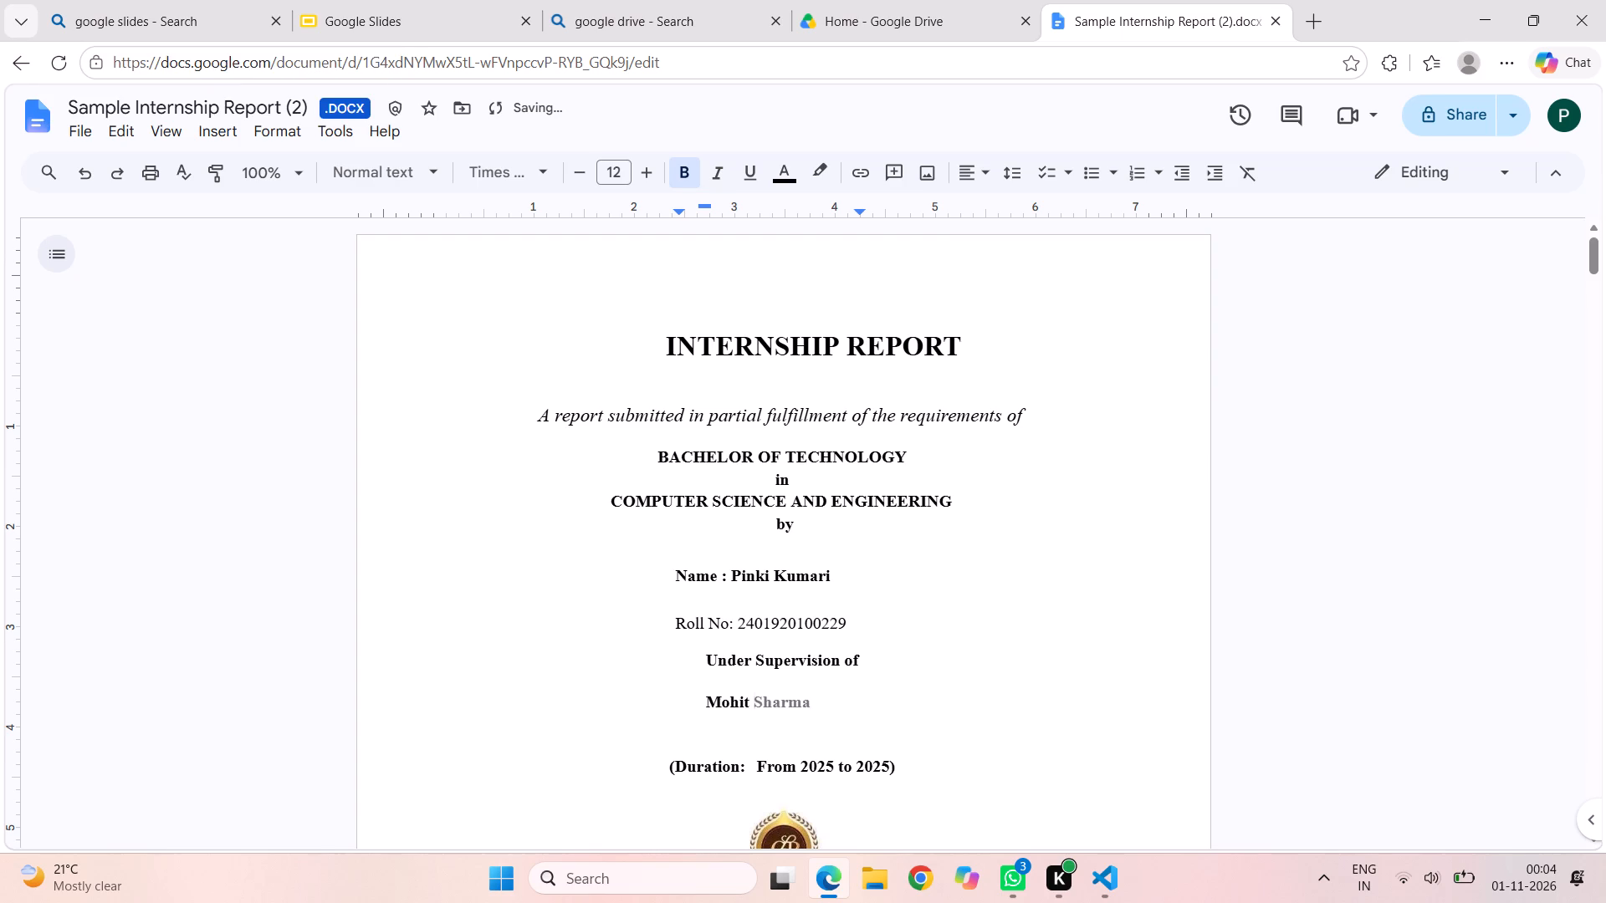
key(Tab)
drag(817, 711, 695, 699)
click(690, 175)
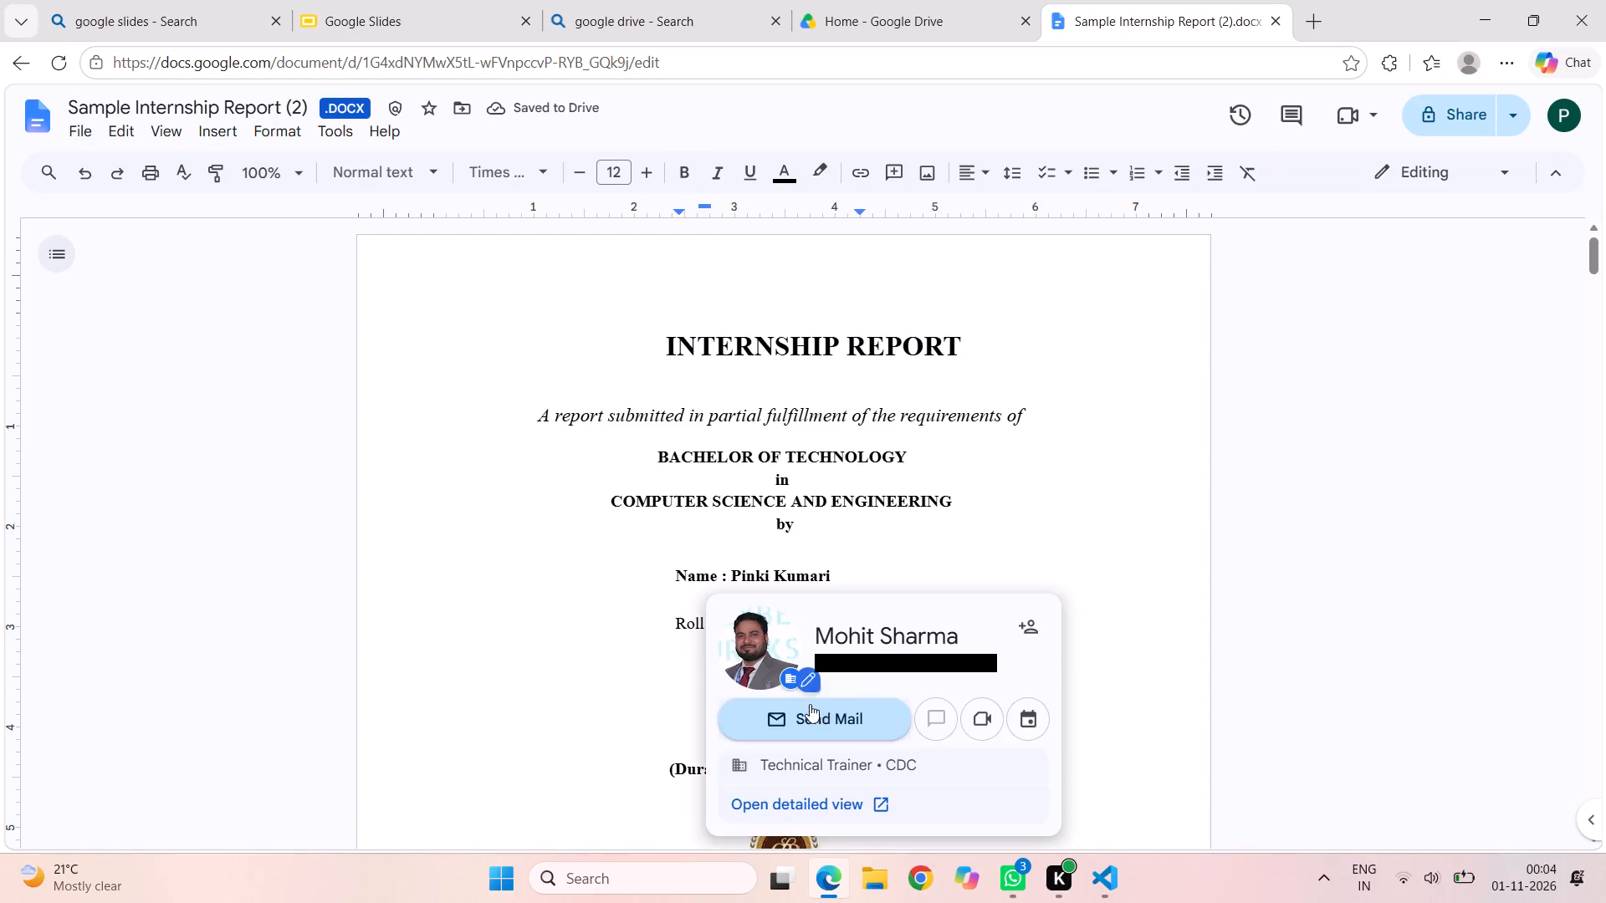
click(643, 702)
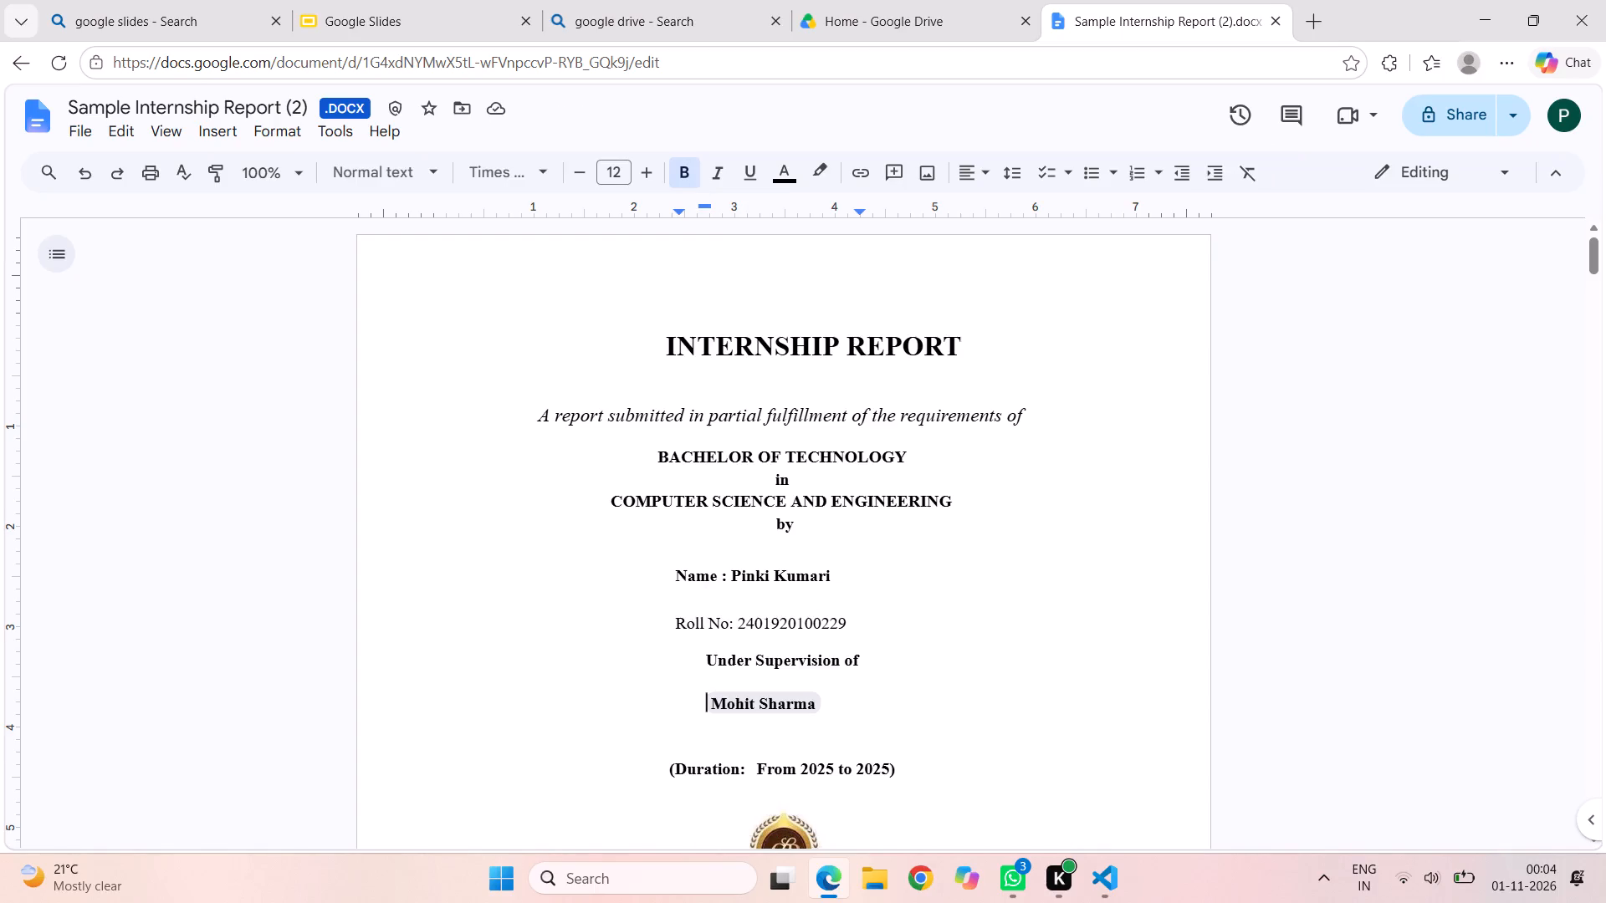
key(Right)
key(BackSpace)
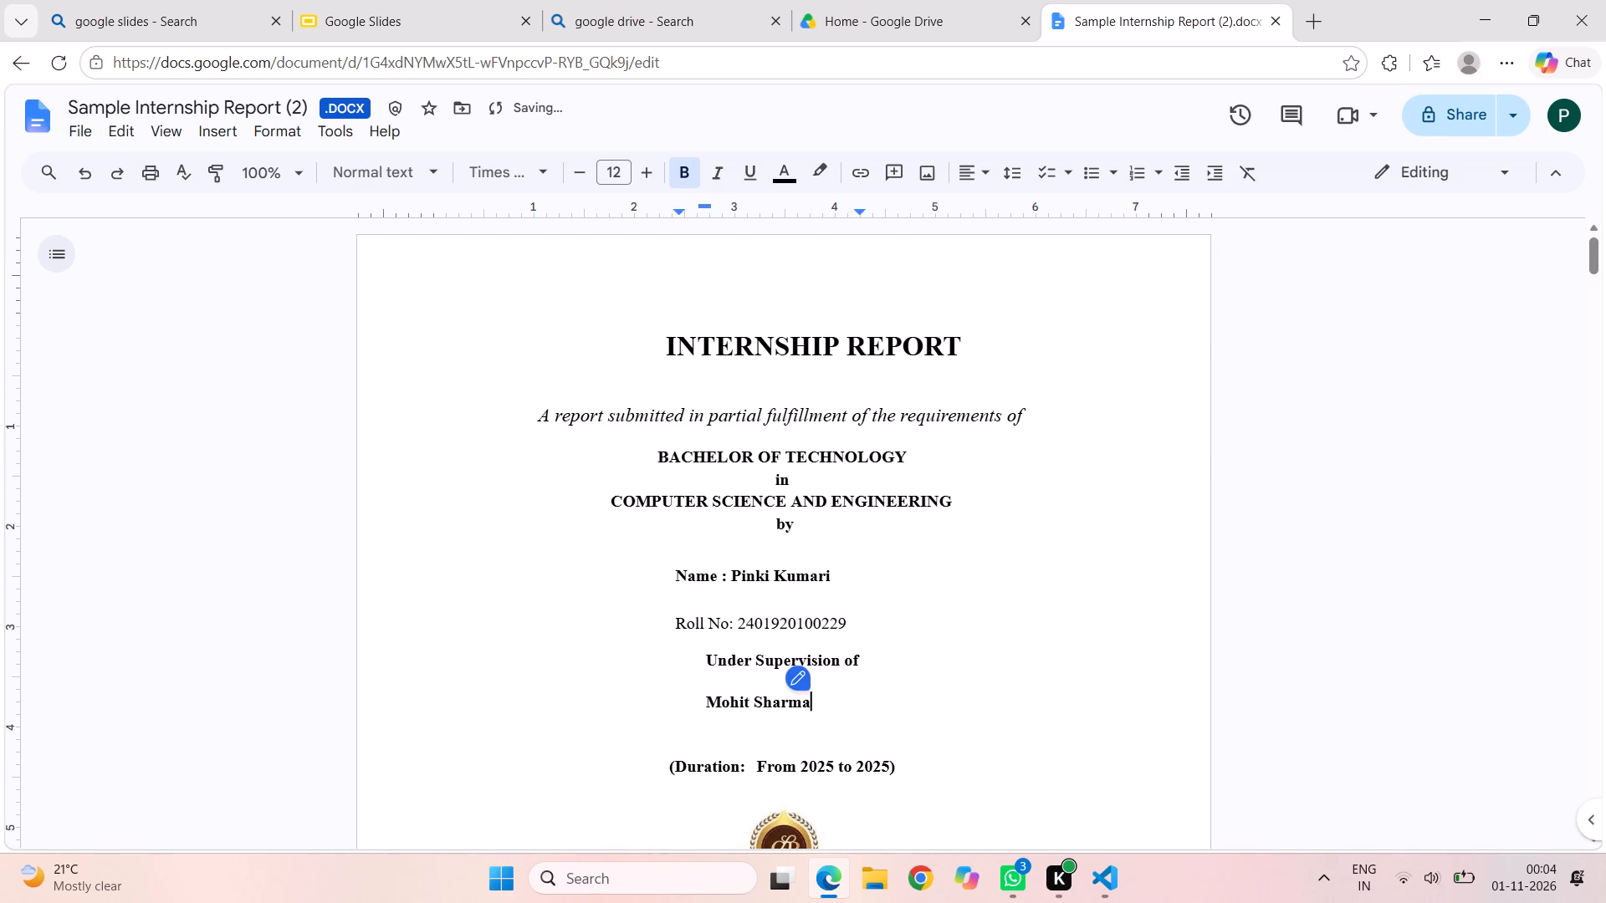
Remove the bold formatting from the supervisor's name.
drag(815, 701, 690, 696)
click(685, 174)
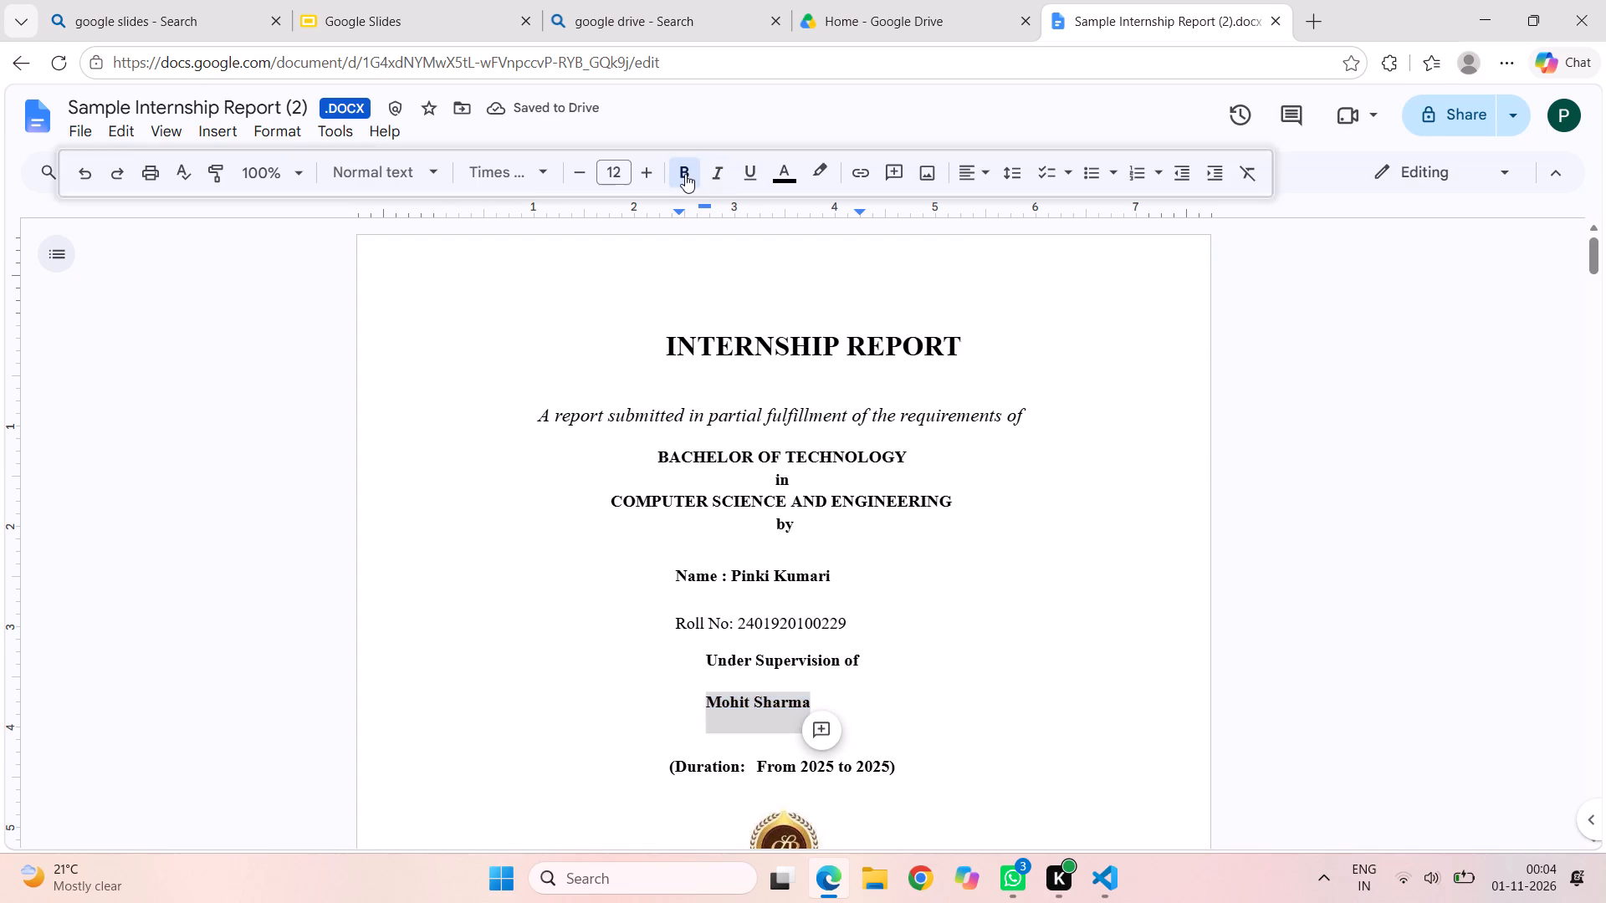
click(612, 650)
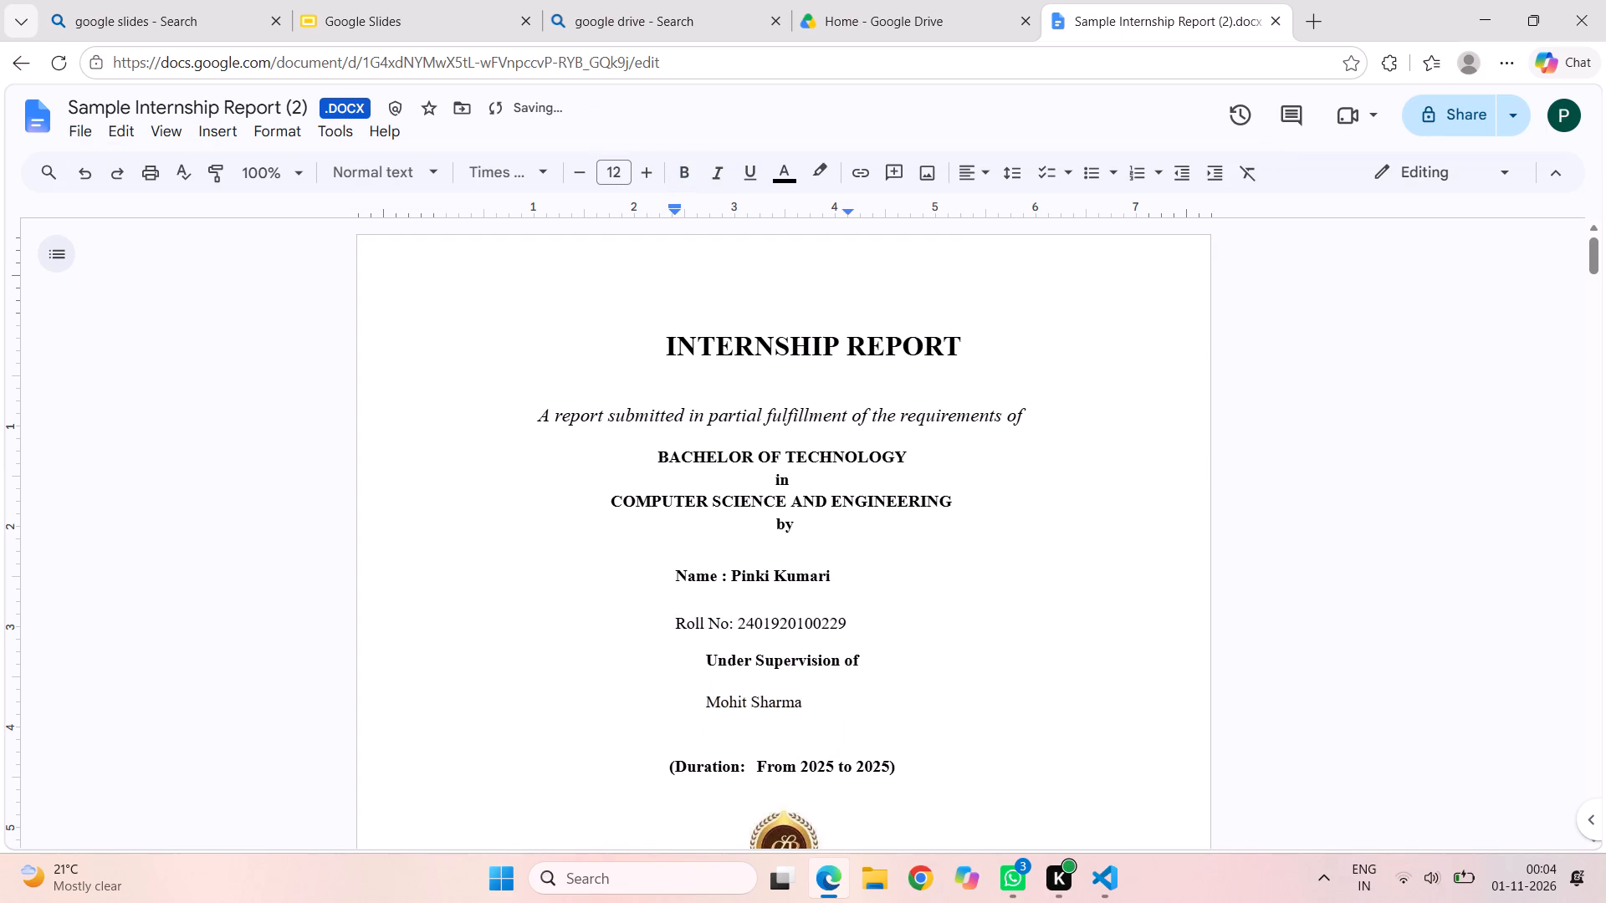
Change the internship duration on the cover page to "From June - August 2026".
scroll(881, 683, down, 1)
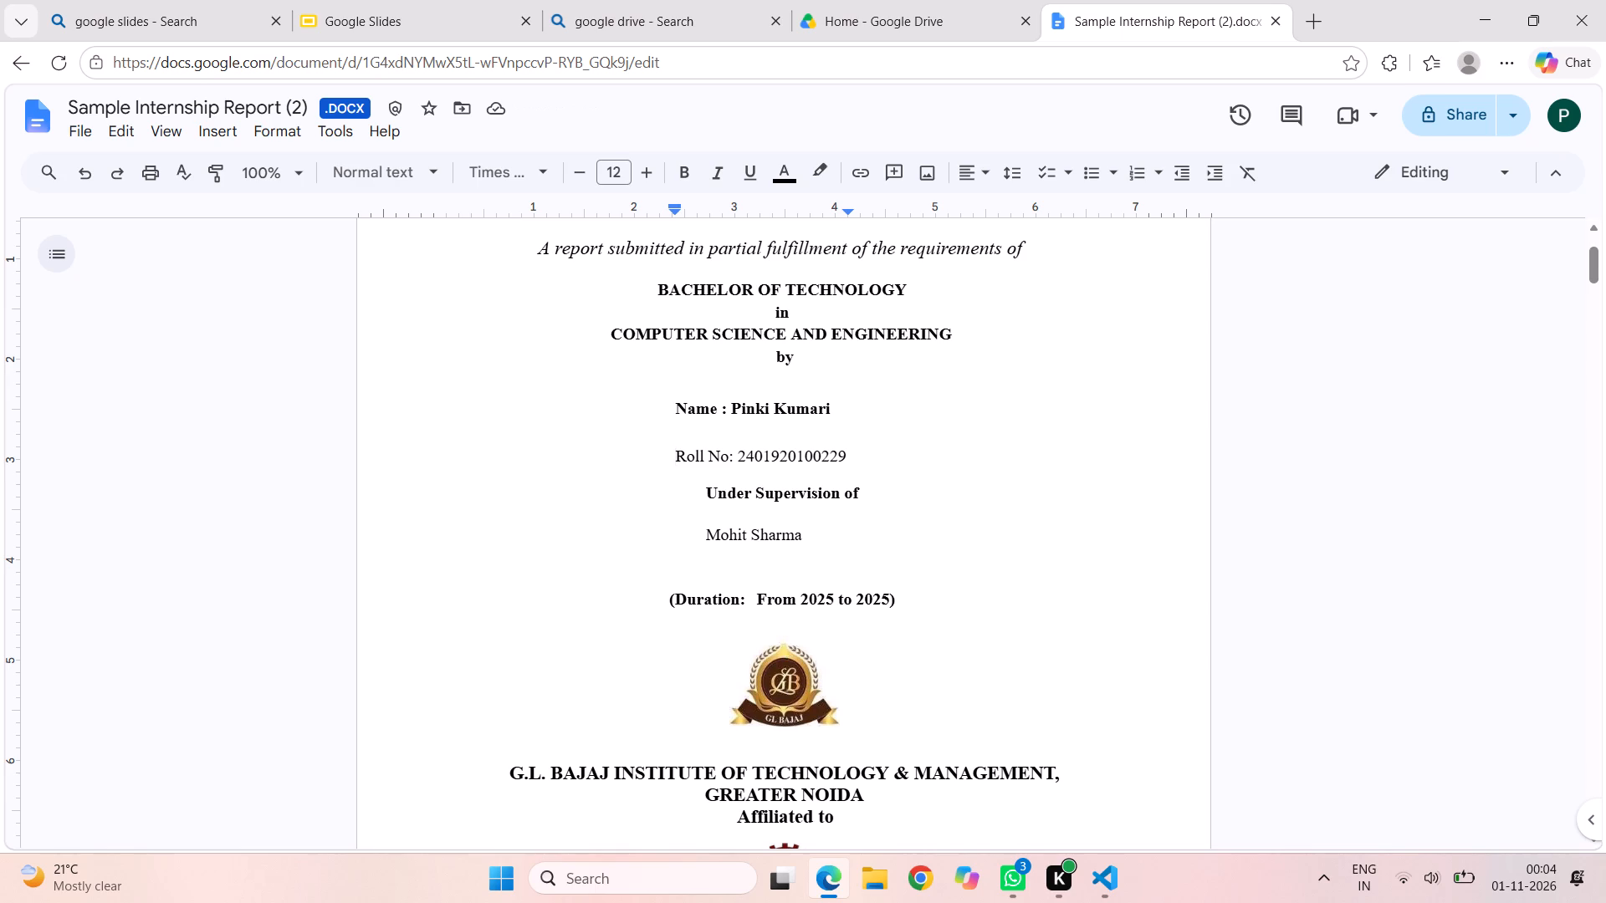
click(809, 596)
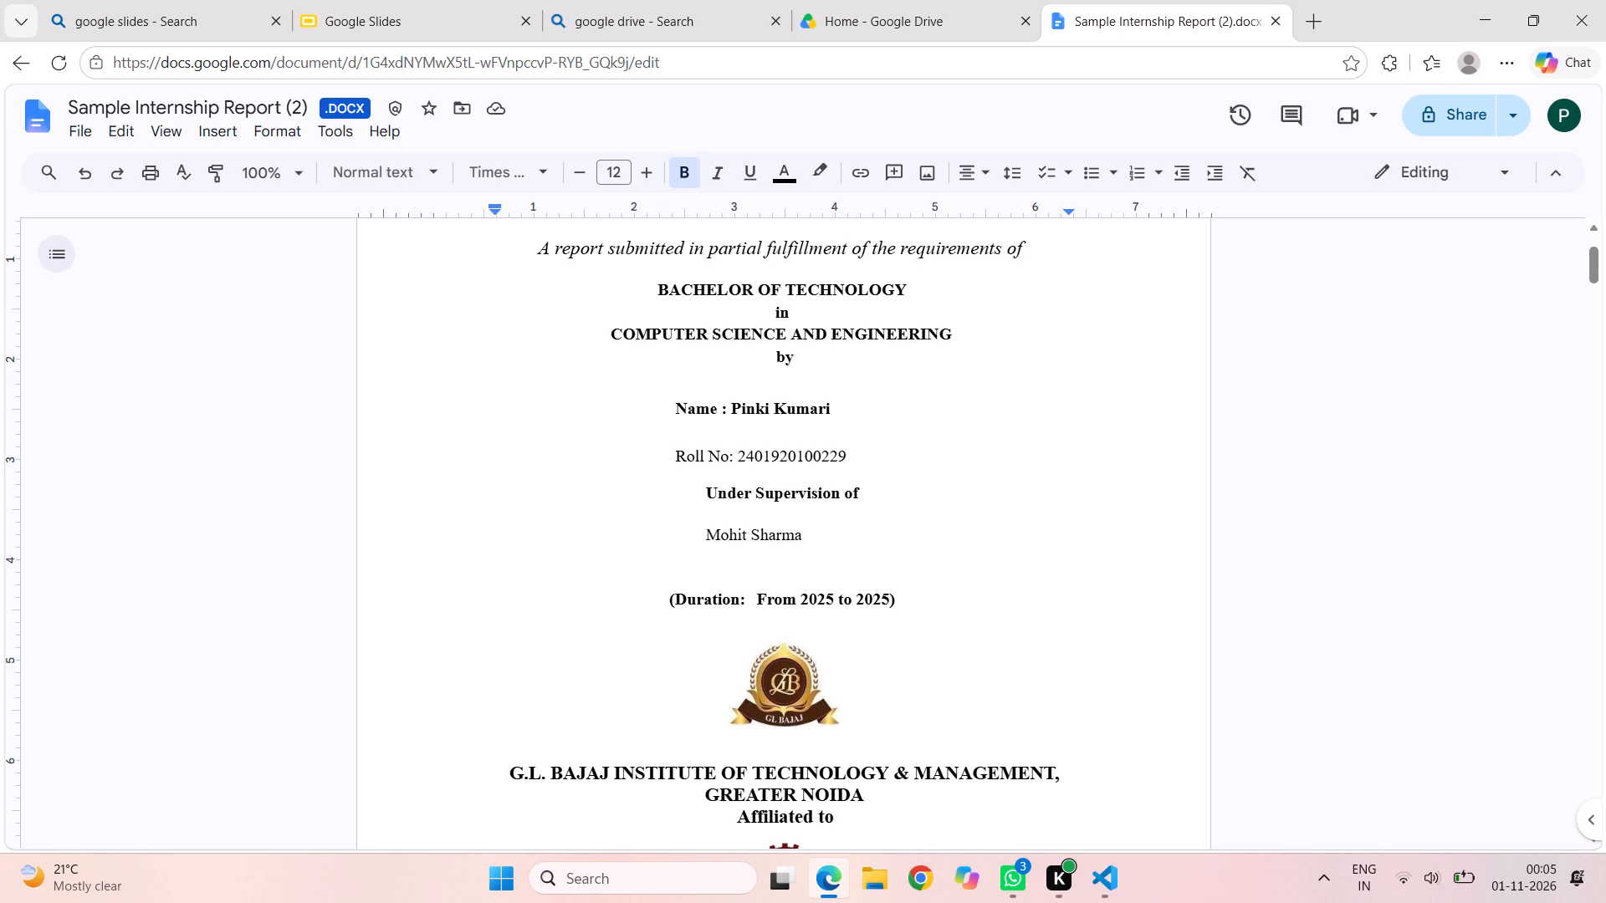
click(890, 596)
key(BackSpace)
key(BackSpace)
key(BackSpace)
key(BackSpace)
key(BackSpace)
key(BackSpace)
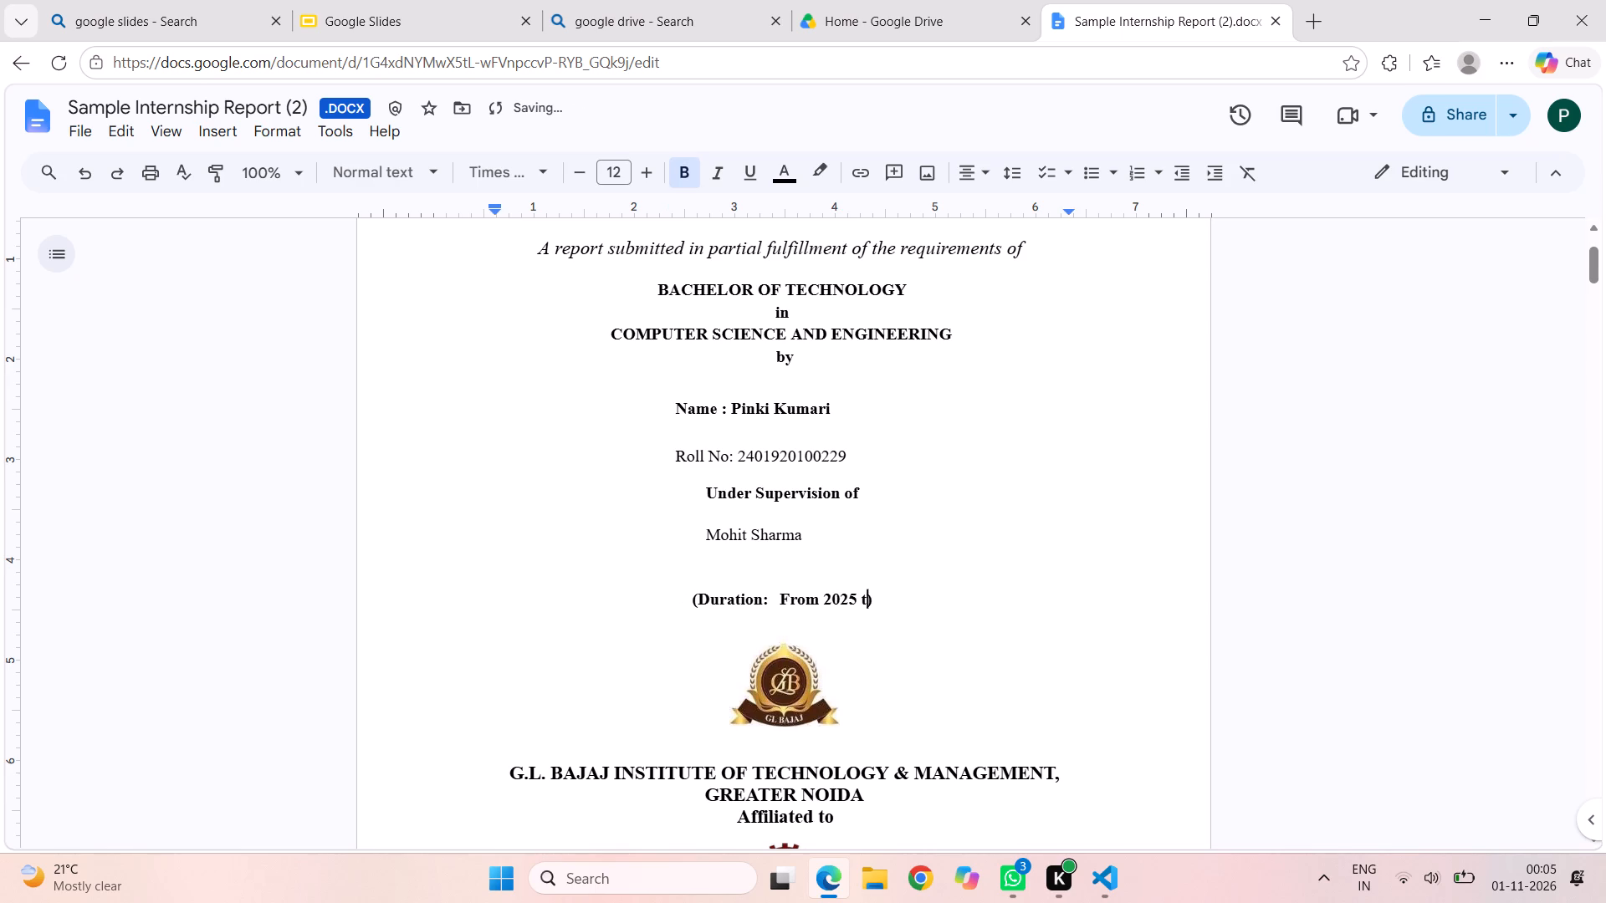
key(BackSpace)
key(BackSpace)
key(BackSpace)
key(BackSpace)
key(BackSpace)
key(BackSpace)
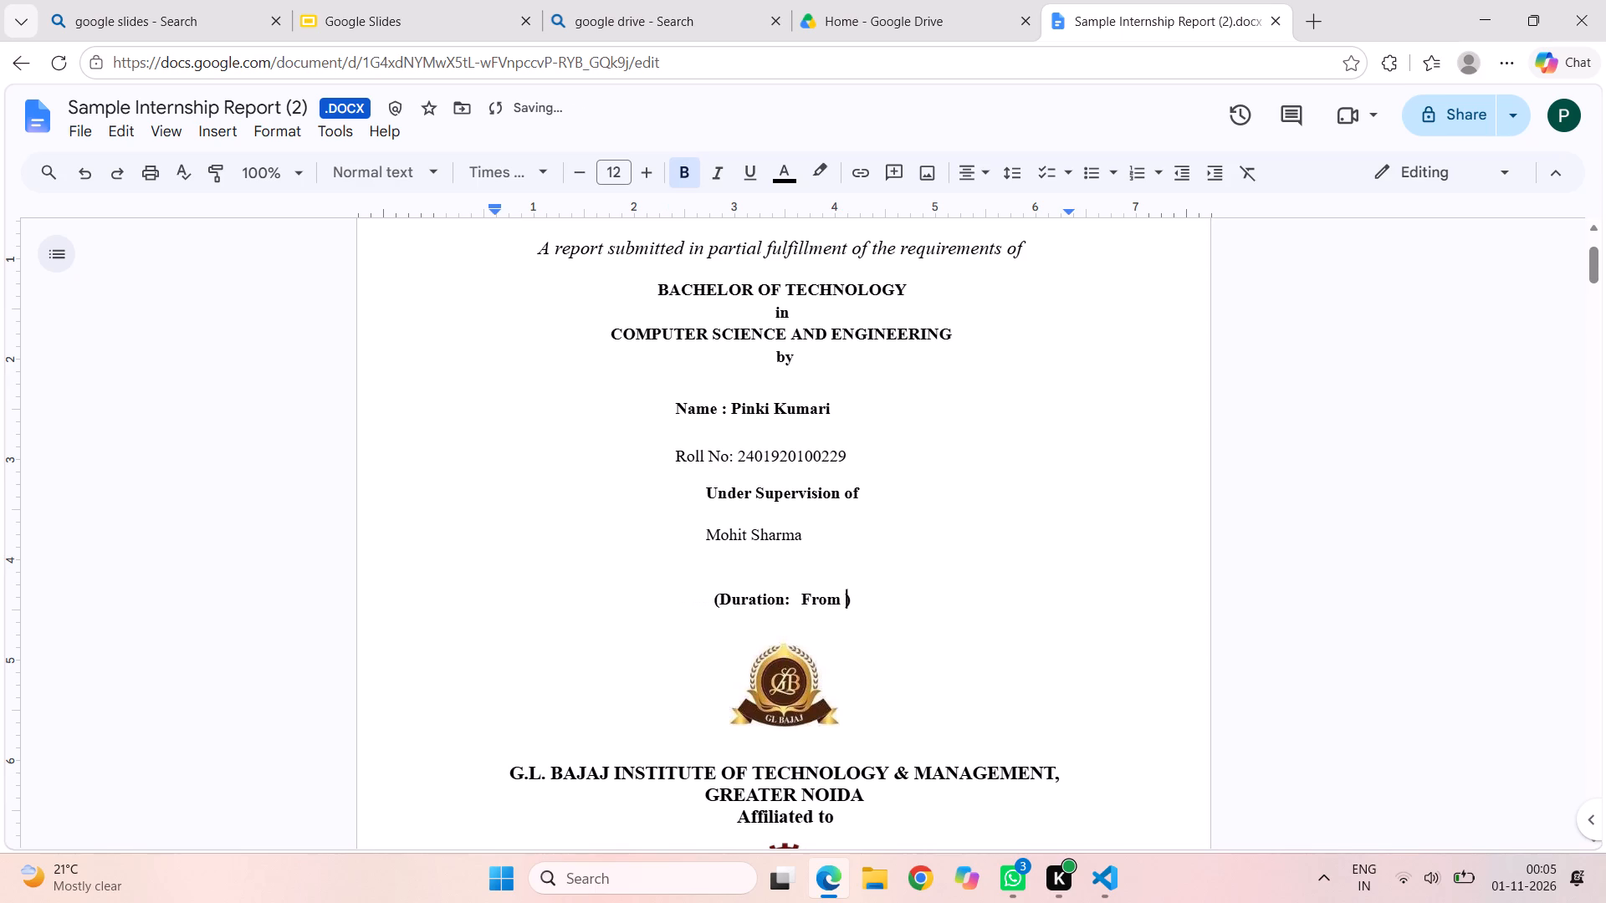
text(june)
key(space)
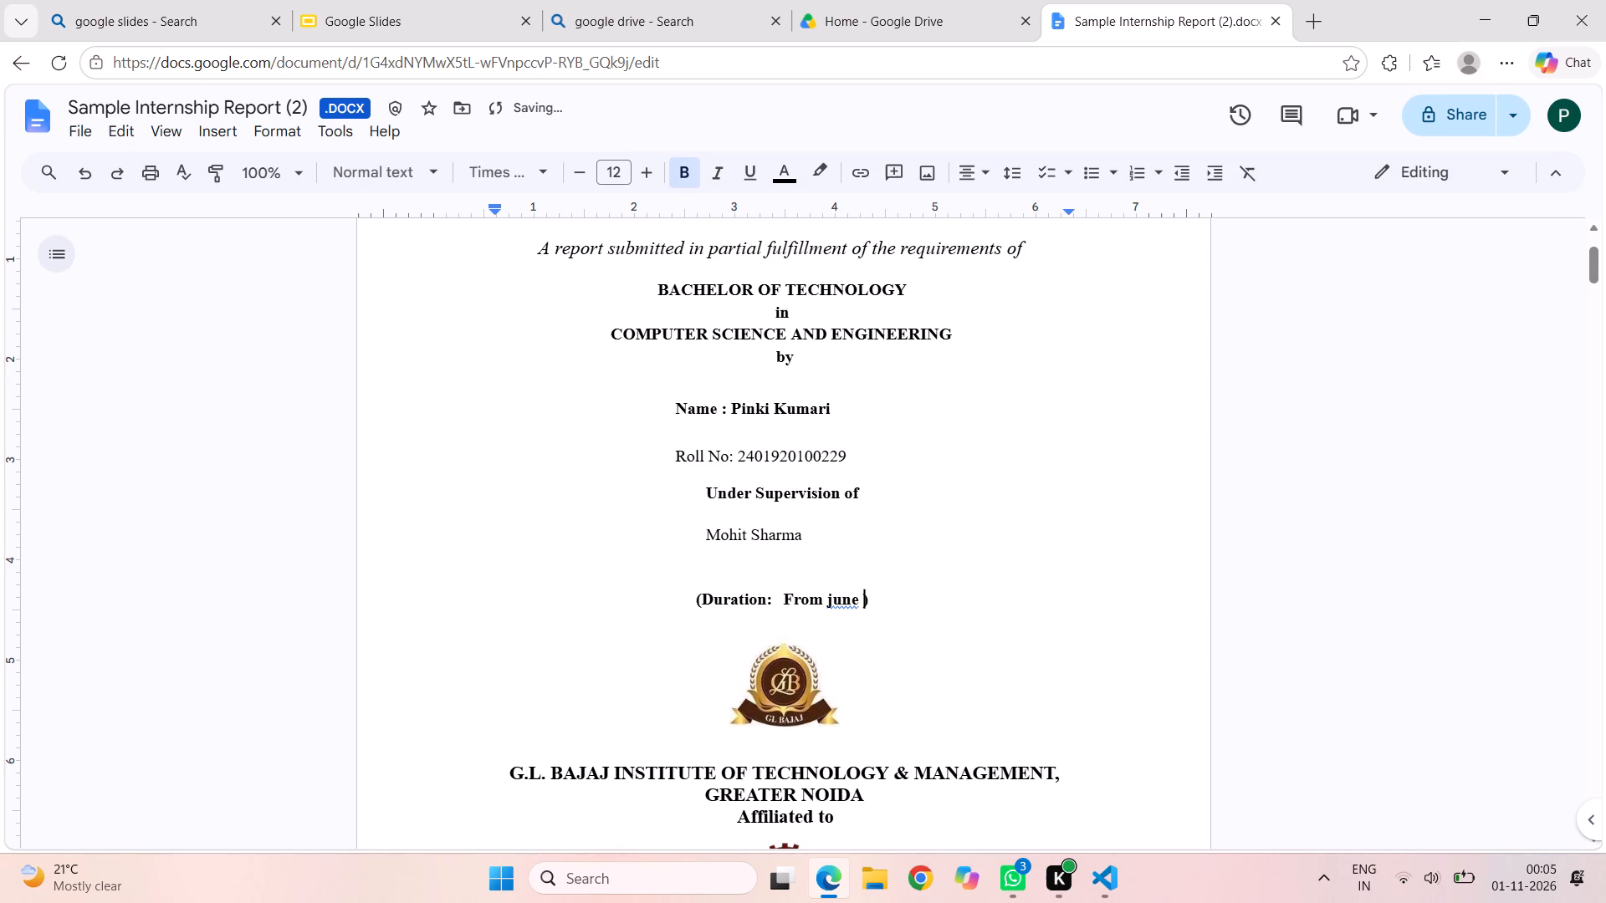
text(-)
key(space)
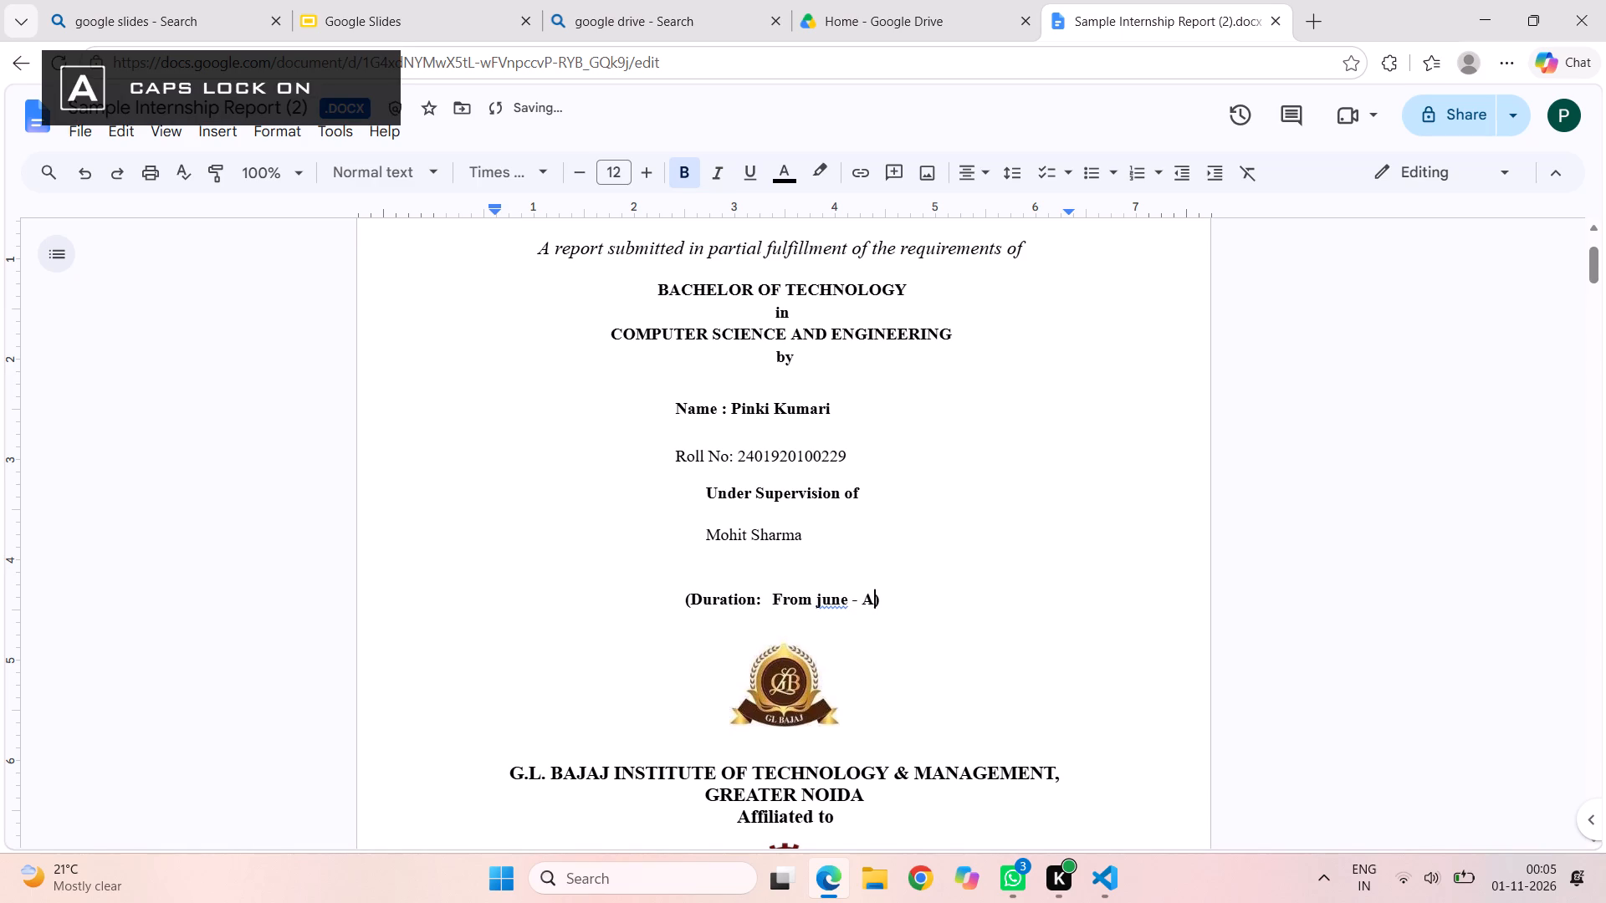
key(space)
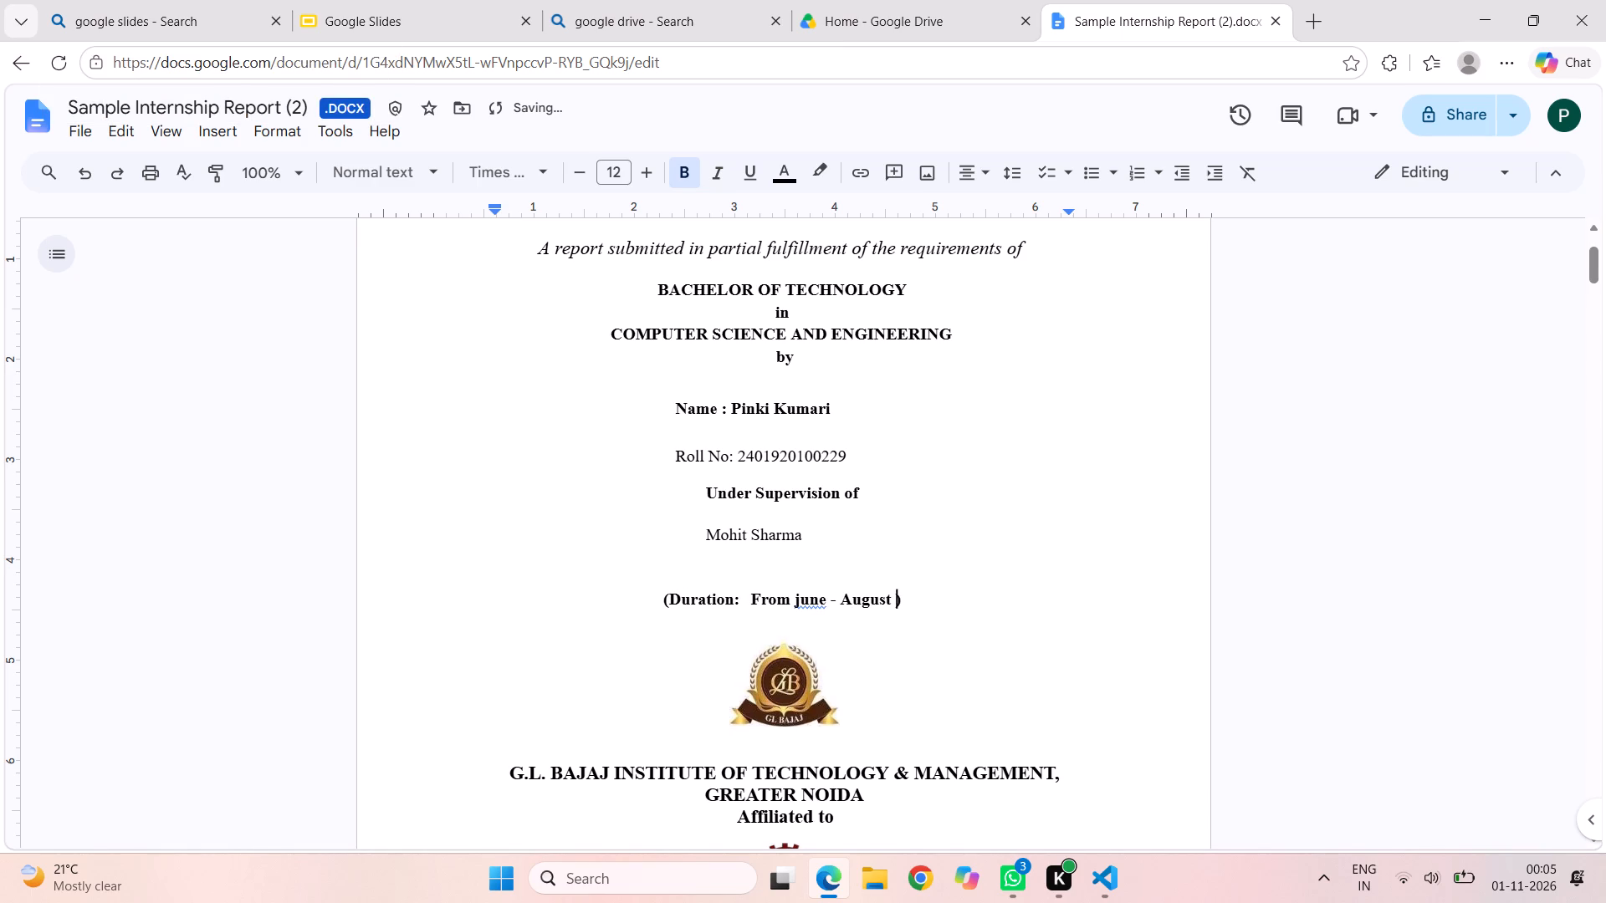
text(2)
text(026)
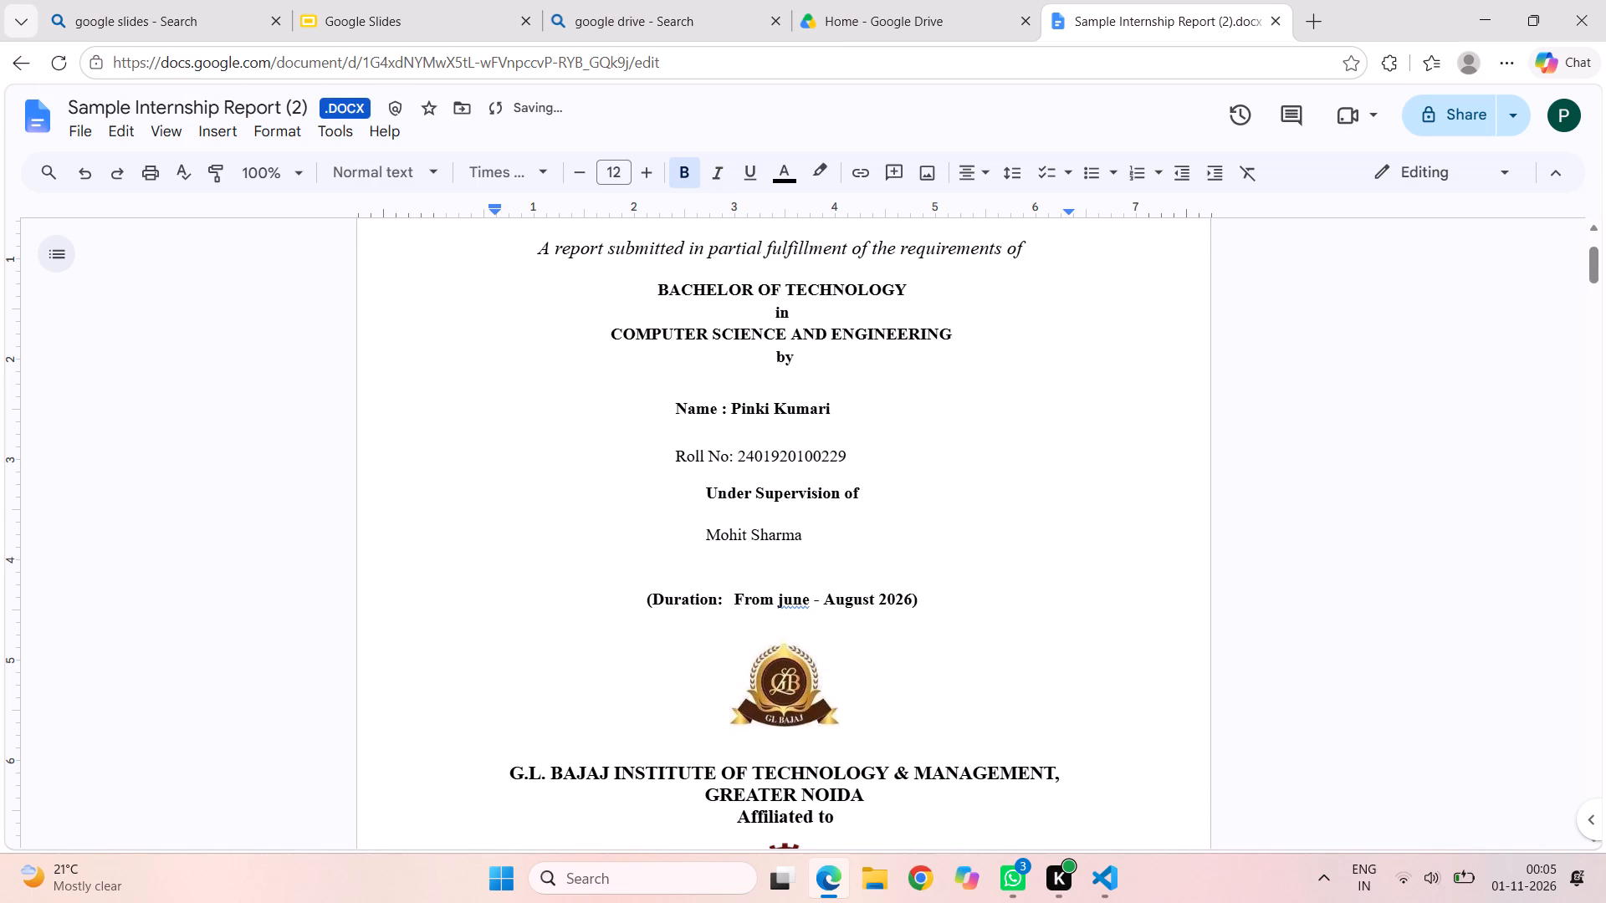
click(785, 600)
key(BackSpace)
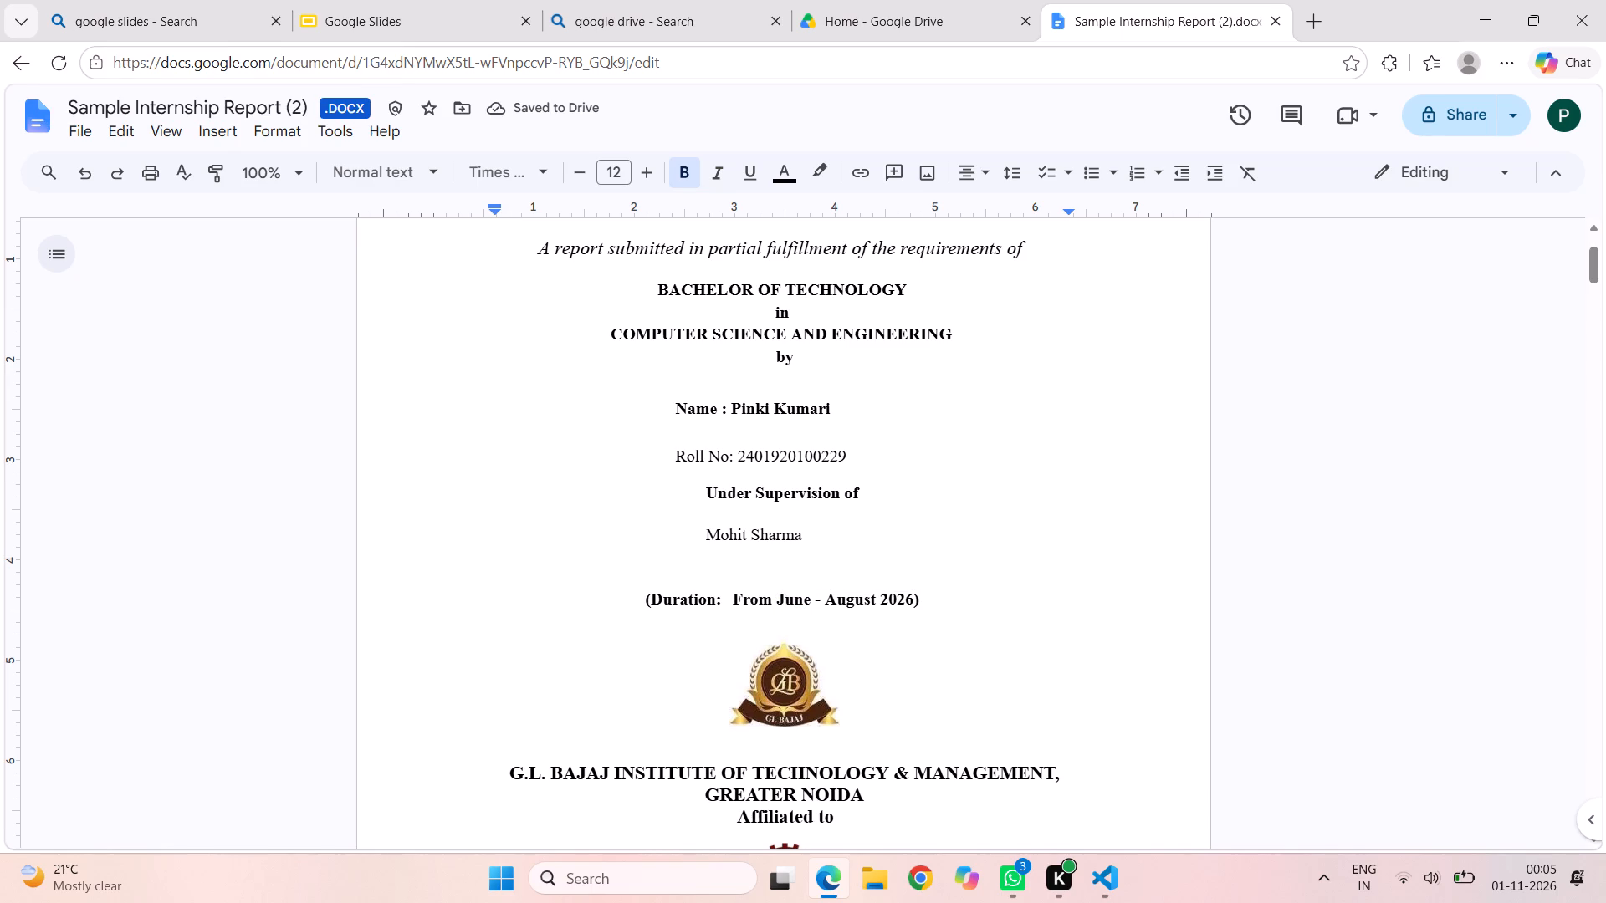
Remove the bold formatting from the whole Duration line.
drag(924, 605, 644, 595)
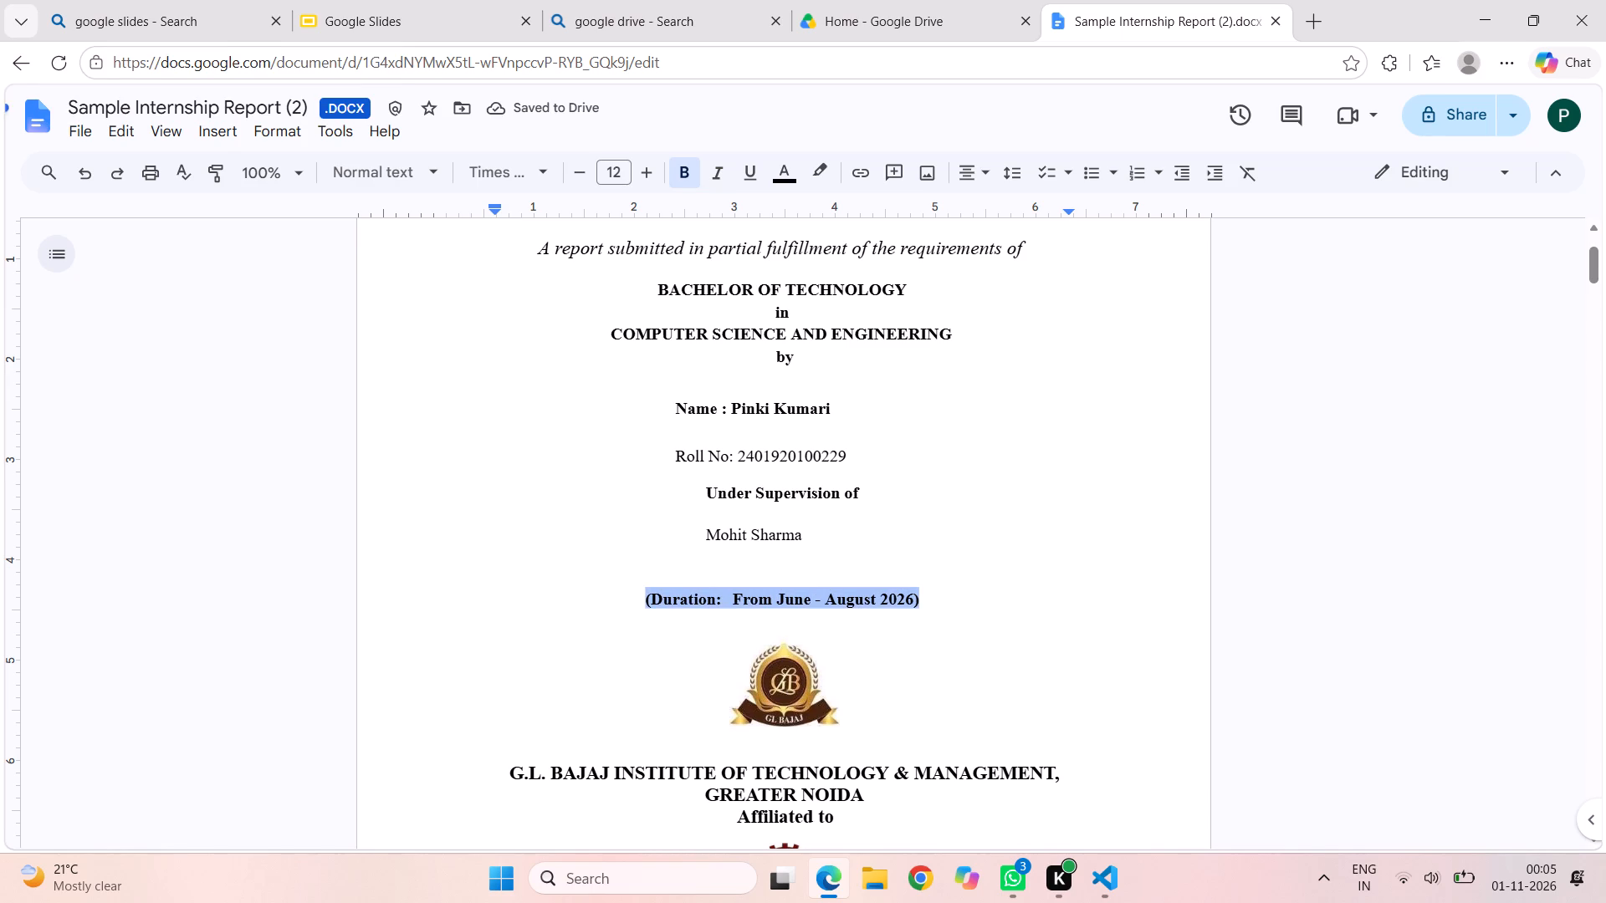
click(688, 176)
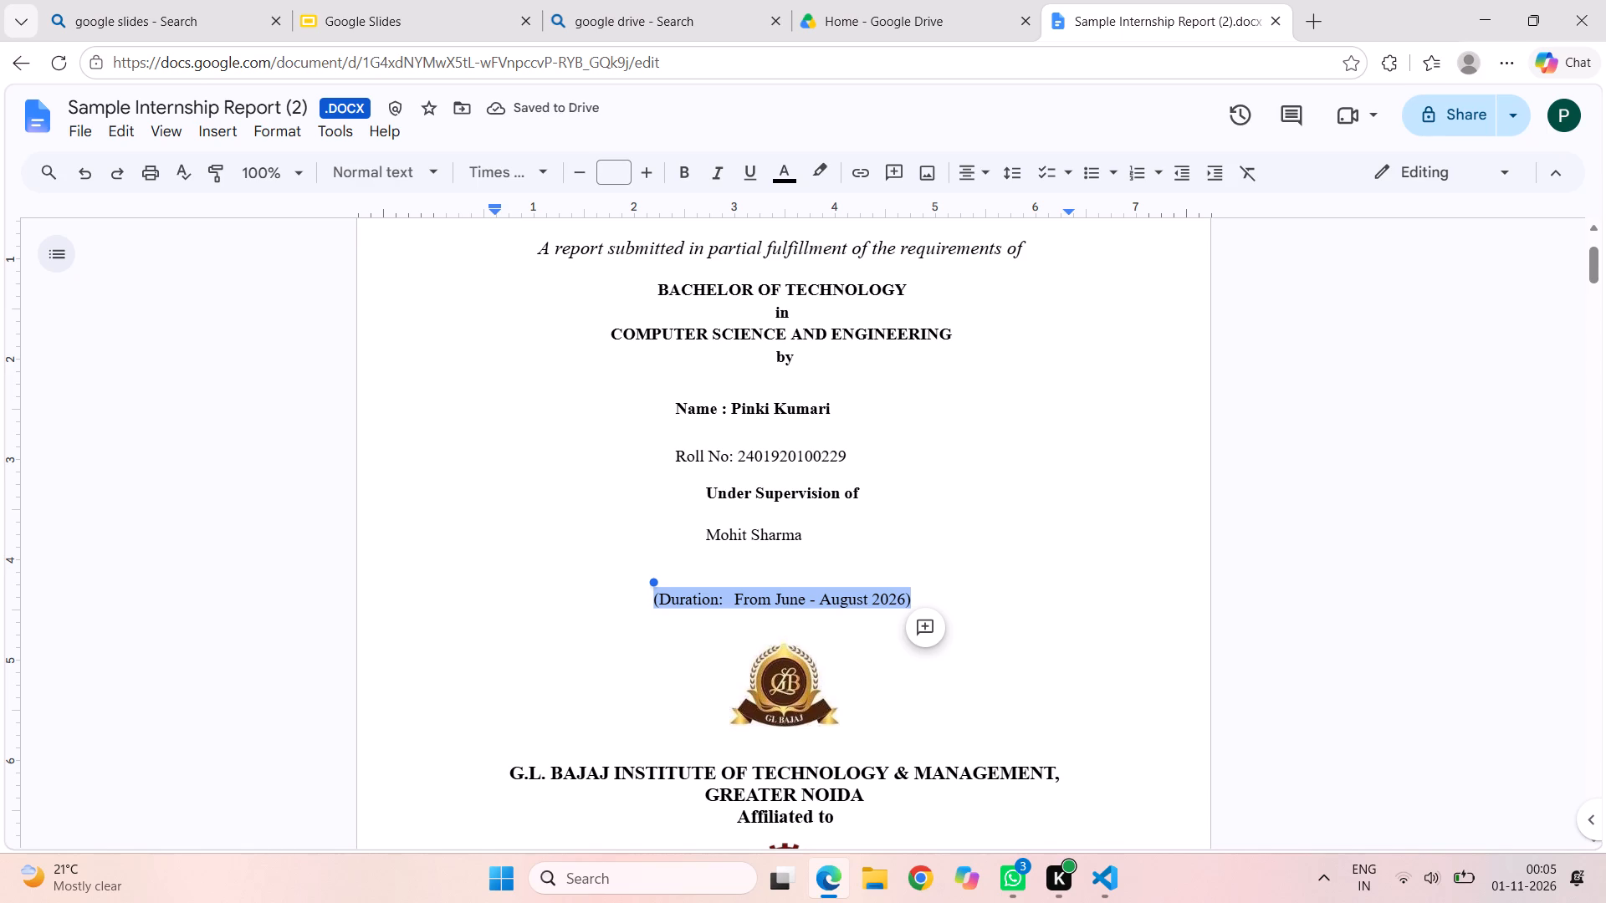
Add the line "Cisco AICTE Virtual Internship PROGRAM 2026" below the supervisor's name, offset with leading spaces.
click(831, 535)
key(Return)
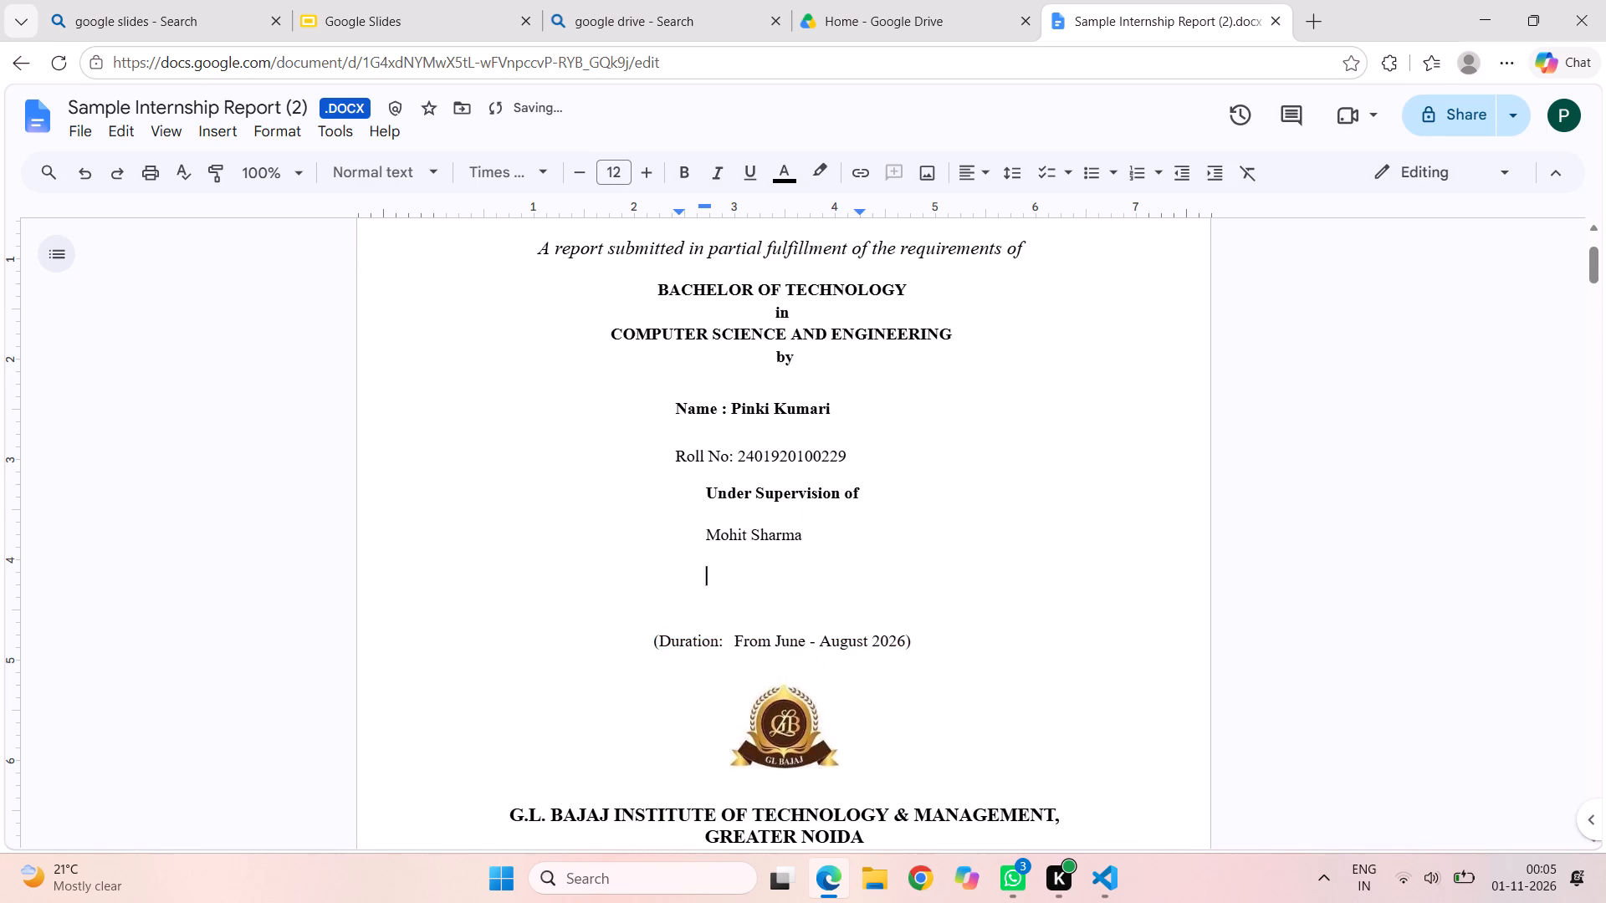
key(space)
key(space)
key(BackSpace)
key(BackSpace)
key(BackSpace)
key(BackSpace)
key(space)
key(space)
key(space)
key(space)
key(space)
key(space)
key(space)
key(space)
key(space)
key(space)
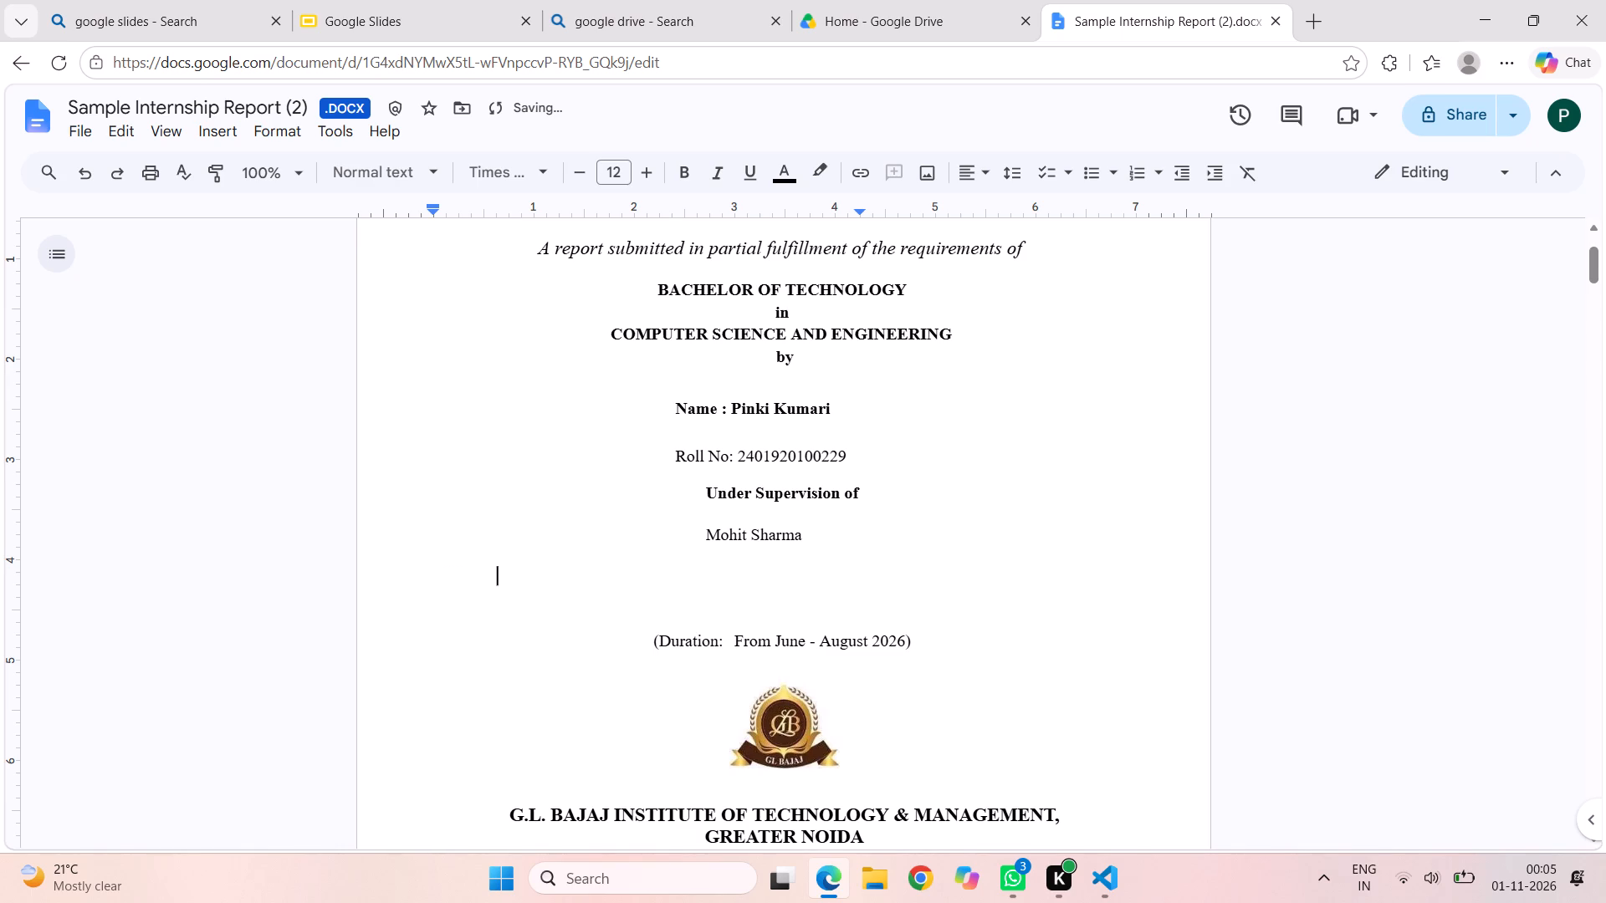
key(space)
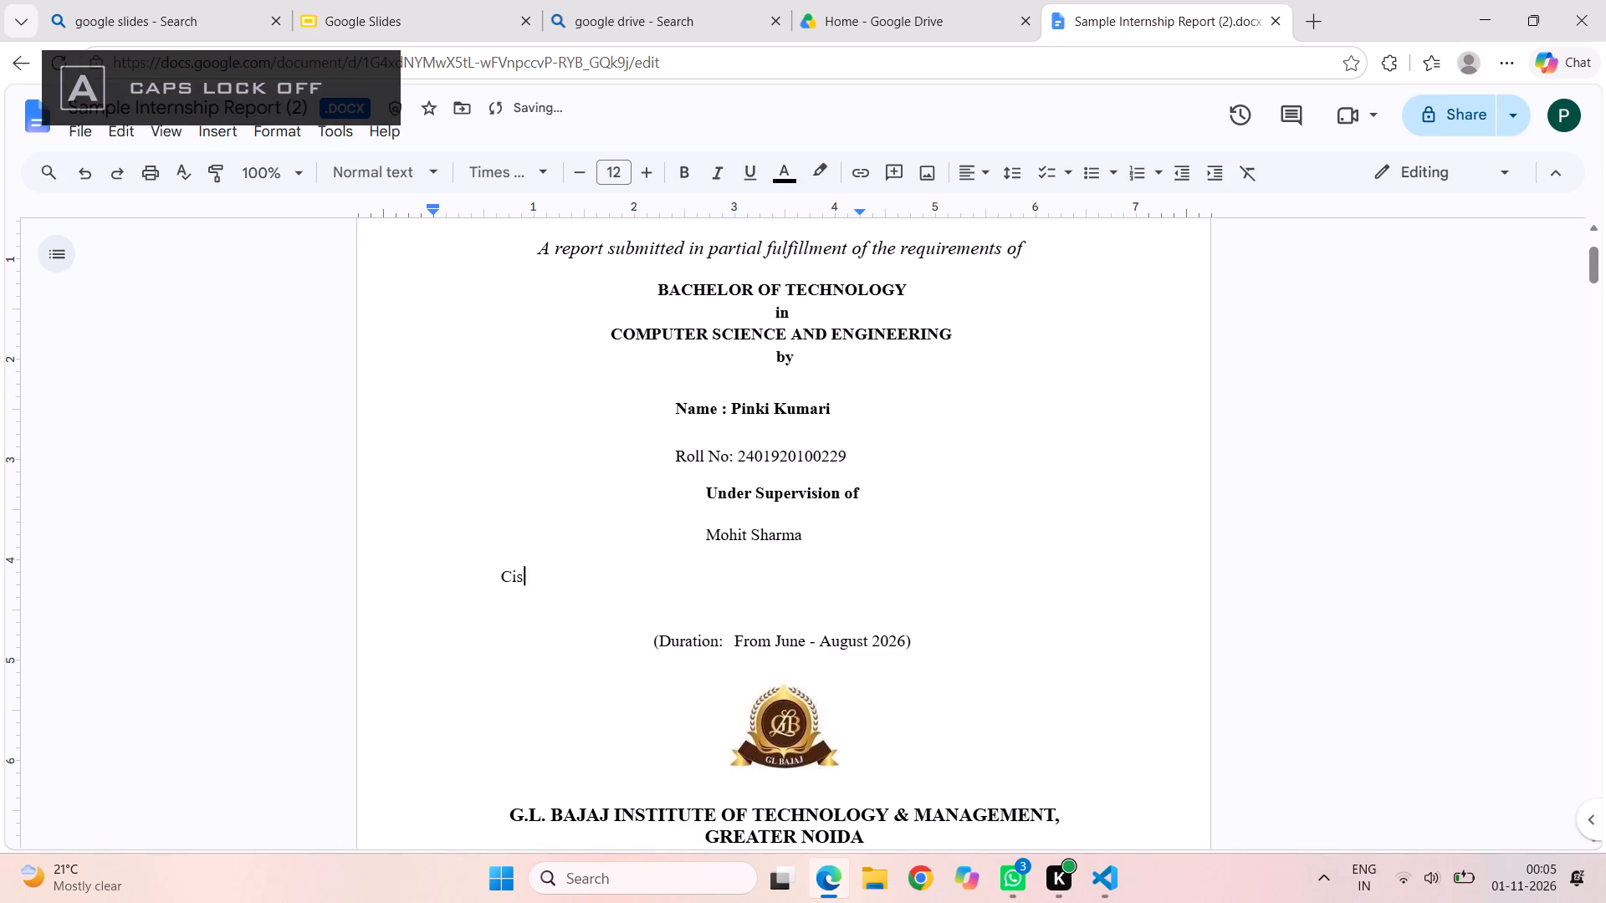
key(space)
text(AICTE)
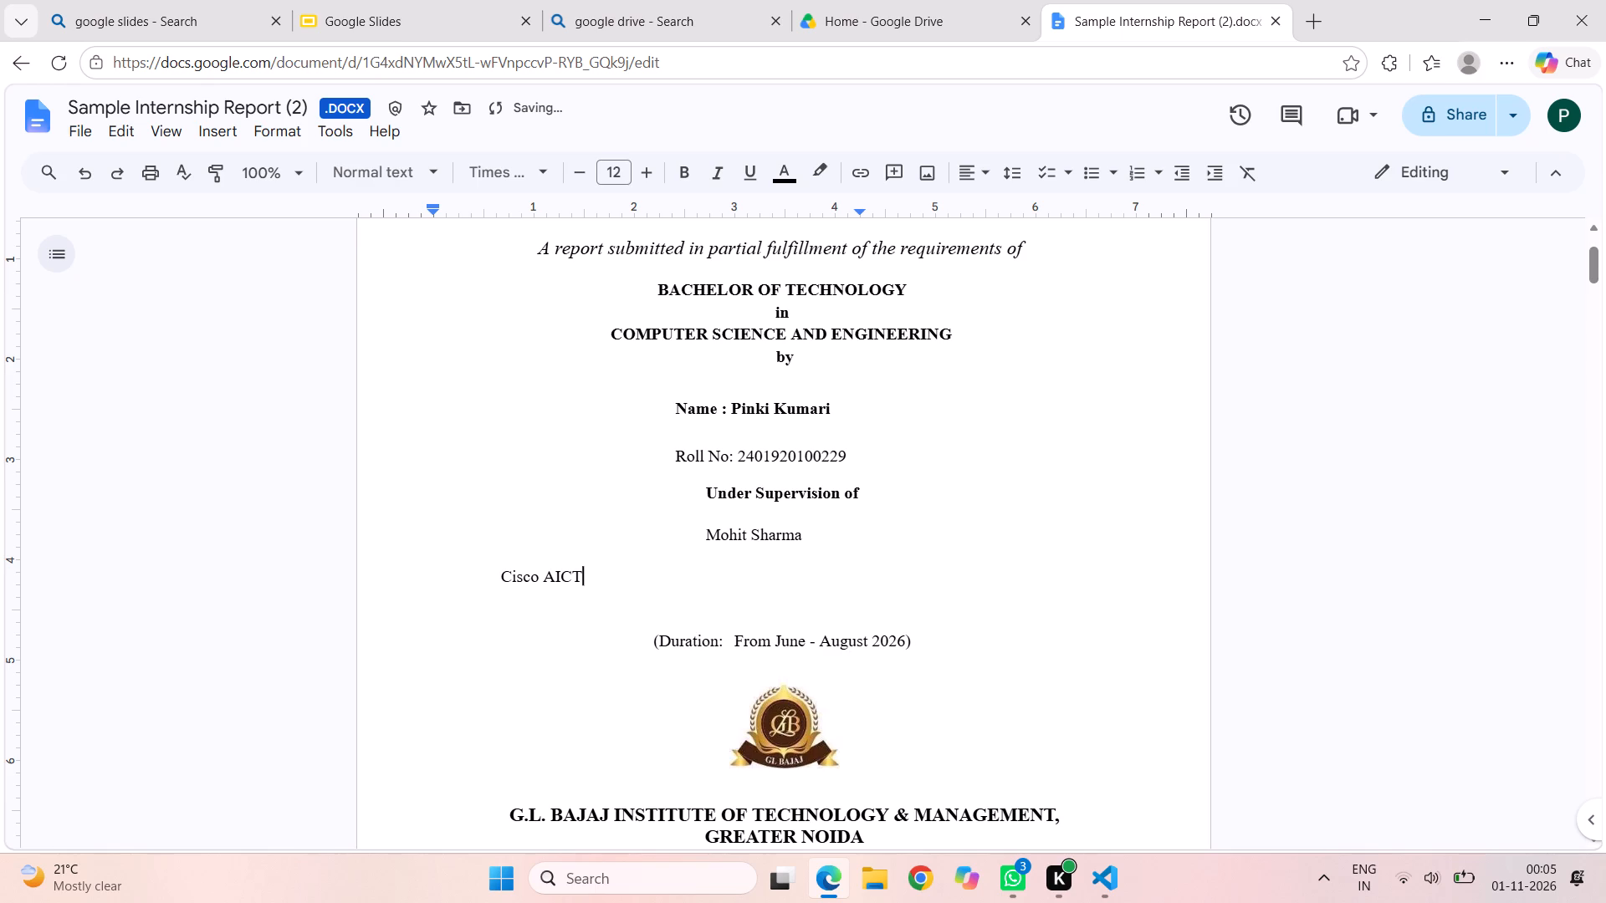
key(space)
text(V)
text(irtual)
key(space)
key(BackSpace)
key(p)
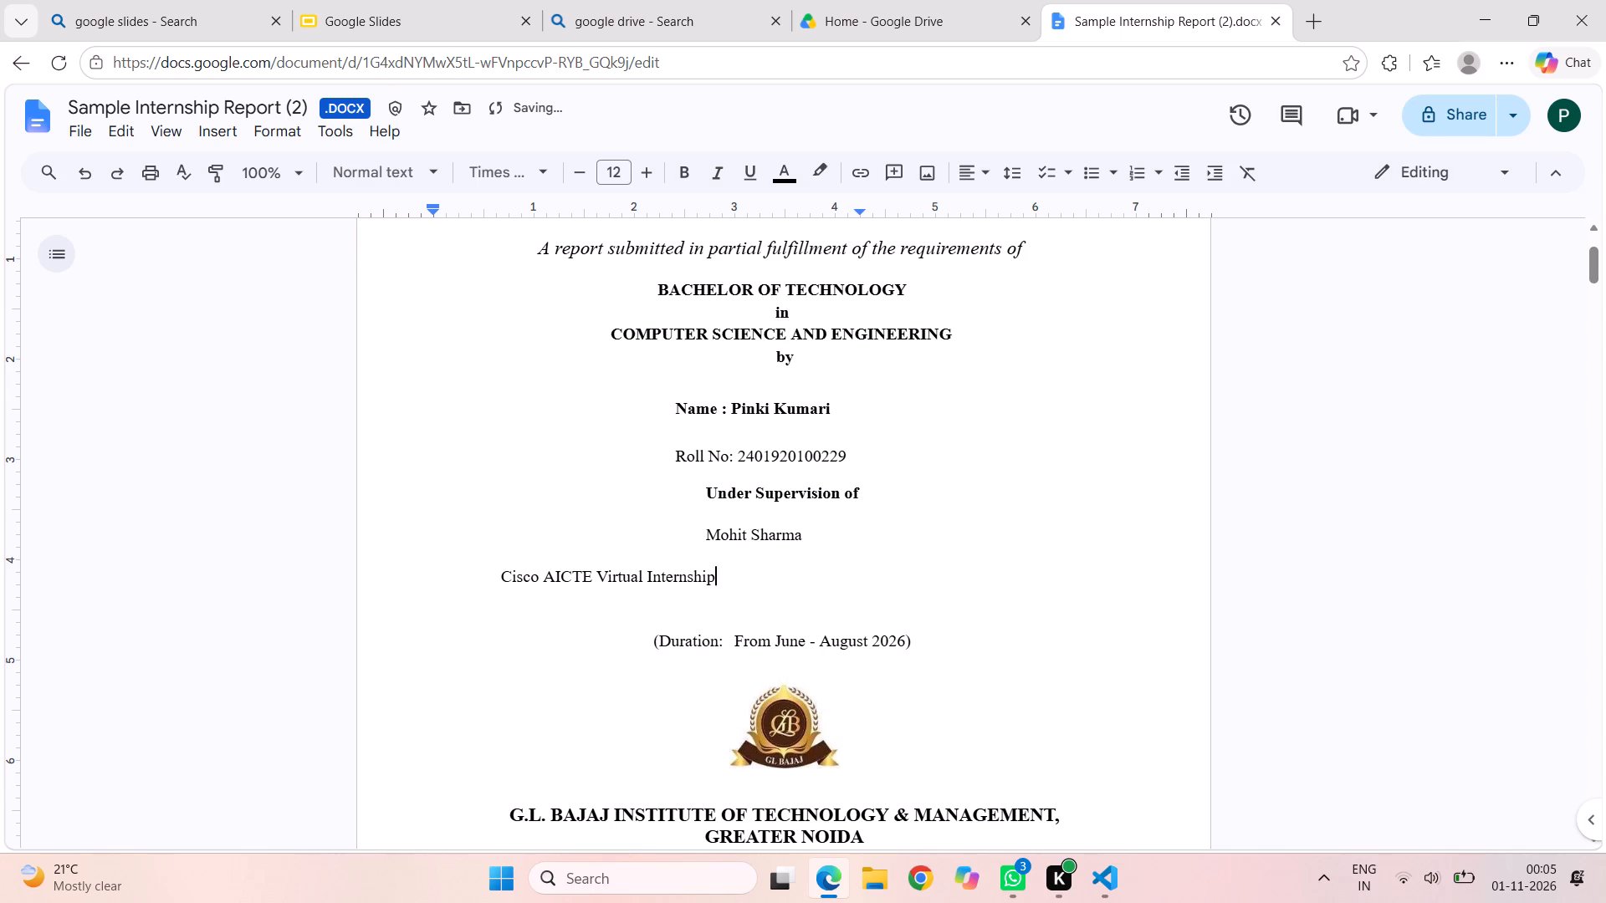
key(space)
Change "PROGRAM" to "Program" in the Cisco AICTE internship line.
click(796, 585)
key(BackSpace)
key(BackSpace)
key(BackSpace)
key(BackSpace)
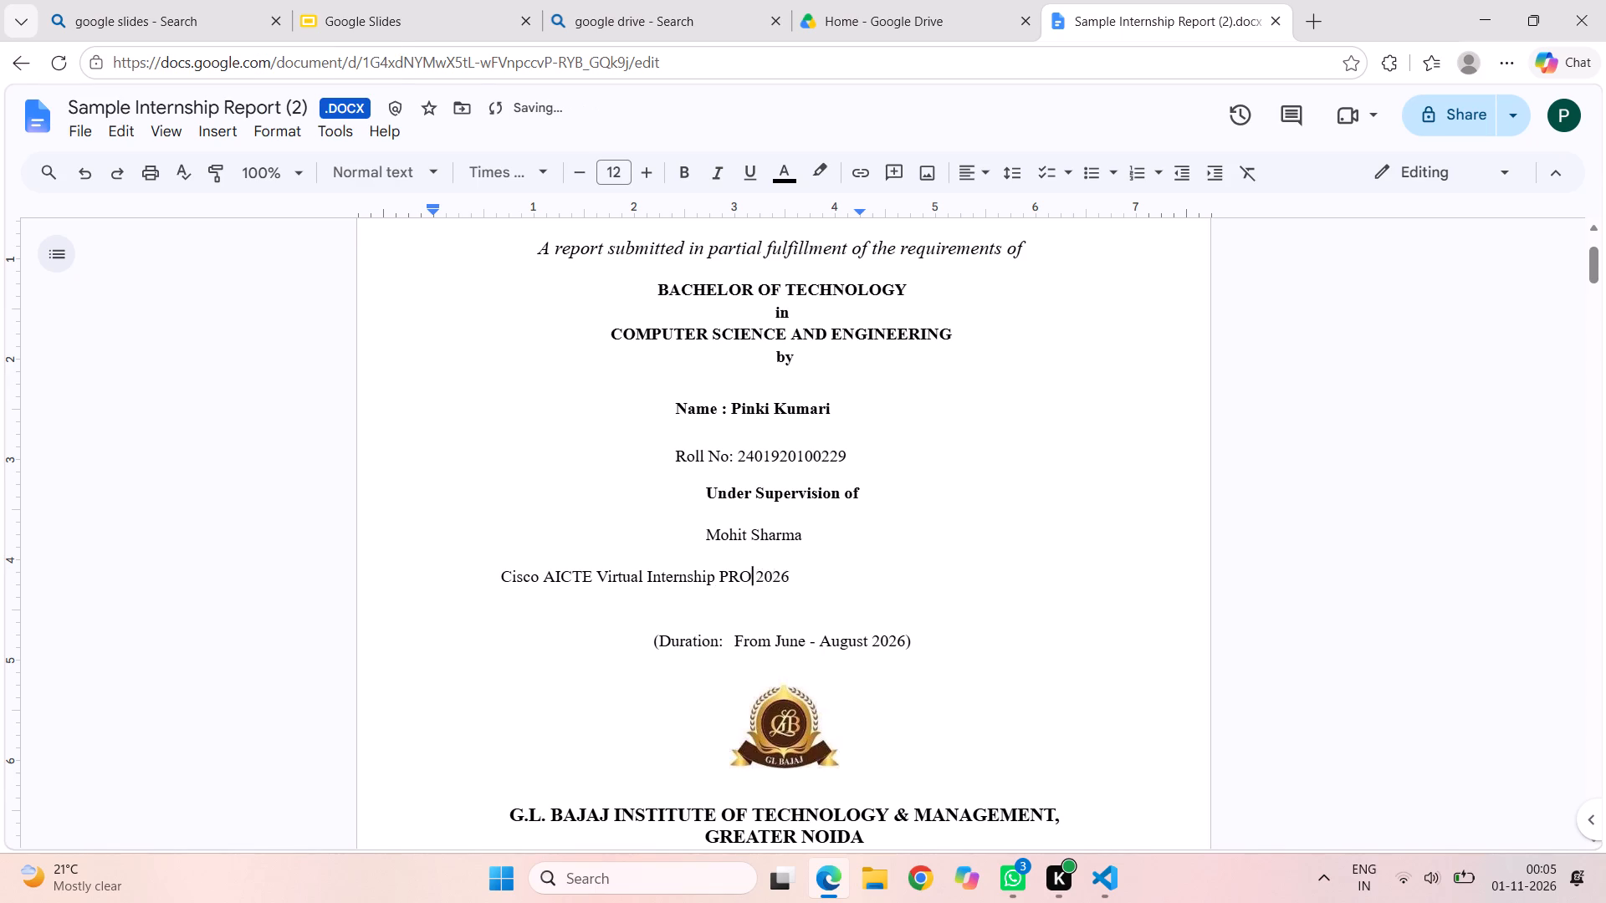
key(BackSpace)
key(BackSpace)
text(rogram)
Centre-align the "Cisco AICTE Virtual Internship Program 2026" line.
drag(830, 574, 507, 569)
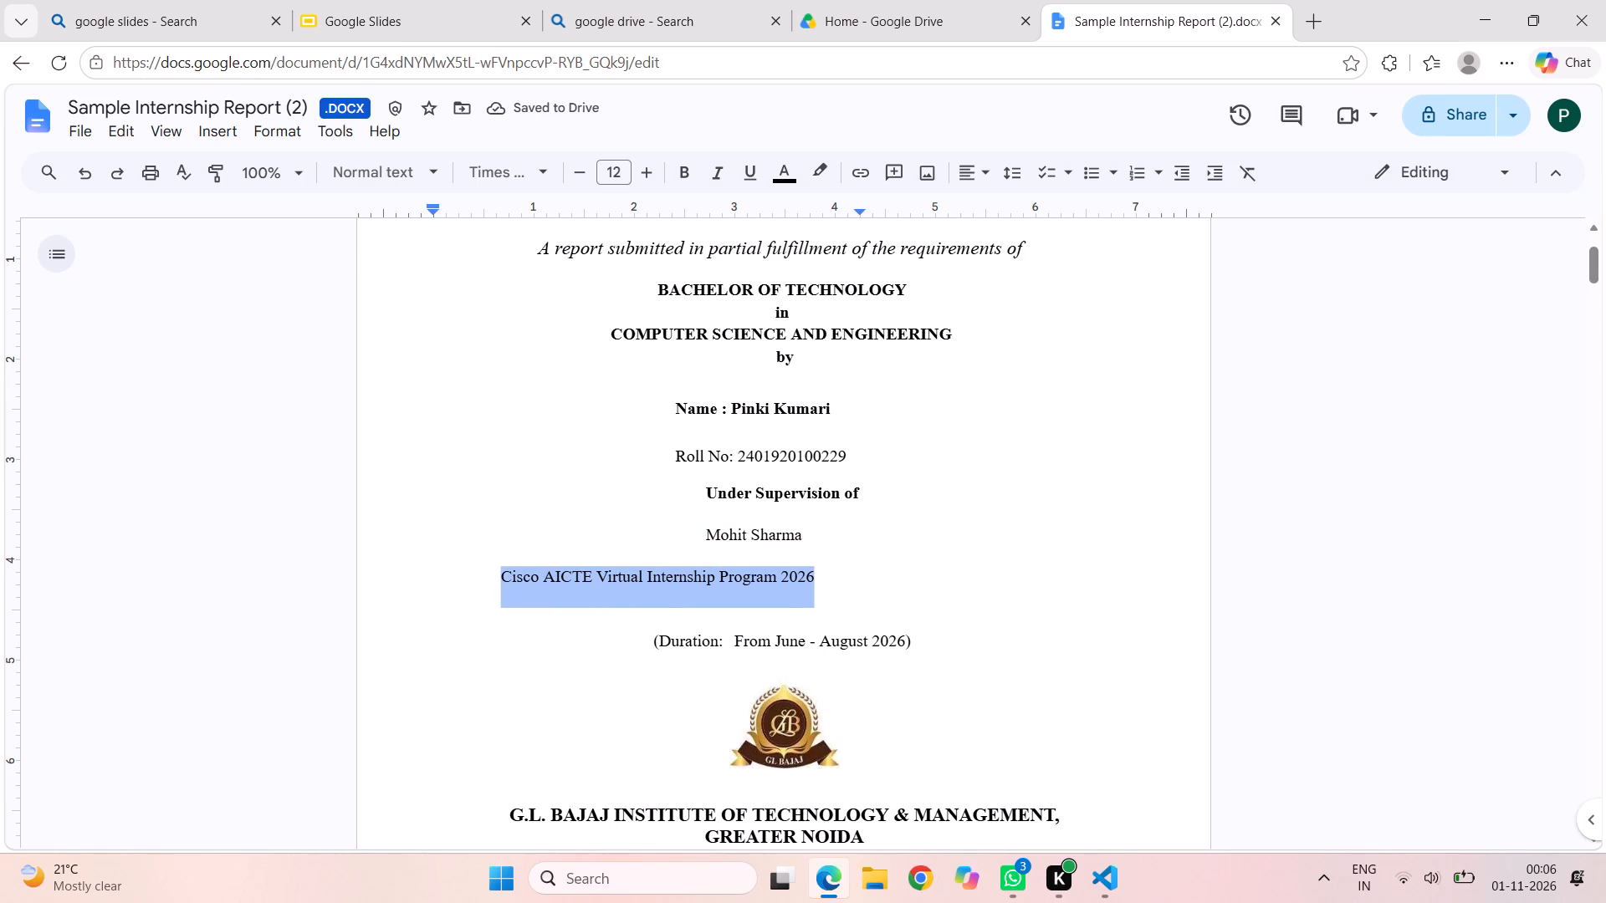
drag(507, 569, 499, 569)
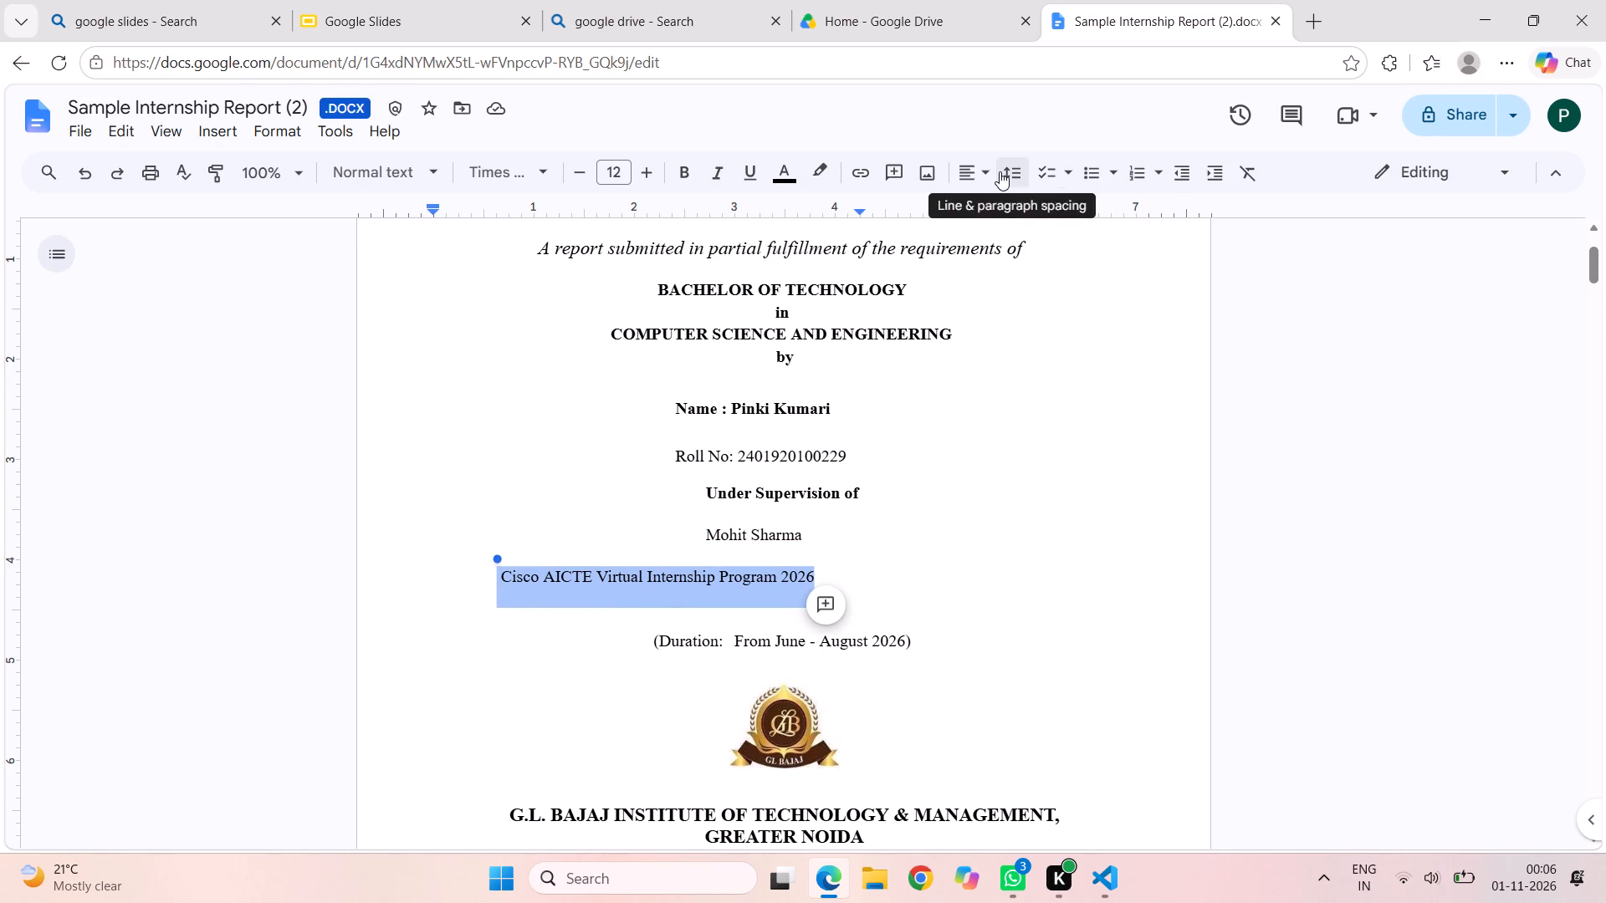
click(987, 172)
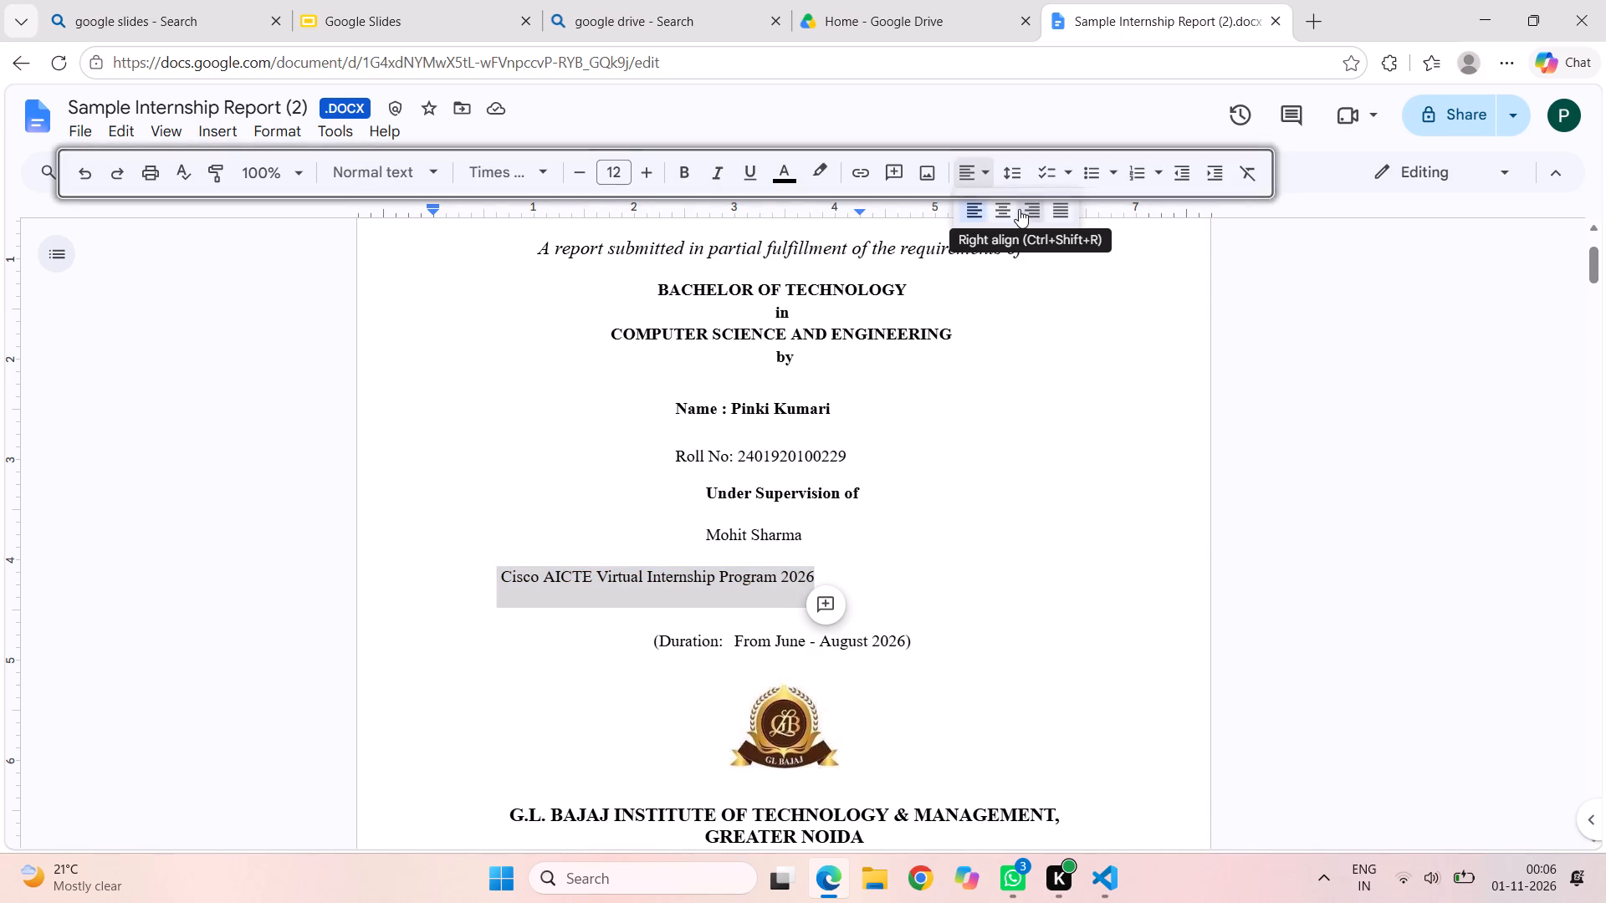
click(1010, 211)
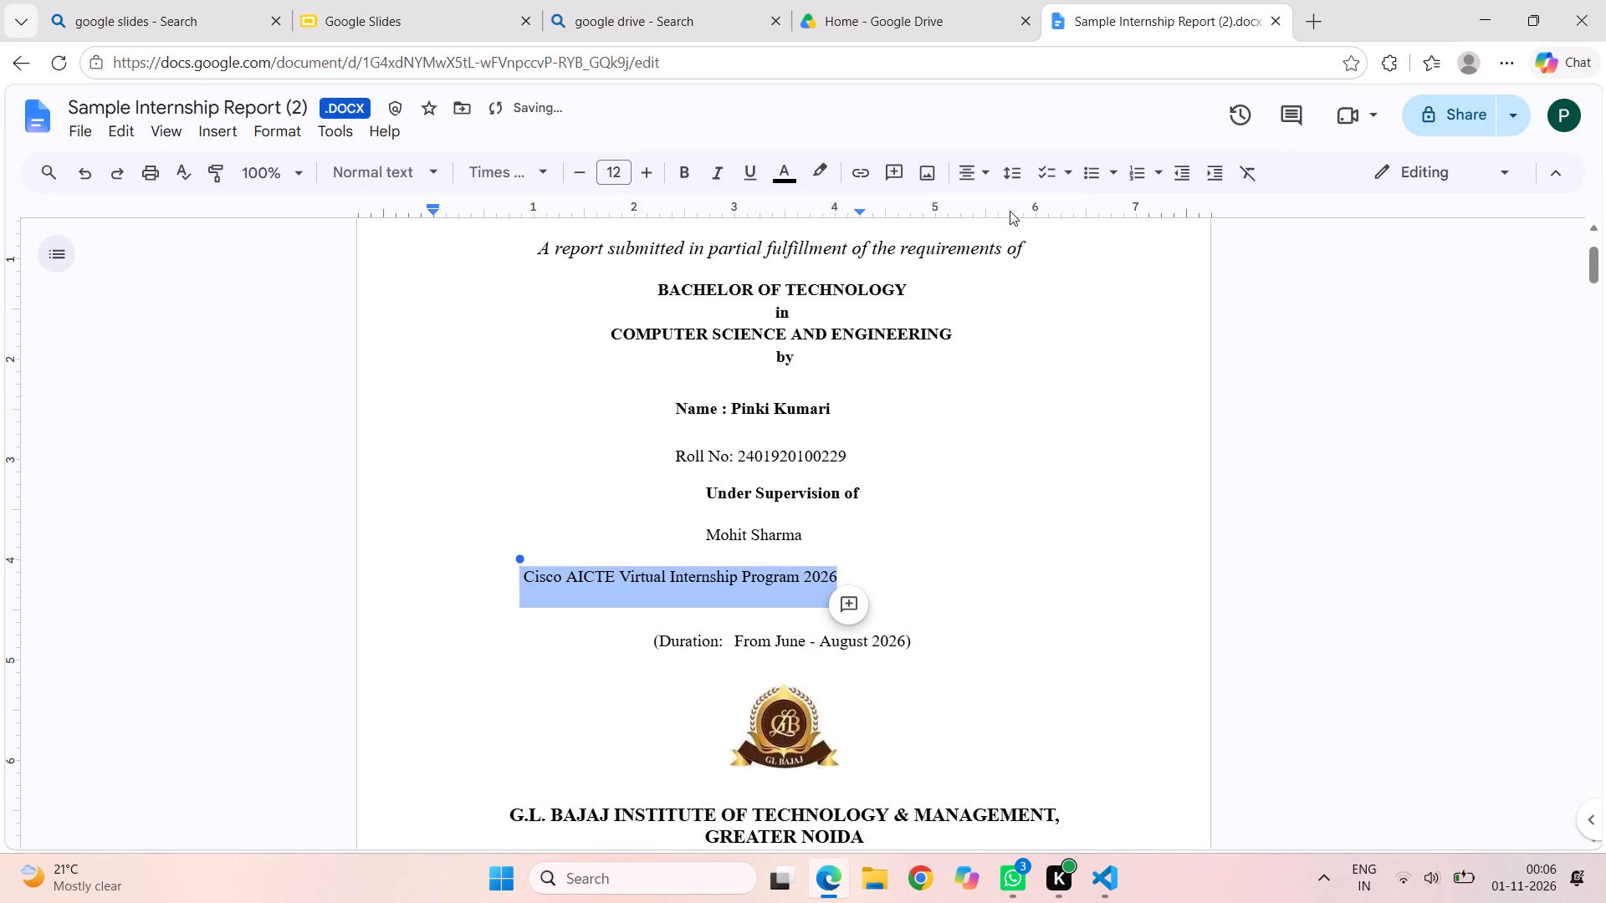
click(917, 526)
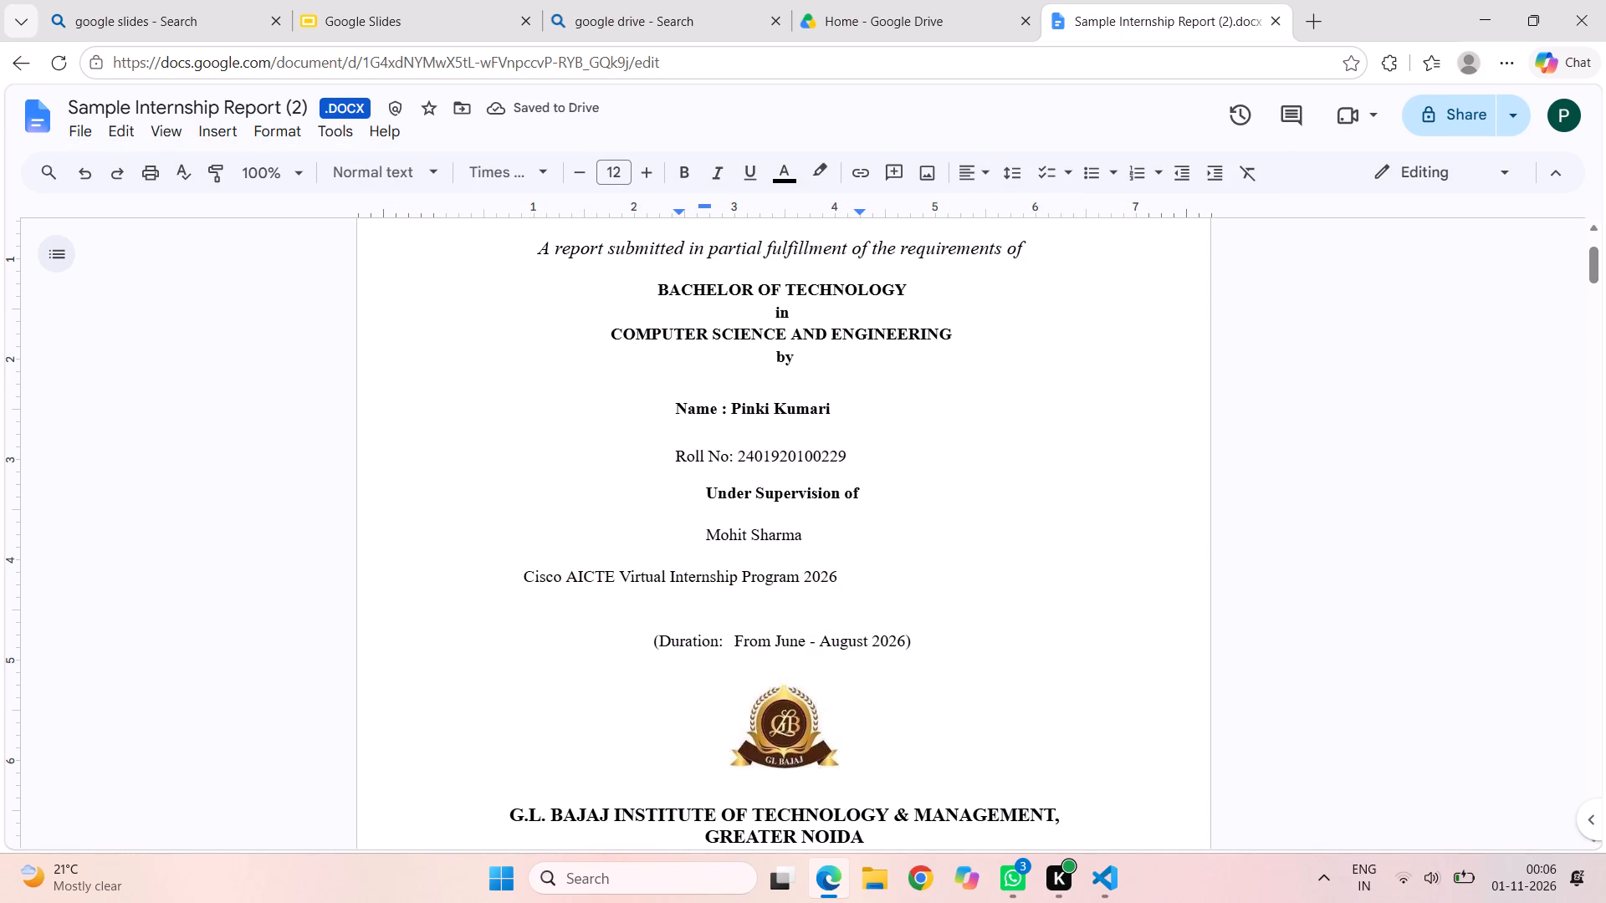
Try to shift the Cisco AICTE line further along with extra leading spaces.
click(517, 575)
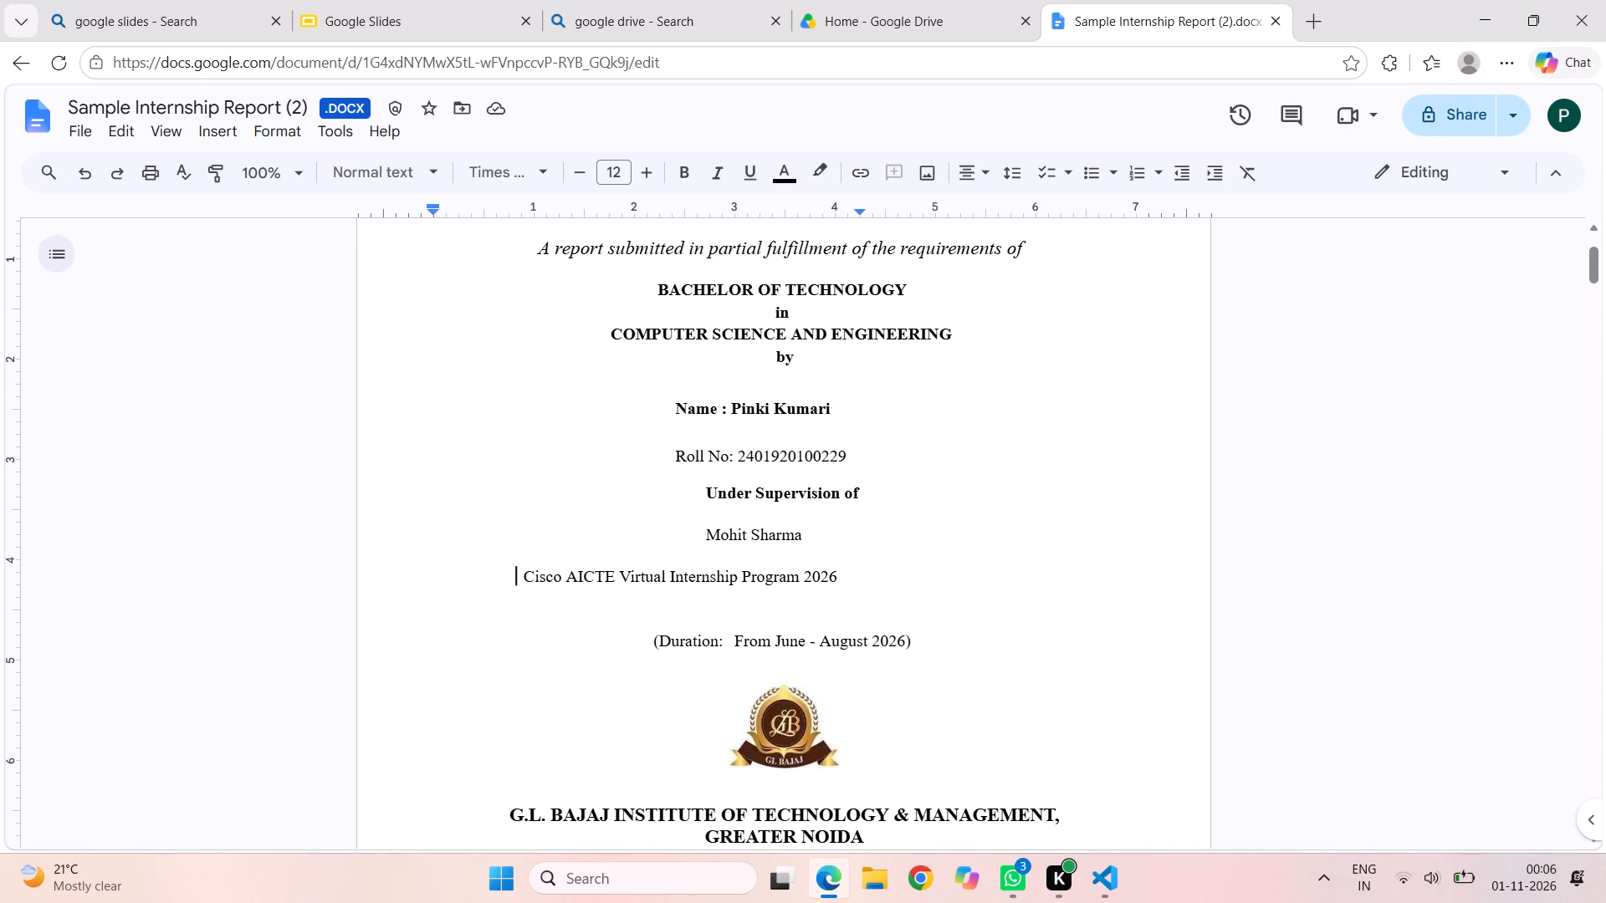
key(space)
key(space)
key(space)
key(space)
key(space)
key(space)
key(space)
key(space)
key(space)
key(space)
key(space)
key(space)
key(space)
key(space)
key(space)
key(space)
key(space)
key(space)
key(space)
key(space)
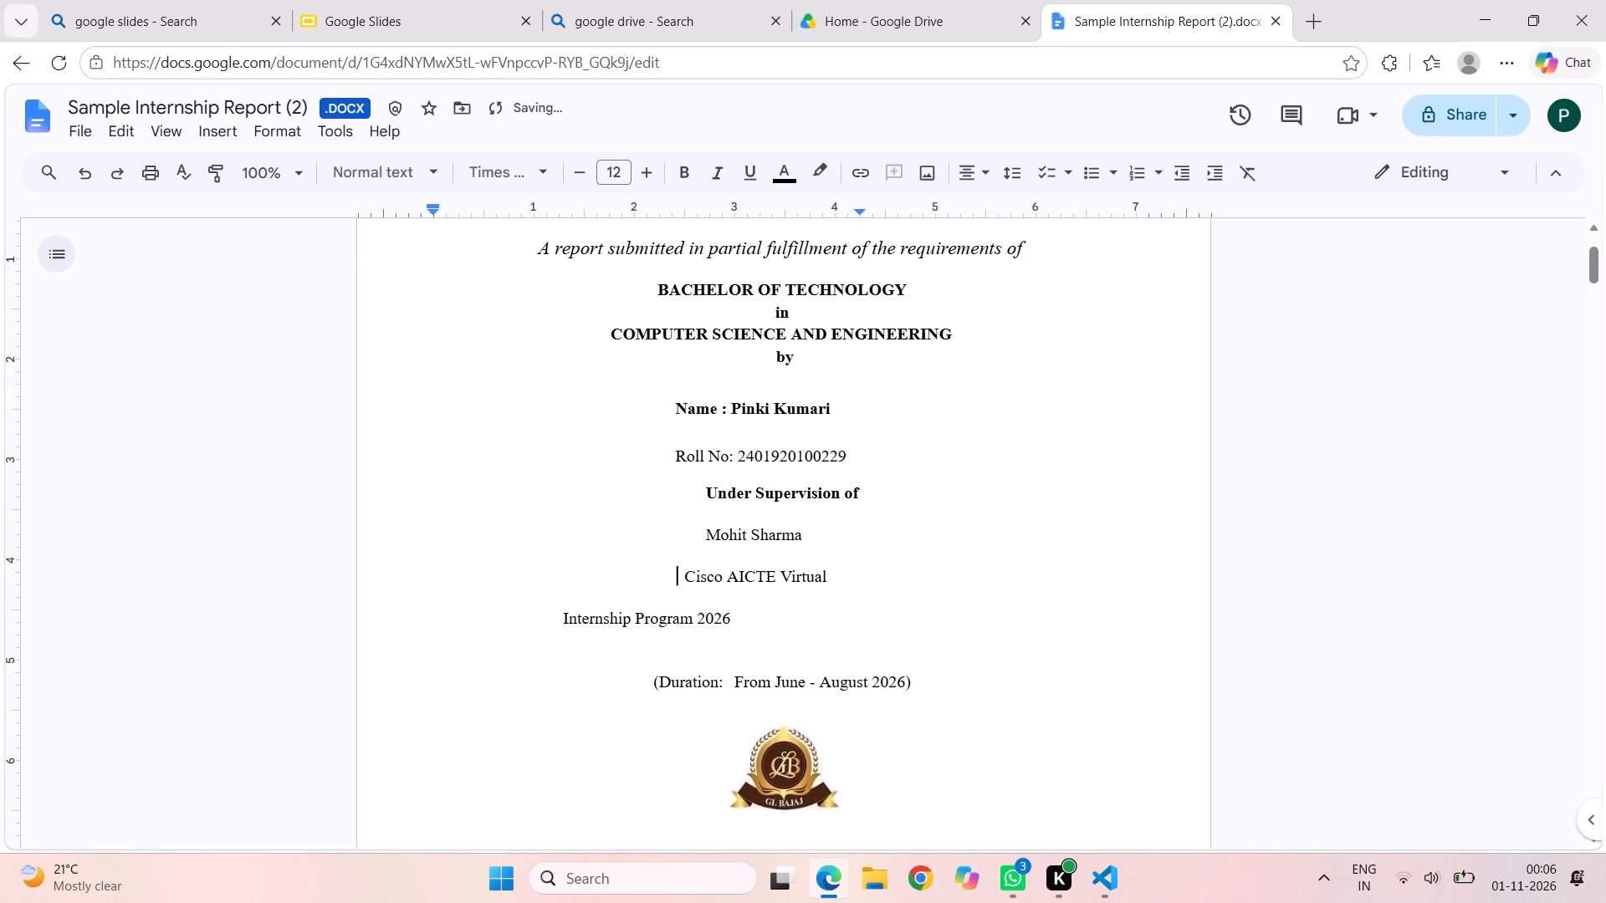
Delete the space between "Virtual" and "Internship" in the Cisco AICTE line.
click(560, 625)
key(BackSpace)
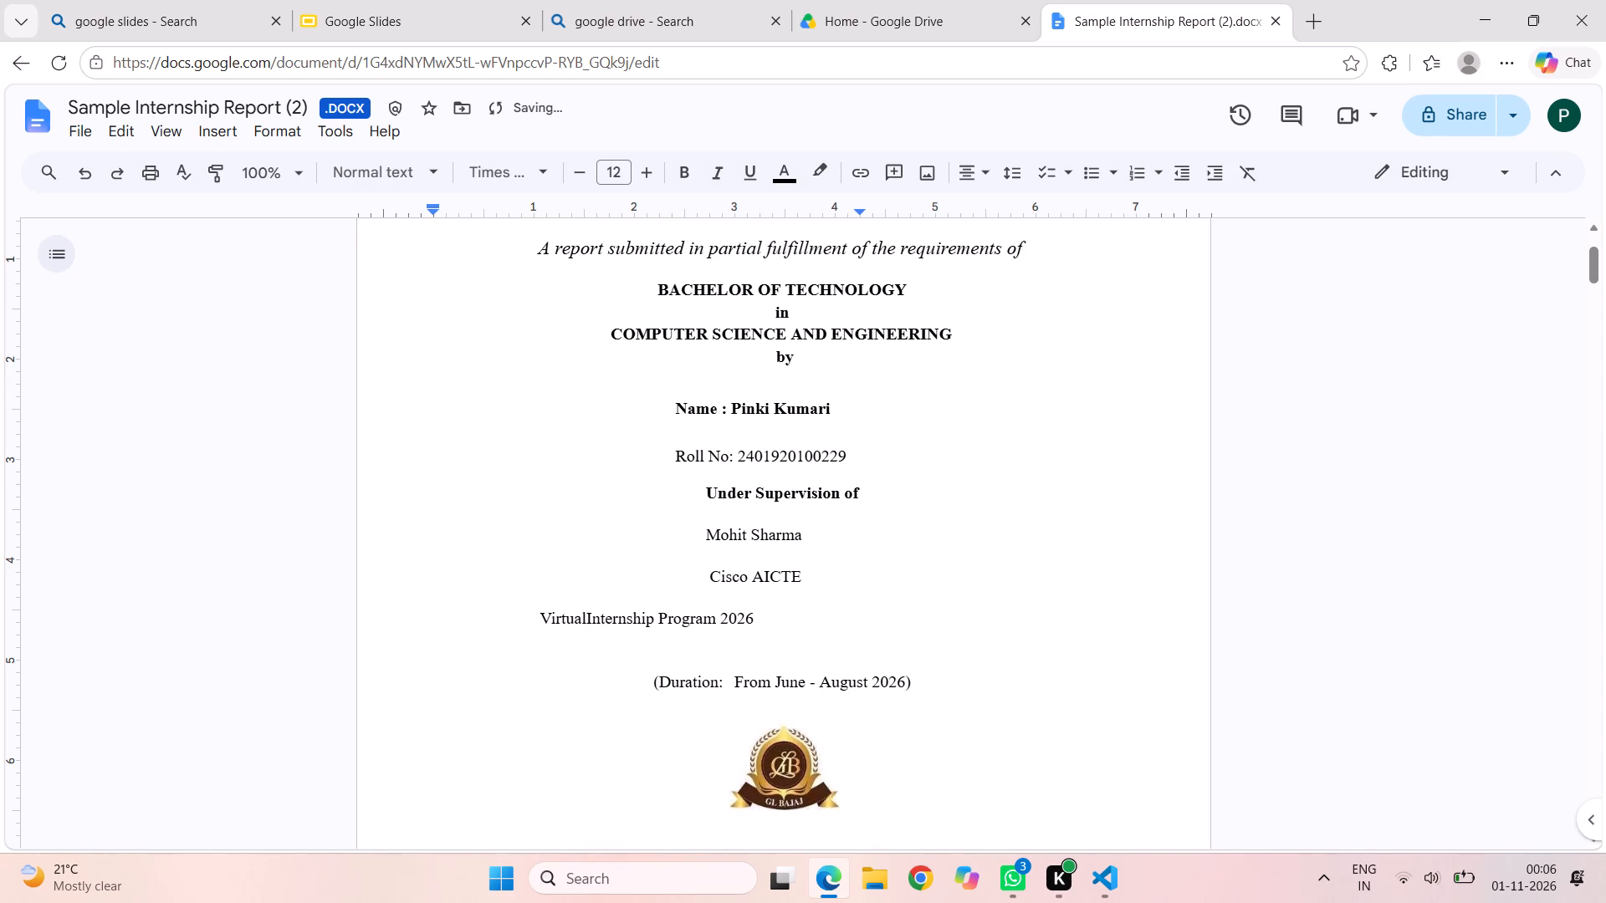
Remove leading spaces from the Cisco AICTE line until it fits on a single line below the supervisor's name.
click(708, 579)
key(BackSpace)
key(BackSpace)
key(BackSpace)
key(BackSpace)
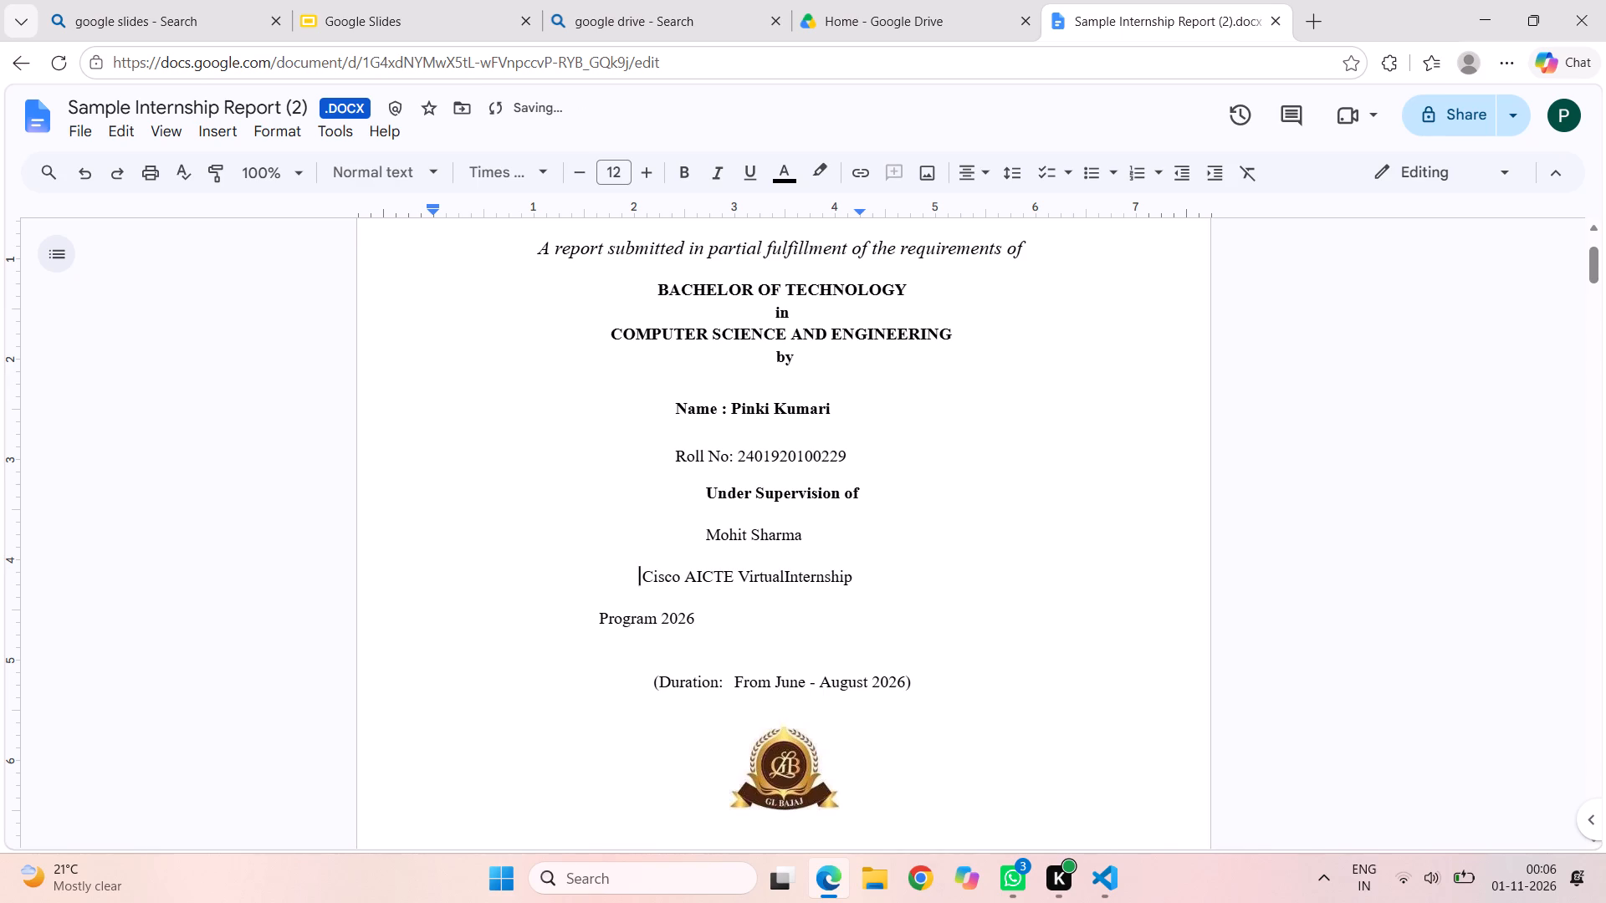
key(BackSpace)
key(BackSpace)
key(BackSpace)
key(BackSpace)
key(BackSpace)
key(BackSpace)
key(BackSpace)
key(BackSpace)
key(BackSpace)
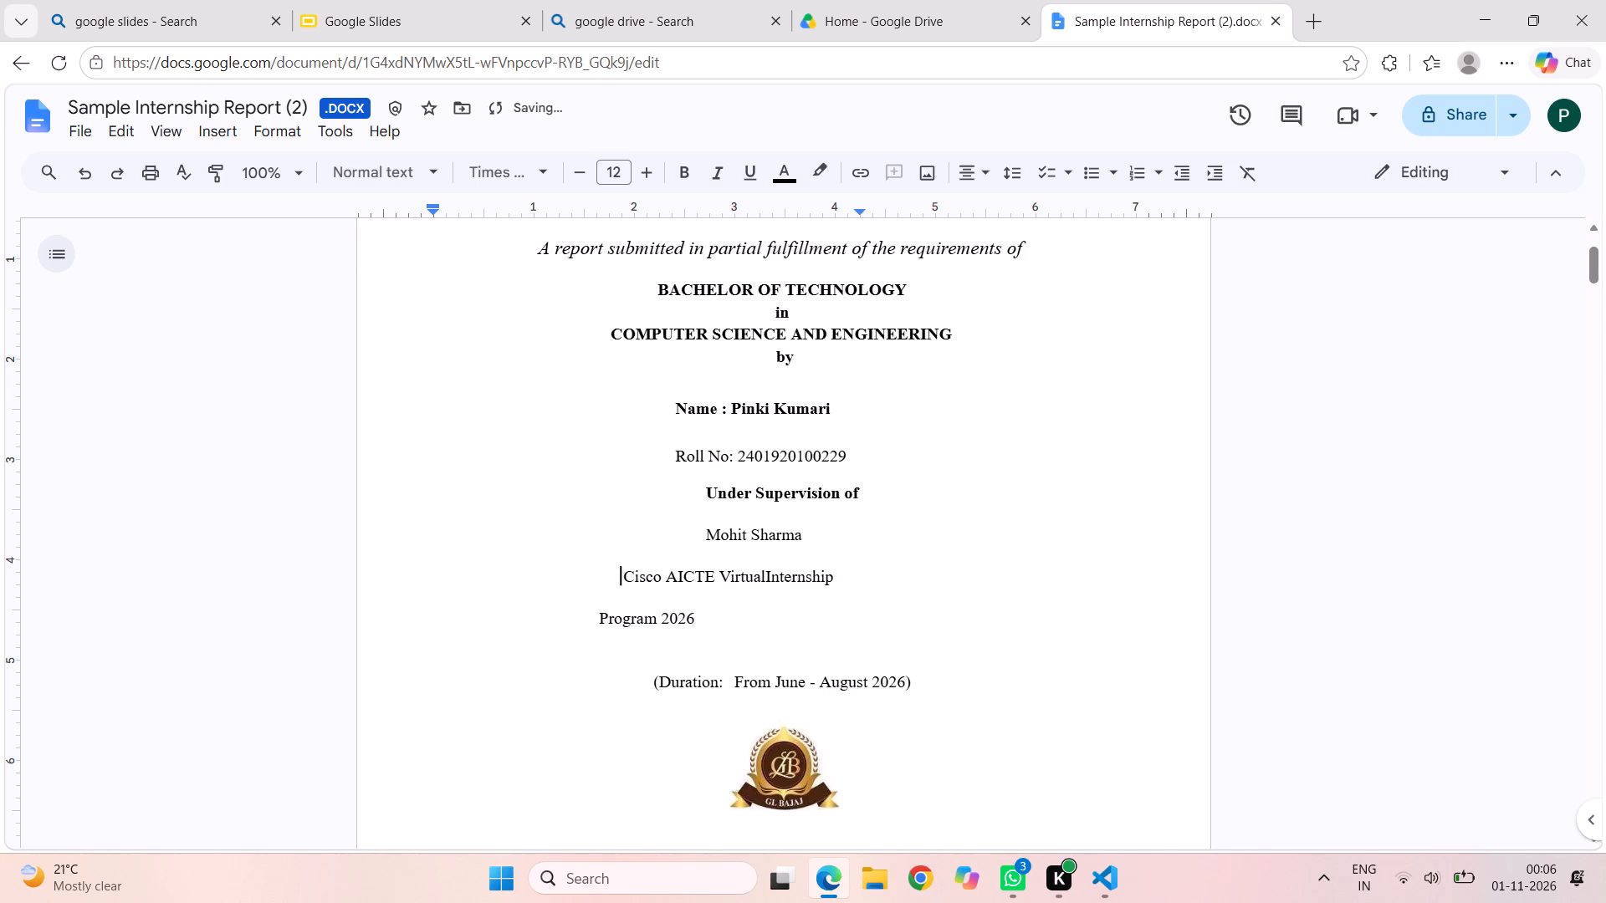
key(BackSpace)
key(BackSpace)
key(BackSpace)
key(BackSpace)
key(BackSpace)
key(BackSpace)
key(BackSpace)
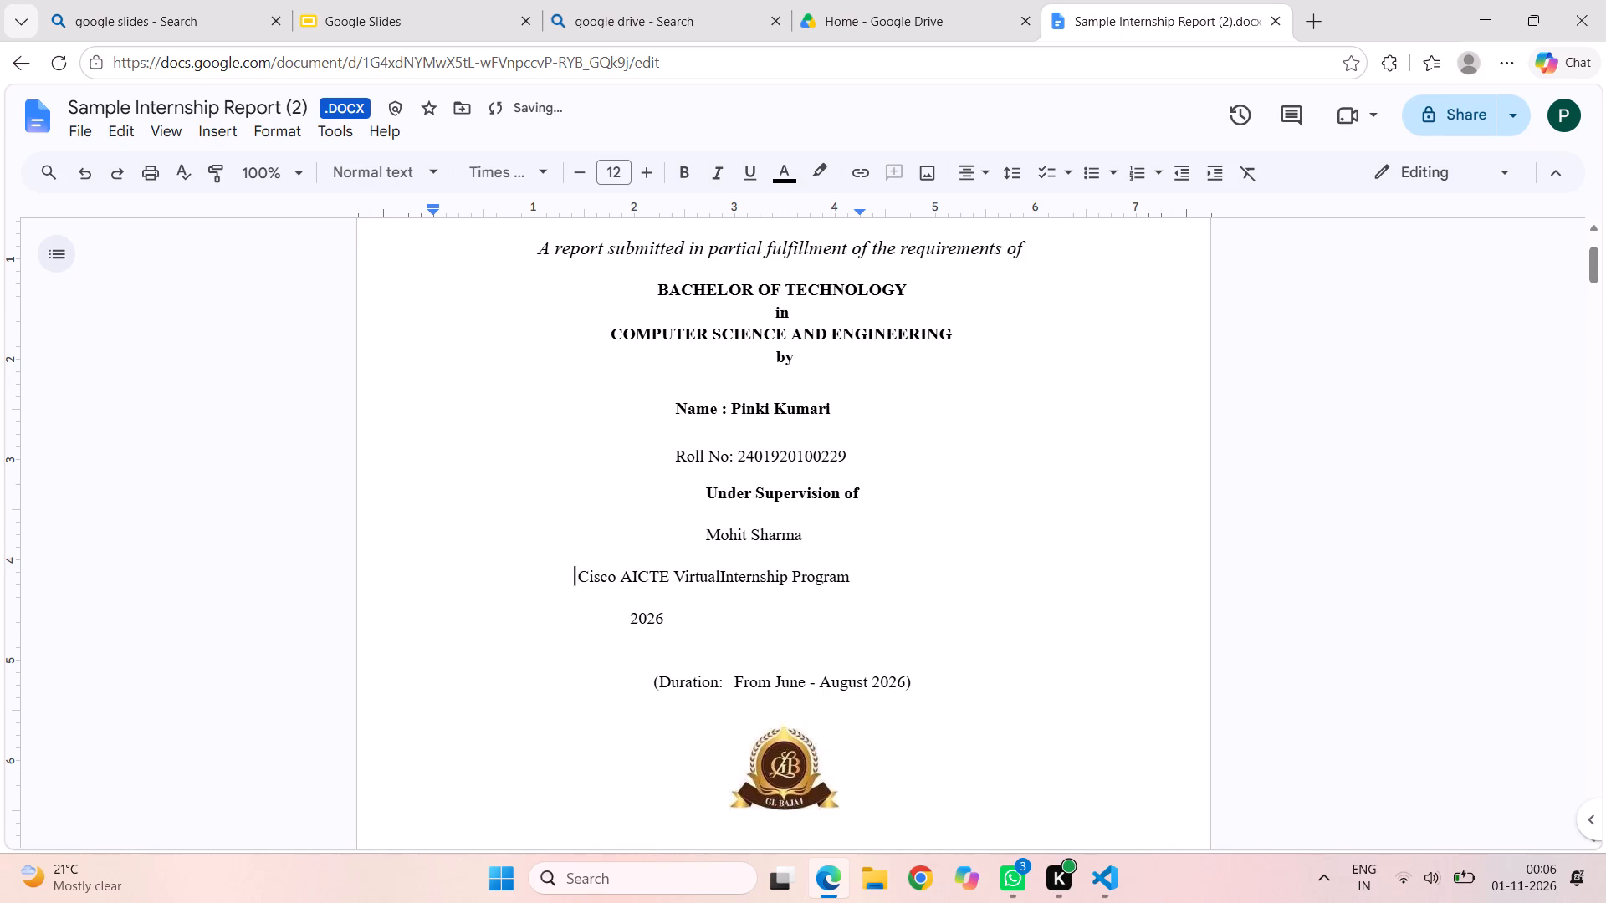
key(BackSpace)
key(BackSpace)
key(BackSpace)
key(BackSpace)
key(BackSpace)
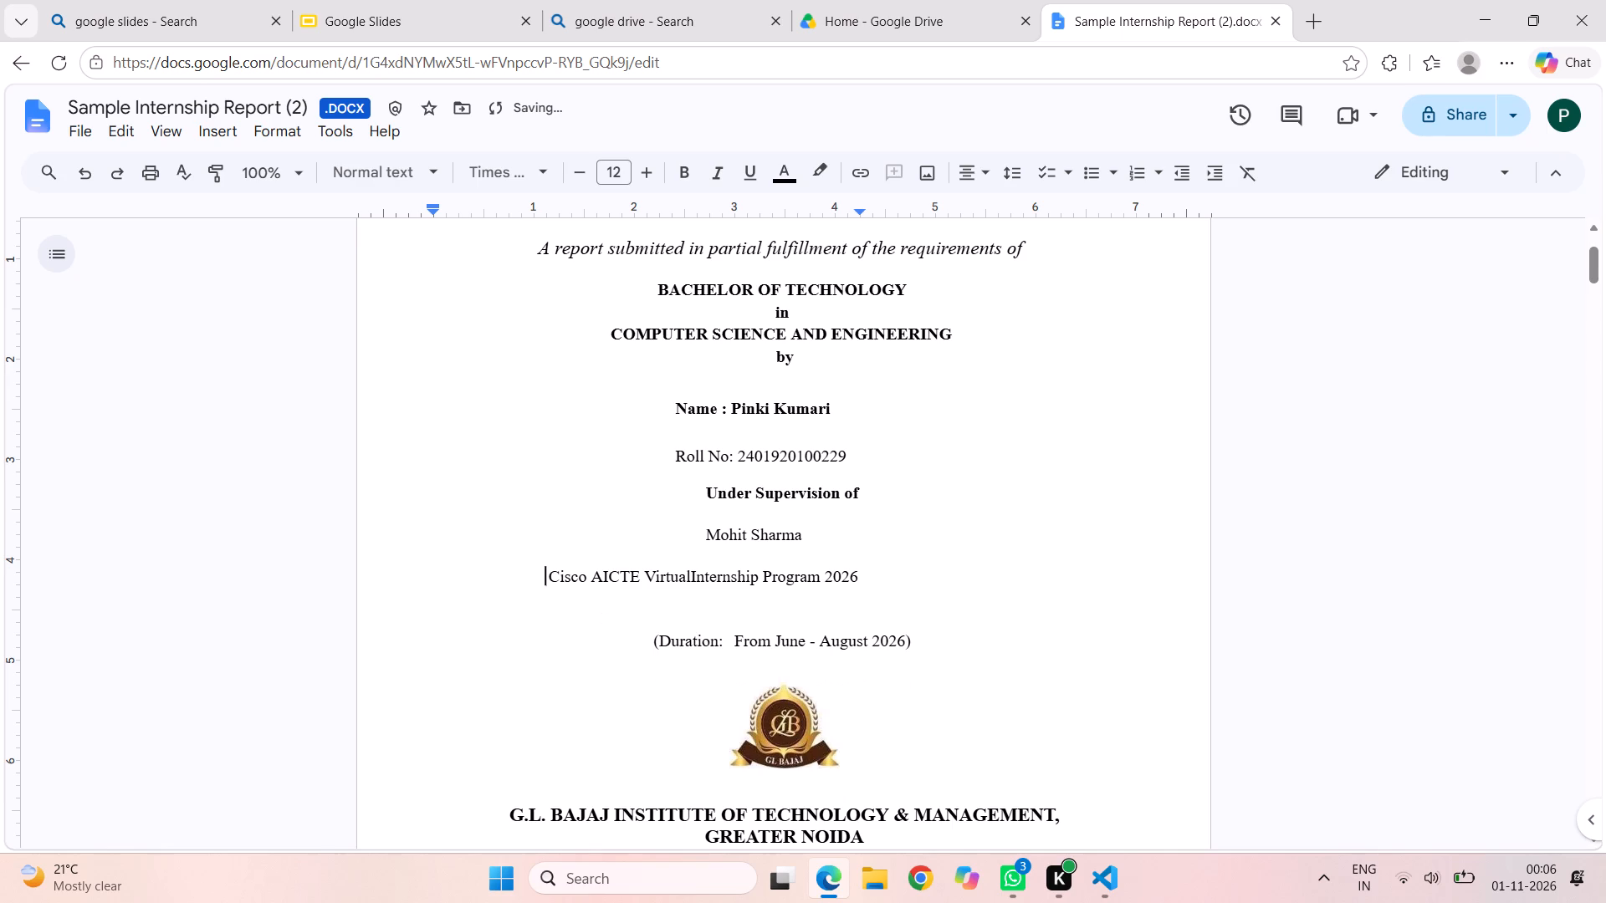
Review the cover page layout from the report title down to the university name and academic year.
scroll(800, 652, down, 1)
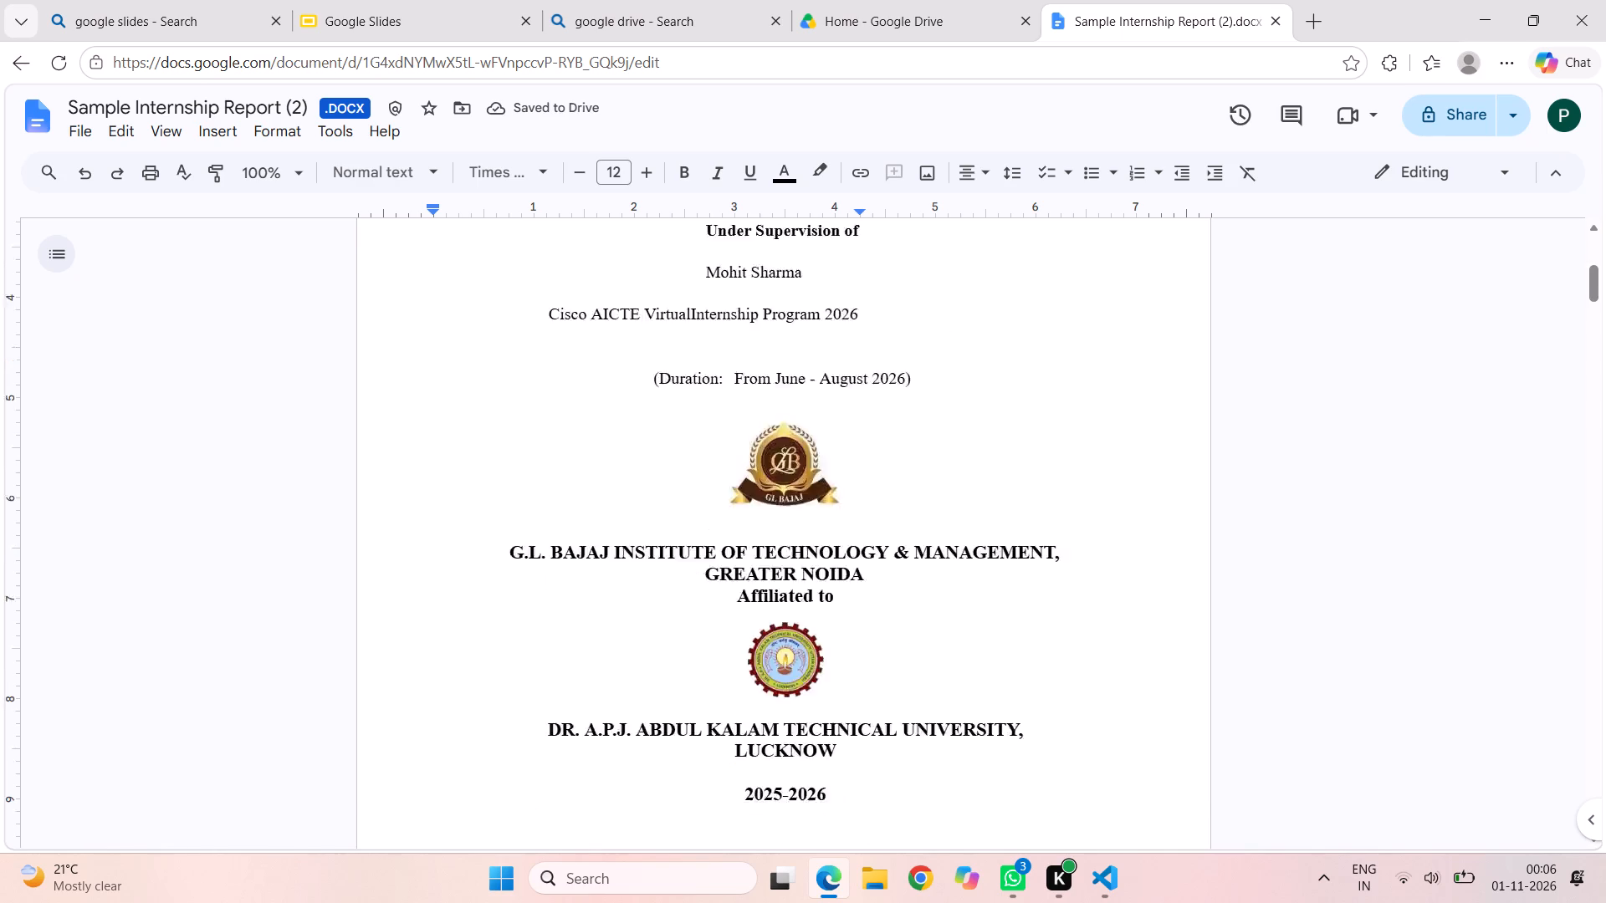
scroll(800, 652, down, 2)
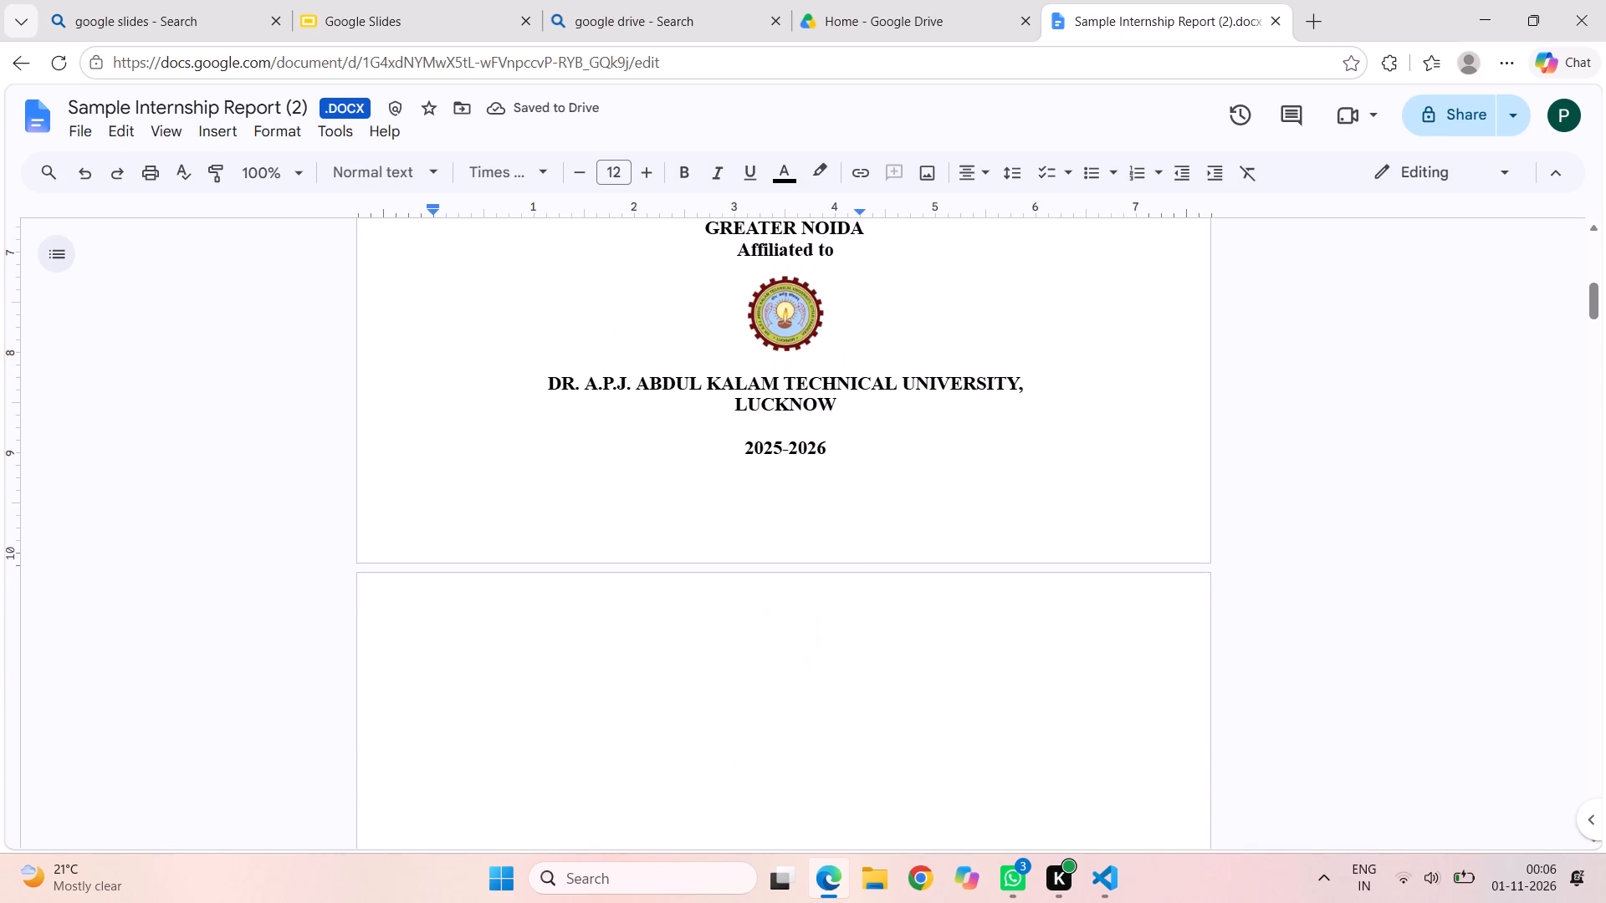
scroll(800, 652, up, 5)
scroll(800, 652, down, 1)
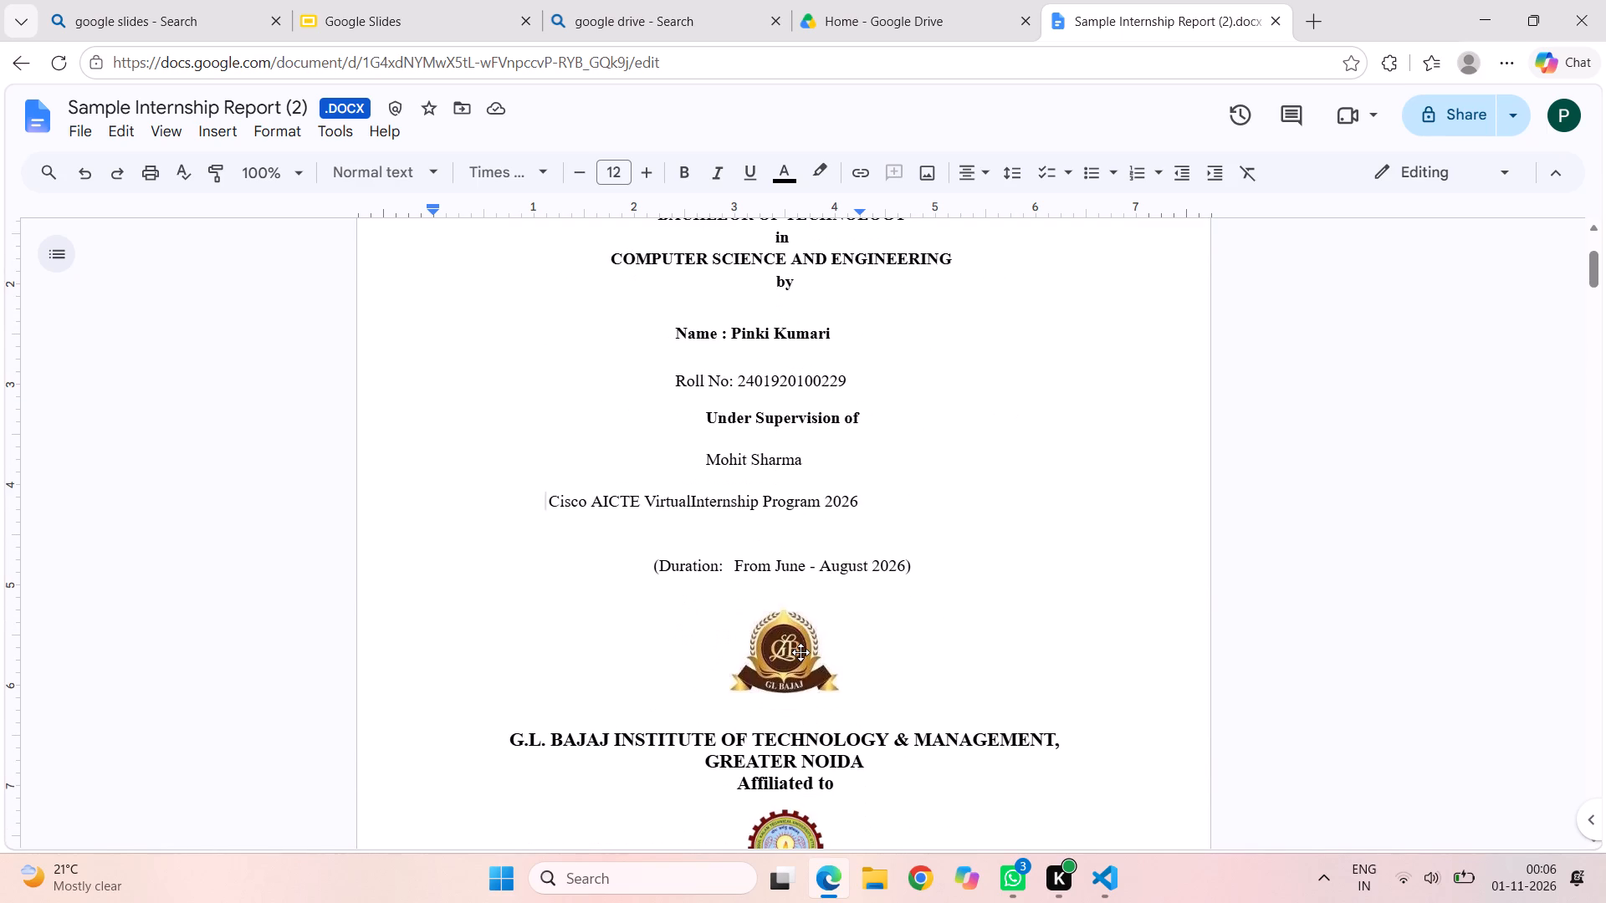
scroll(800, 652, down, 1)
scroll(800, 652, up, 2)
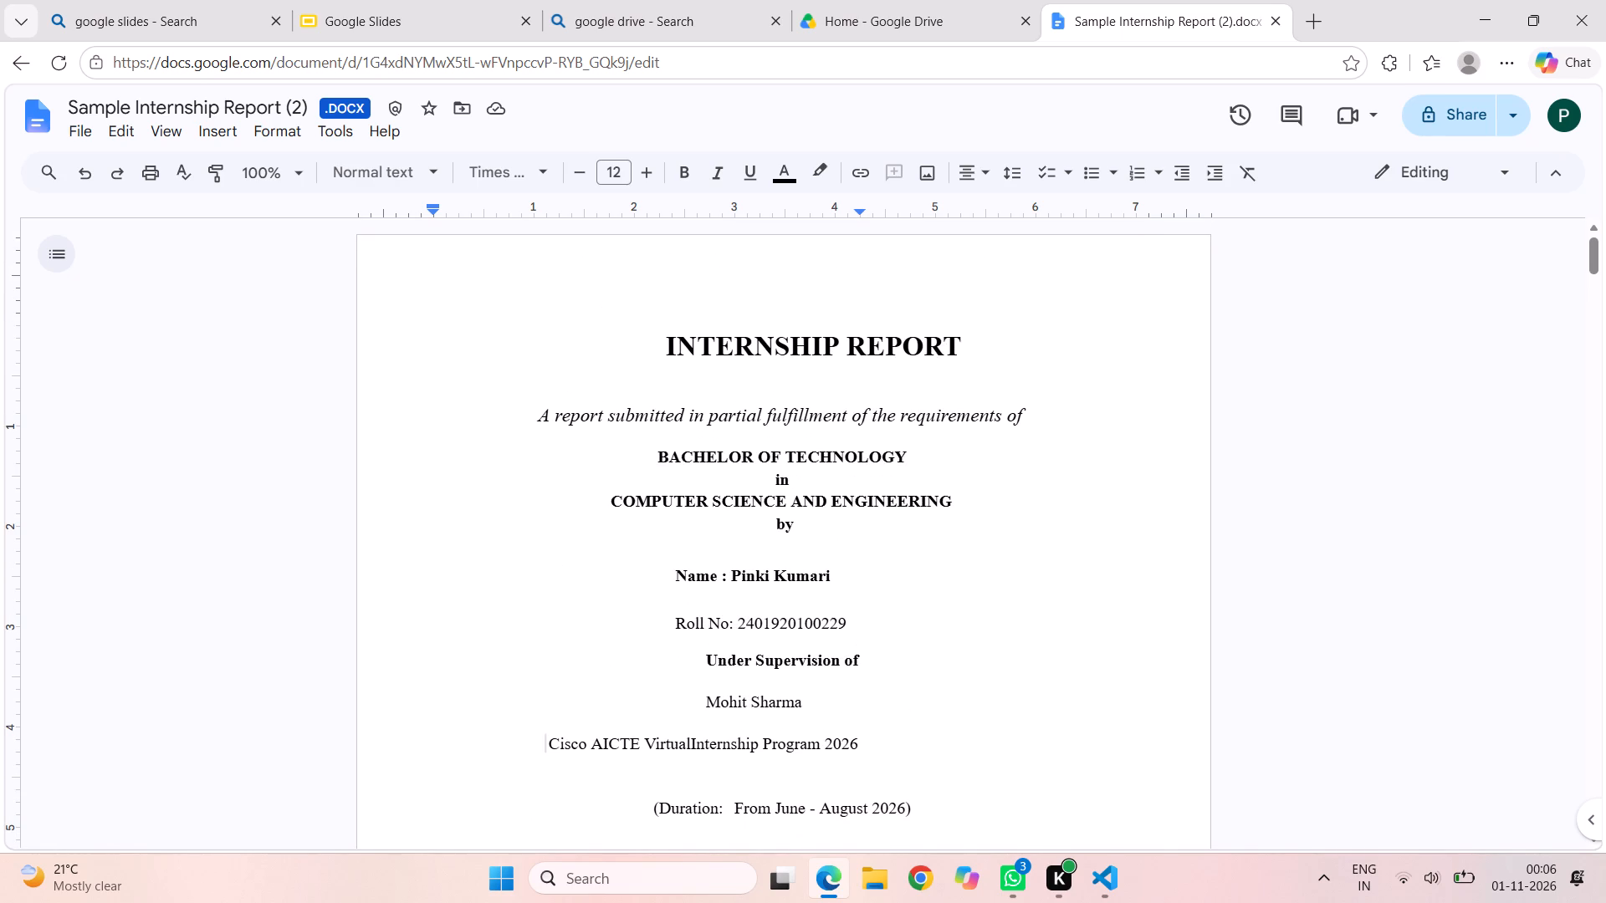
scroll(800, 652, down, 1)
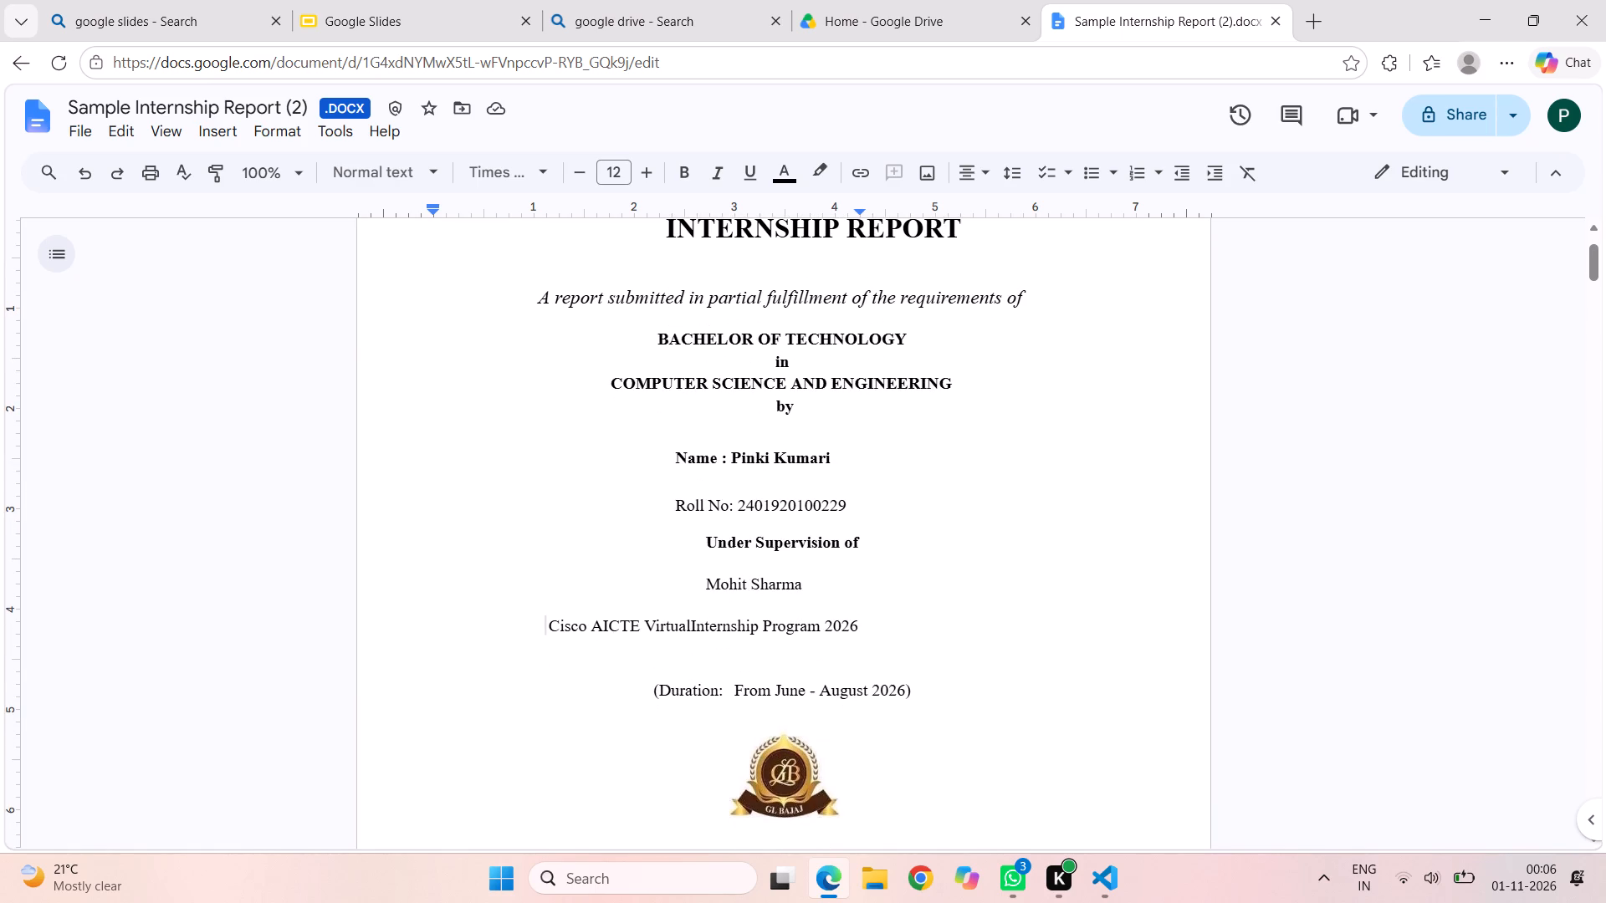
scroll(772, 513, up, 1)
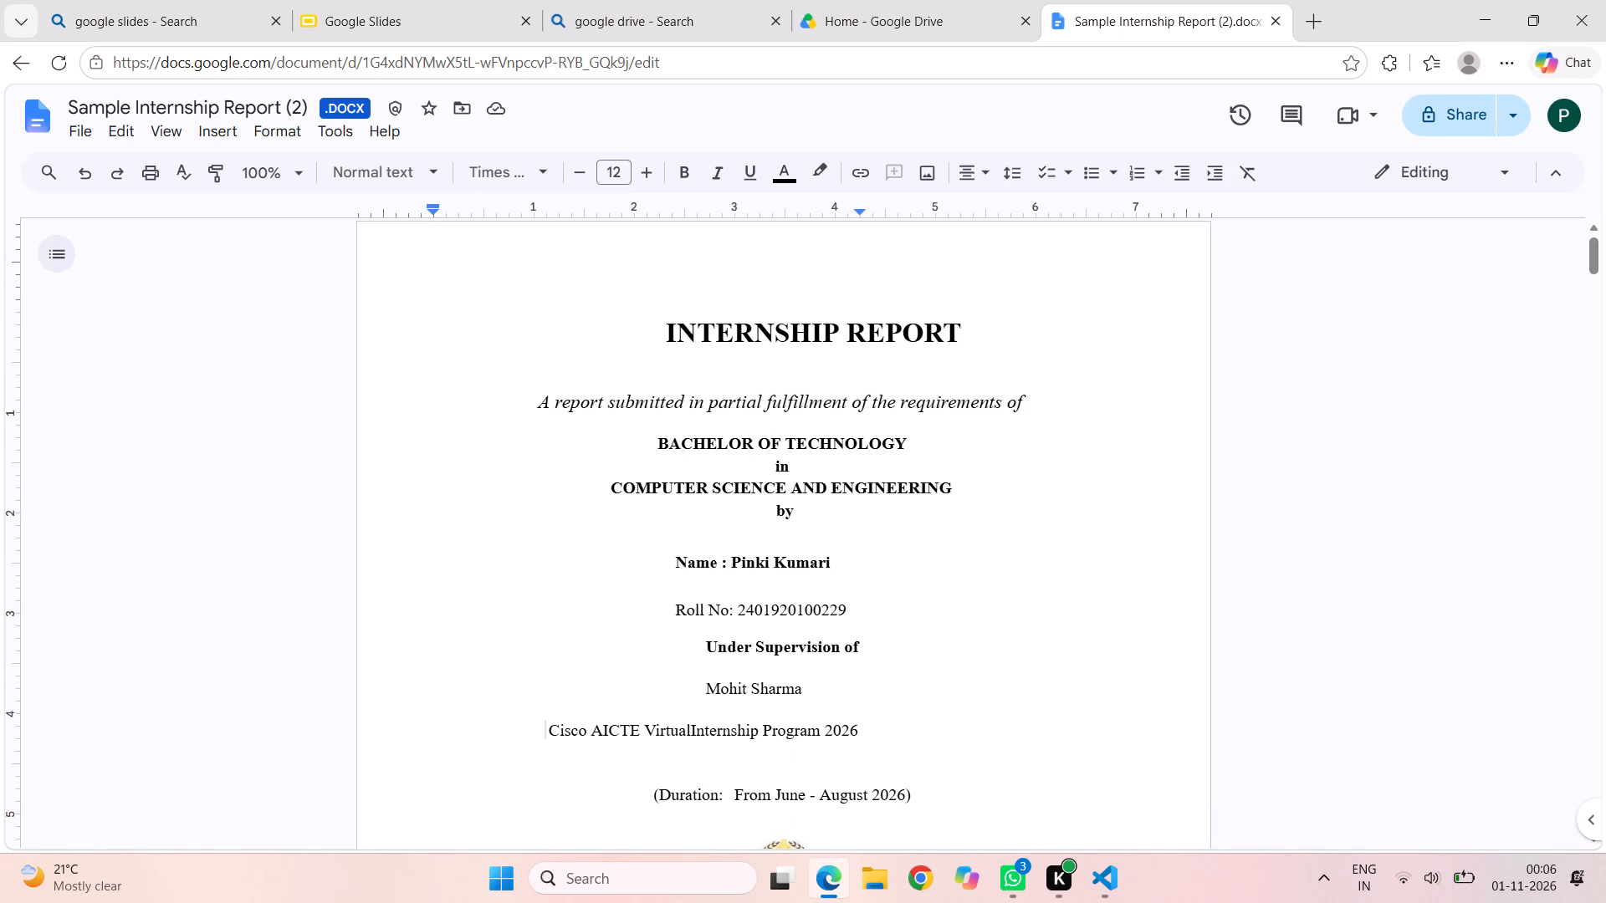
Centre-align the cover page block from the student's name line down to the Duration line.
scroll(668, 551, down, 1)
drag(667, 404, 885, 619)
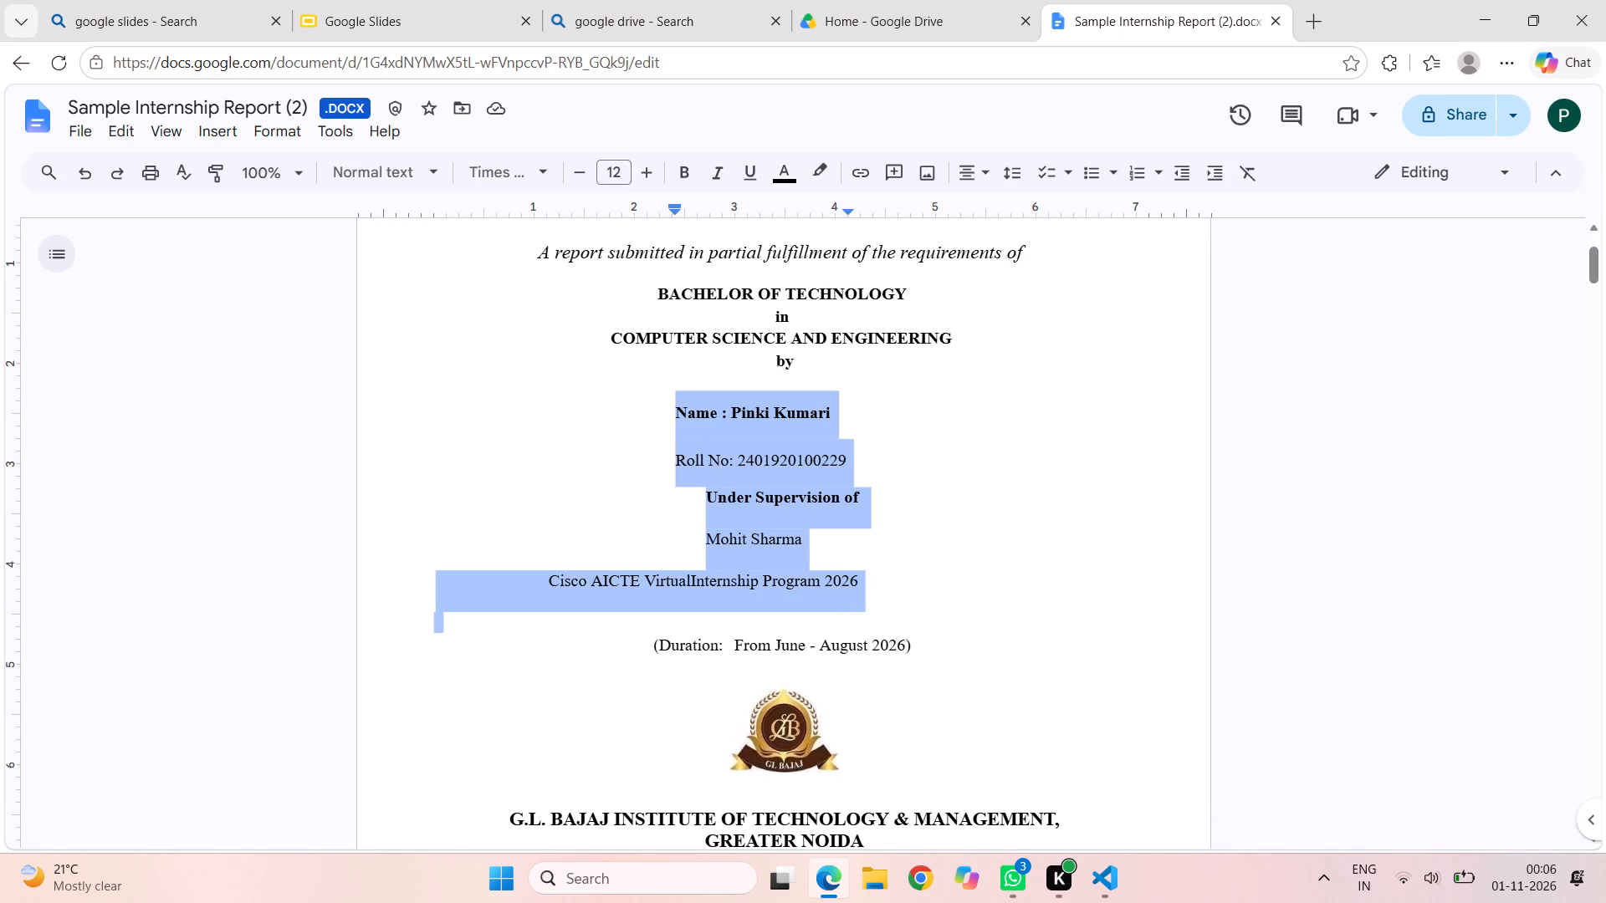
drag(885, 619, 941, 656)
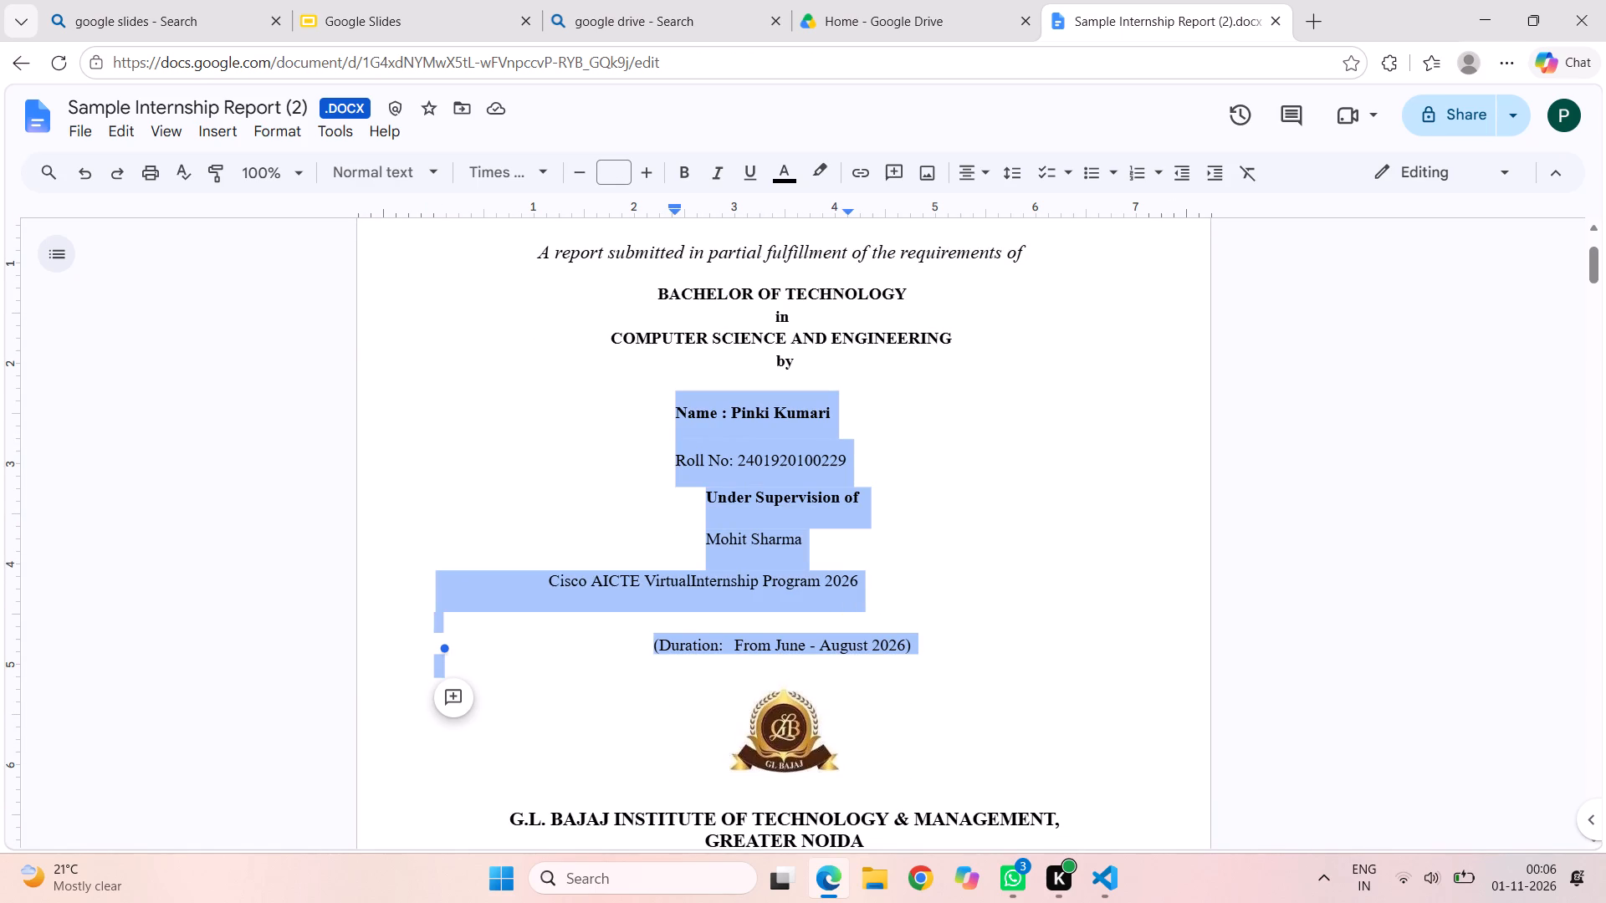
click(974, 172)
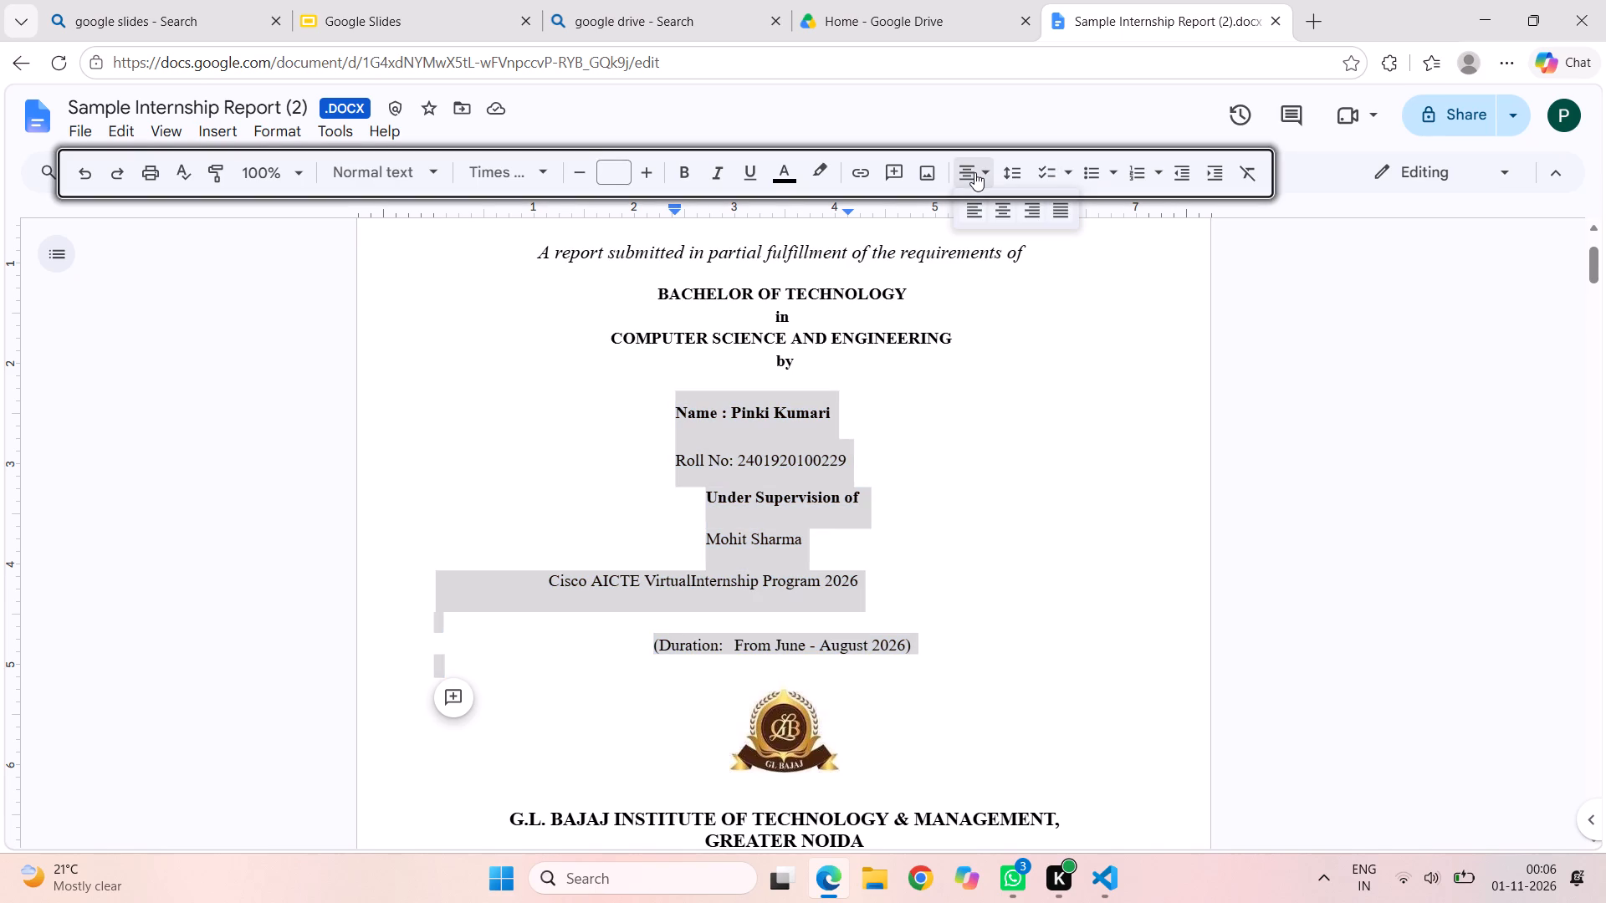
click(1010, 217)
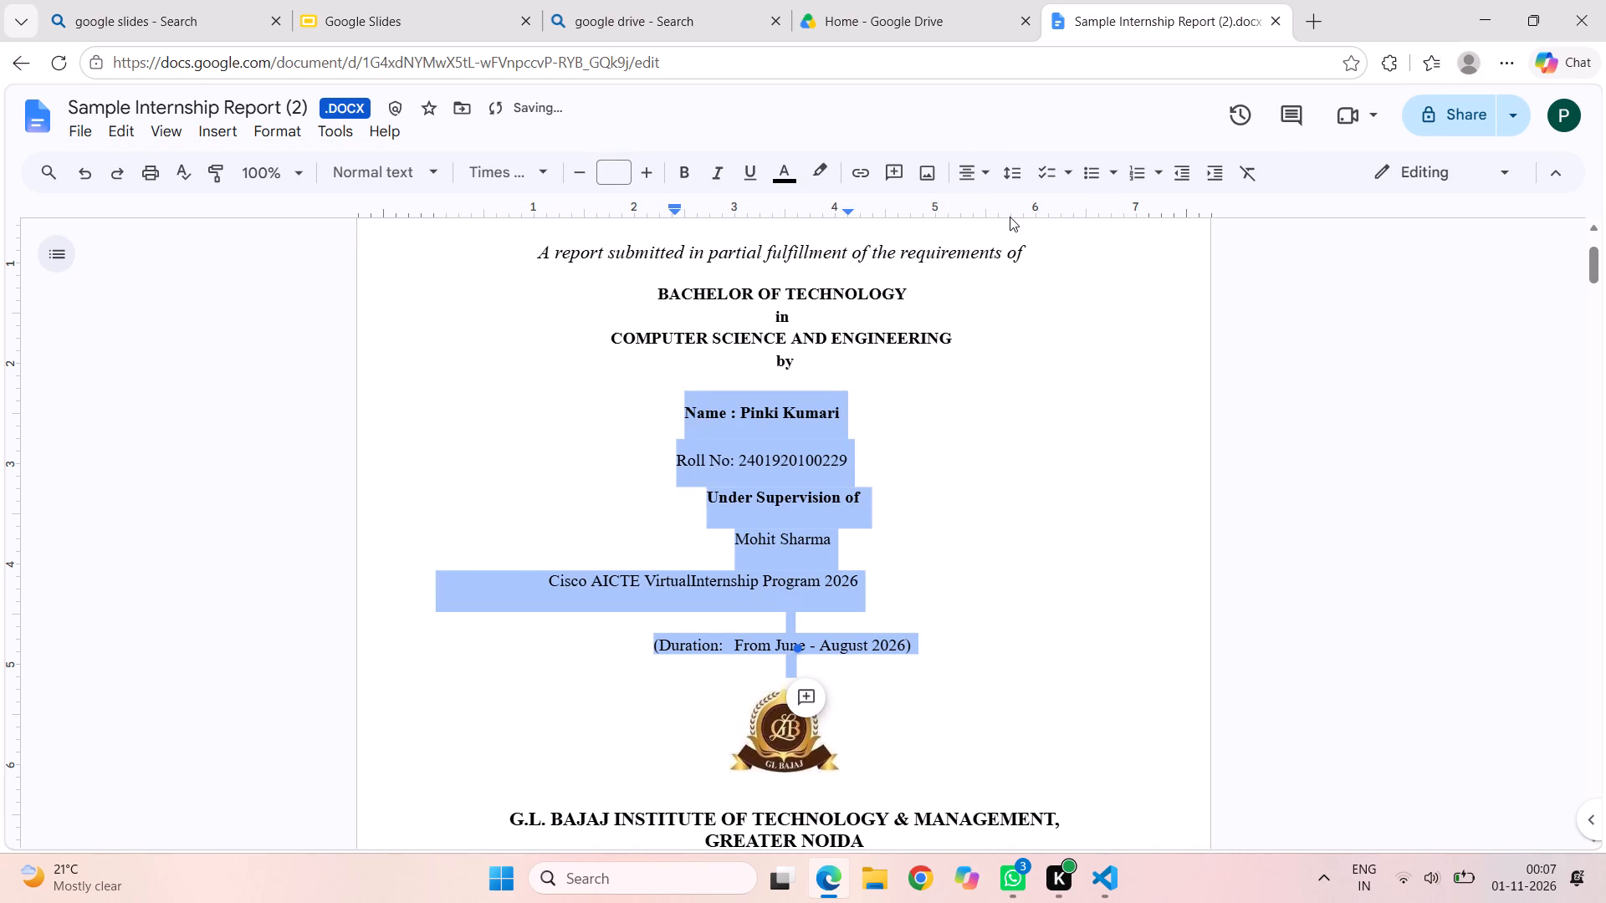
click(959, 490)
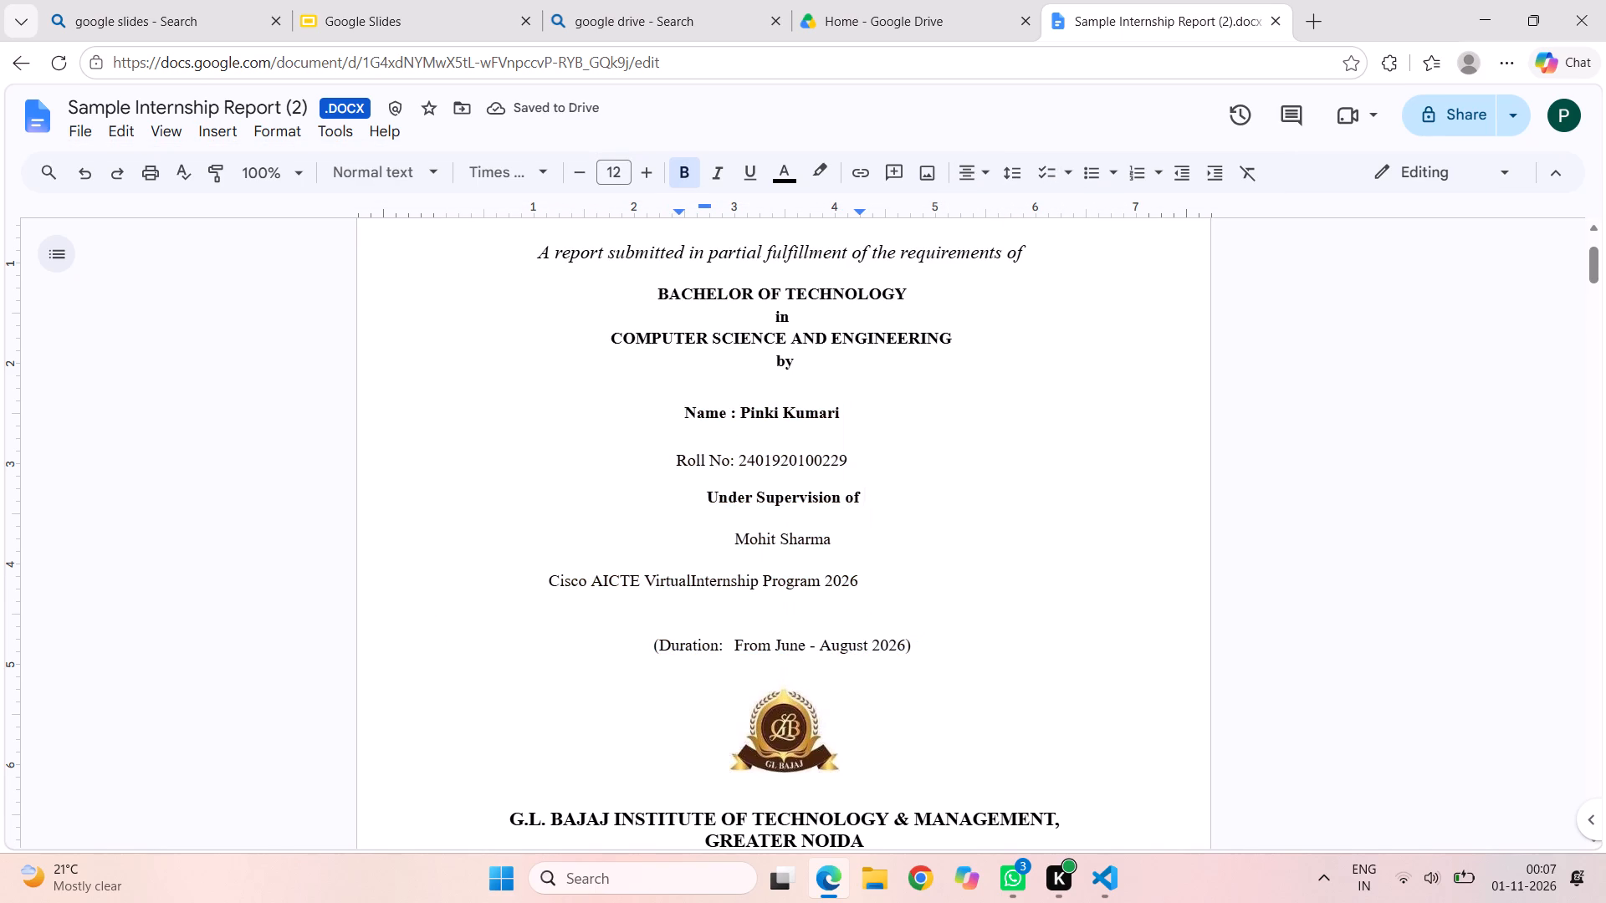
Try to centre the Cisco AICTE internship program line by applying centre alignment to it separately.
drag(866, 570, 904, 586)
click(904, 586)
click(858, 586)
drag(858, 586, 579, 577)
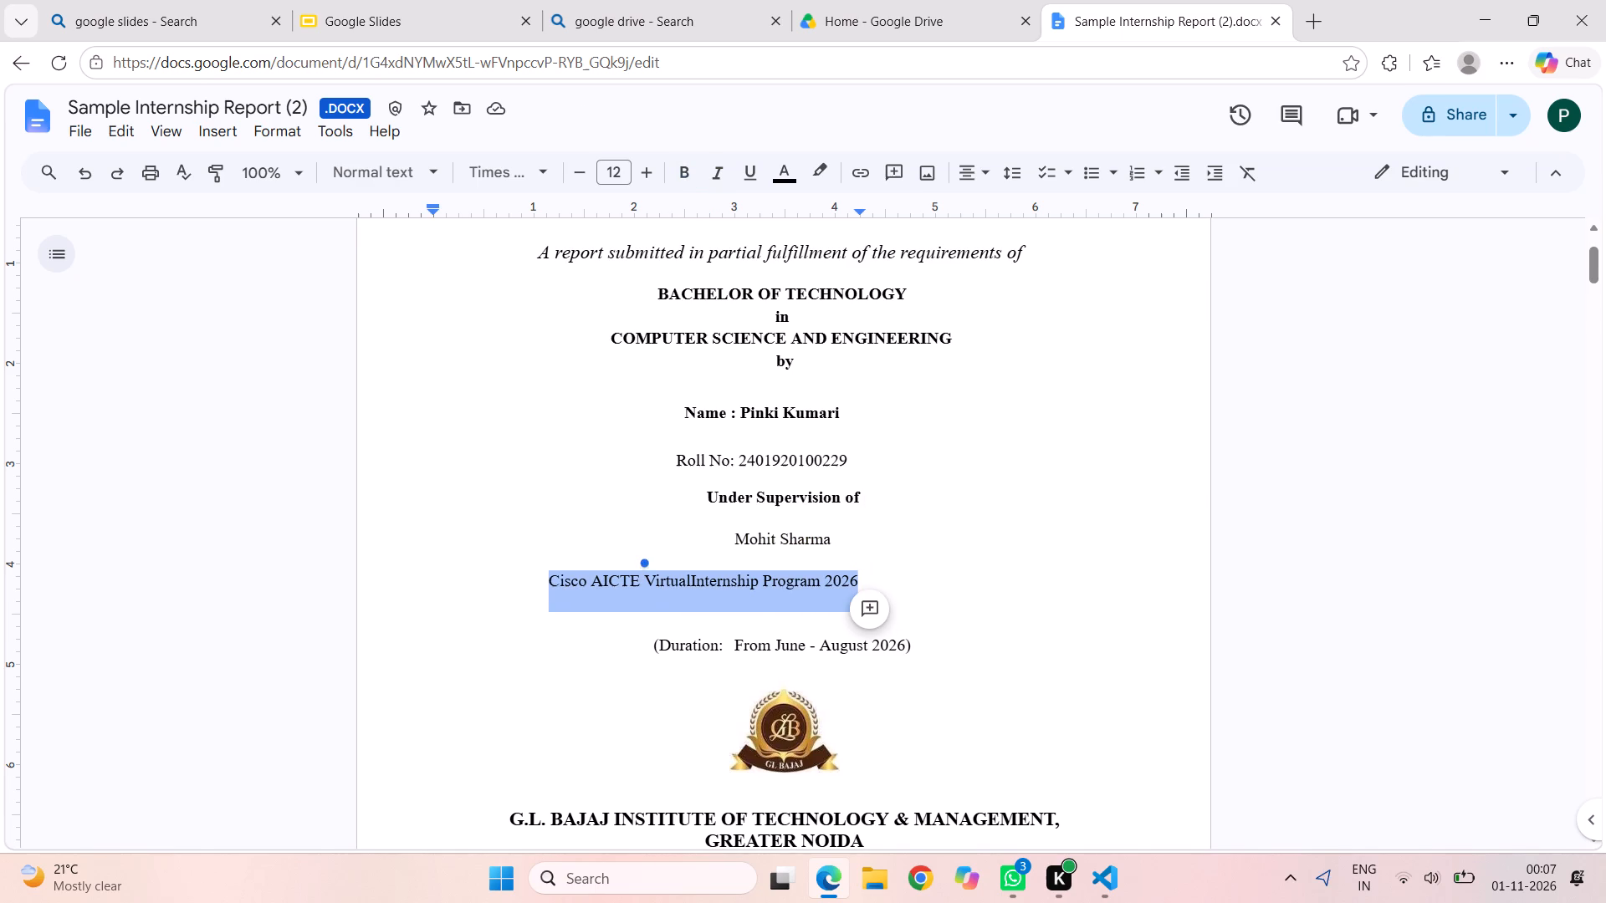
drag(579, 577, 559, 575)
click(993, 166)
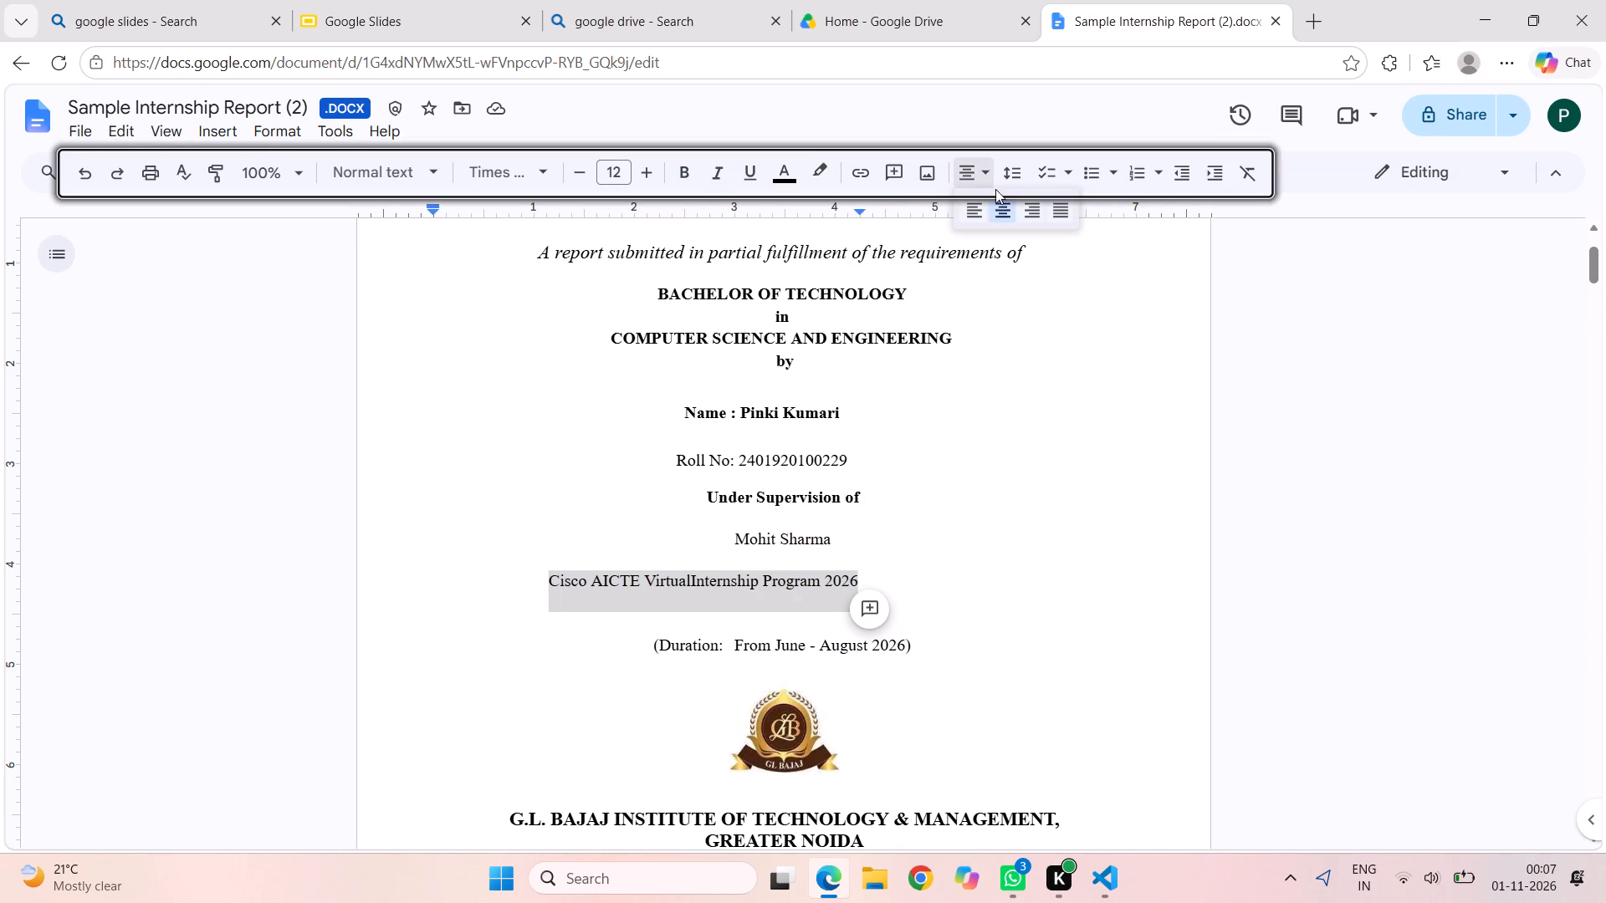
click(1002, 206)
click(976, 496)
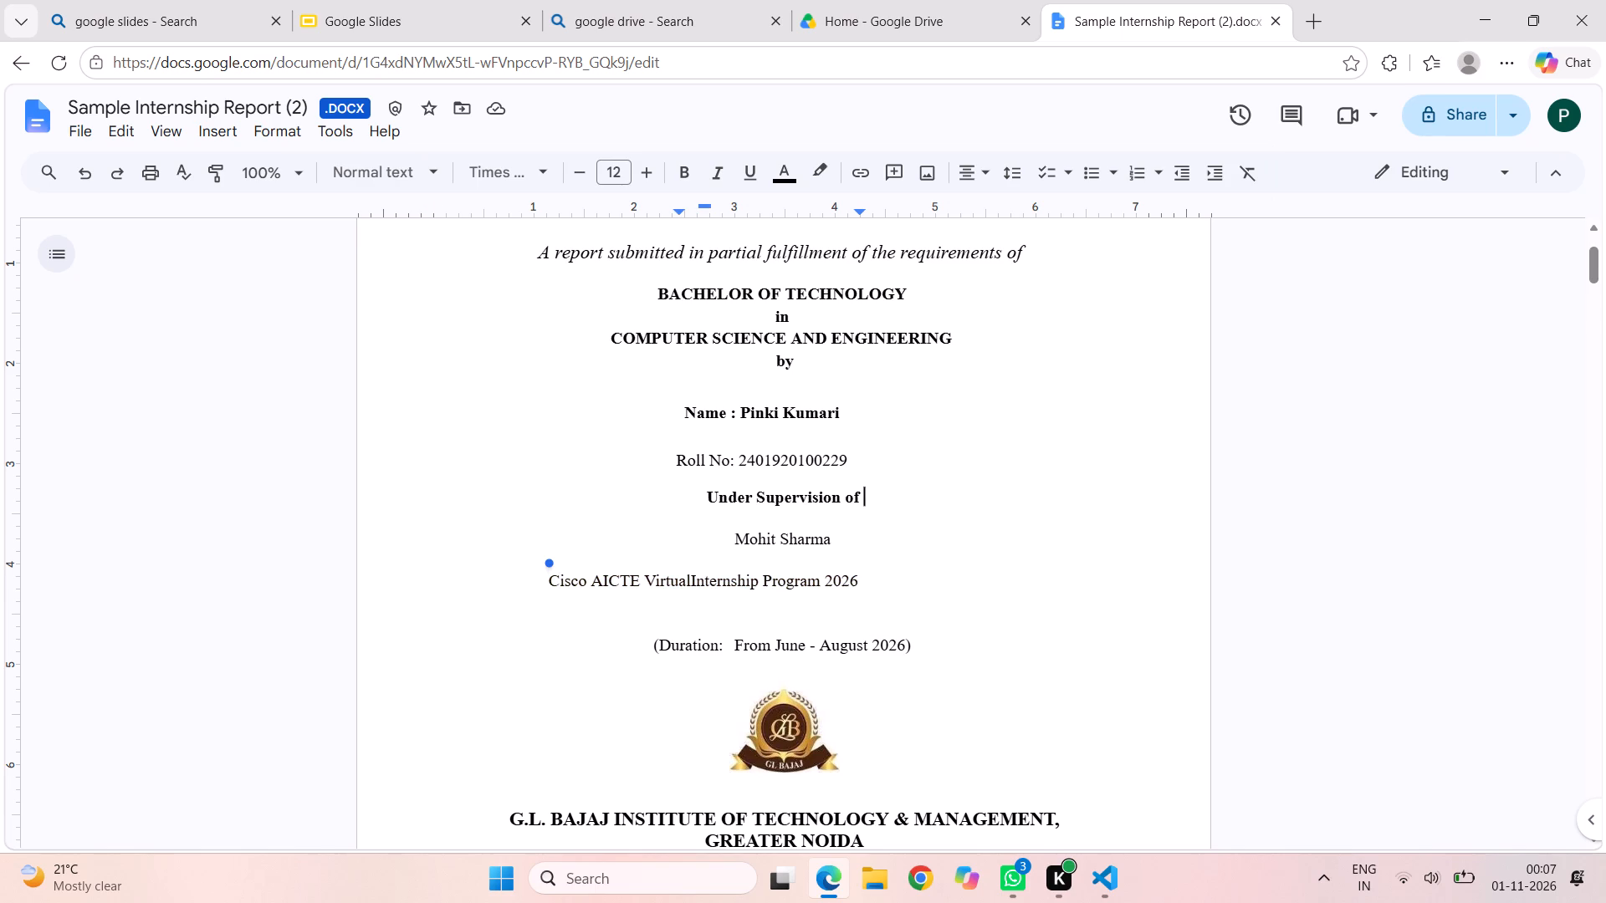
Change "We" to "I" at the start of the Declaration paragraph.
scroll(976, 496, up, 1)
scroll(976, 496, down, 4)
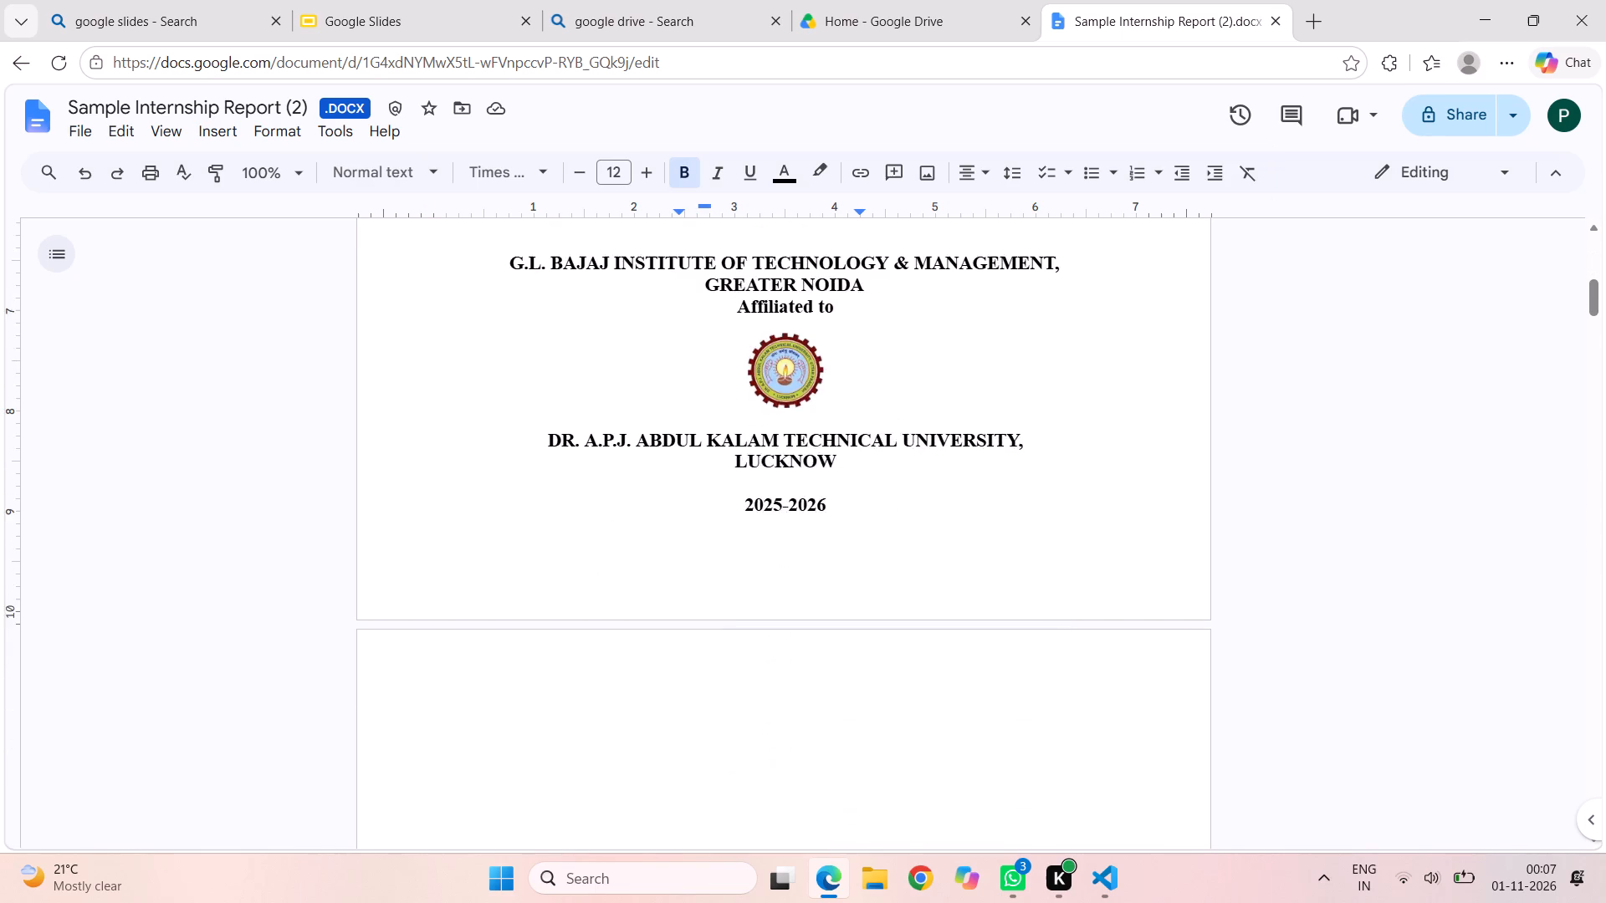
scroll(976, 496, down, 4)
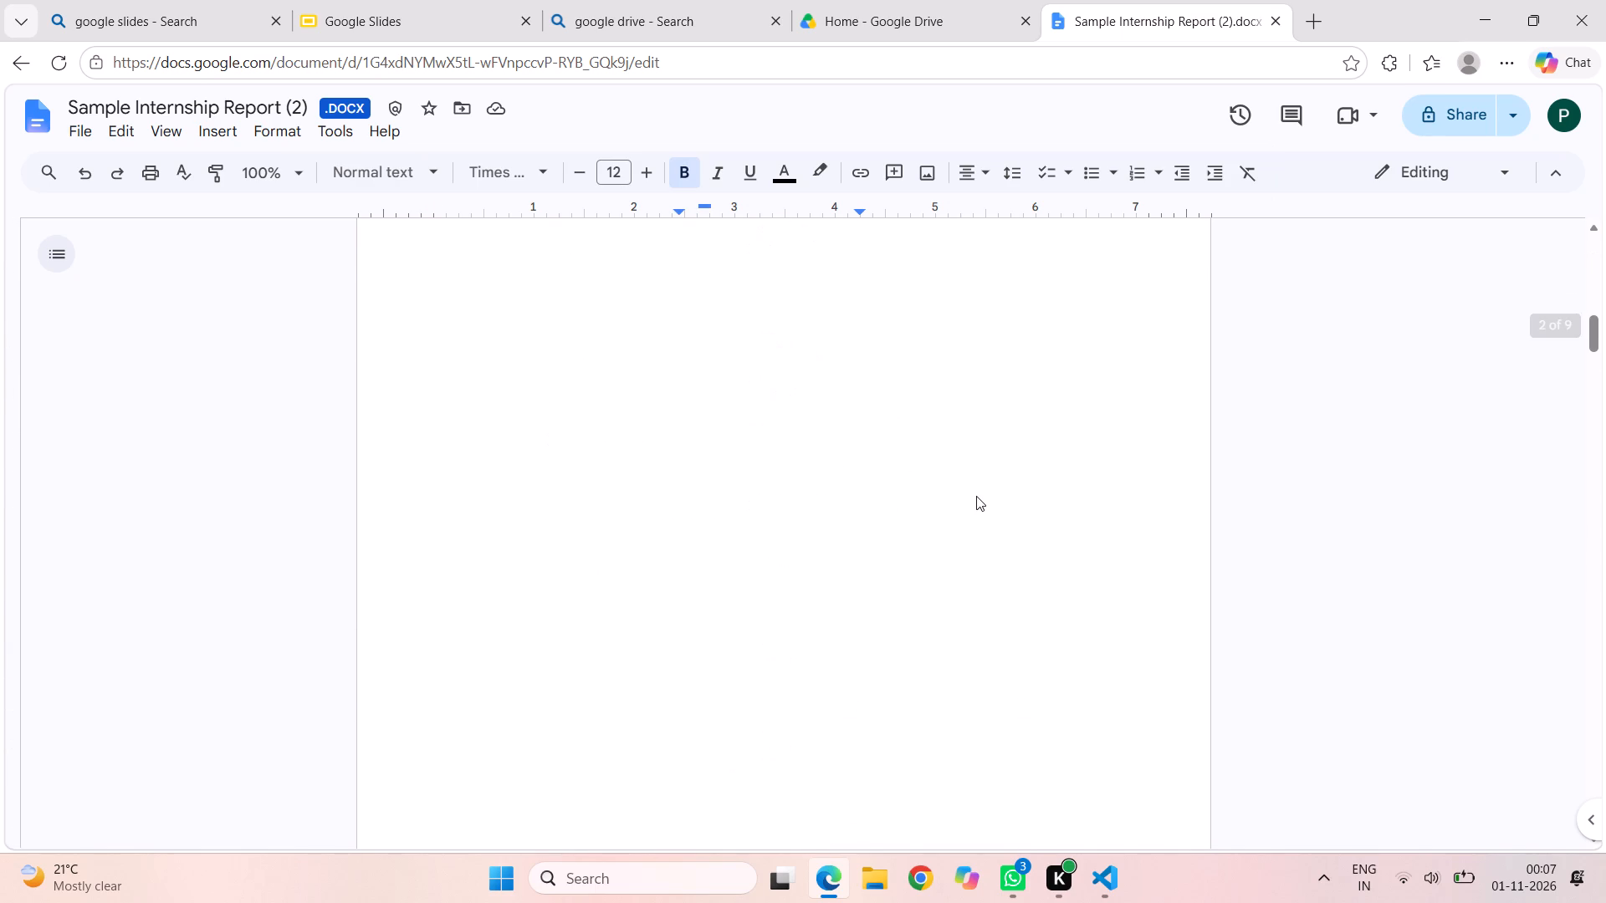
scroll(978, 449, down, 3)
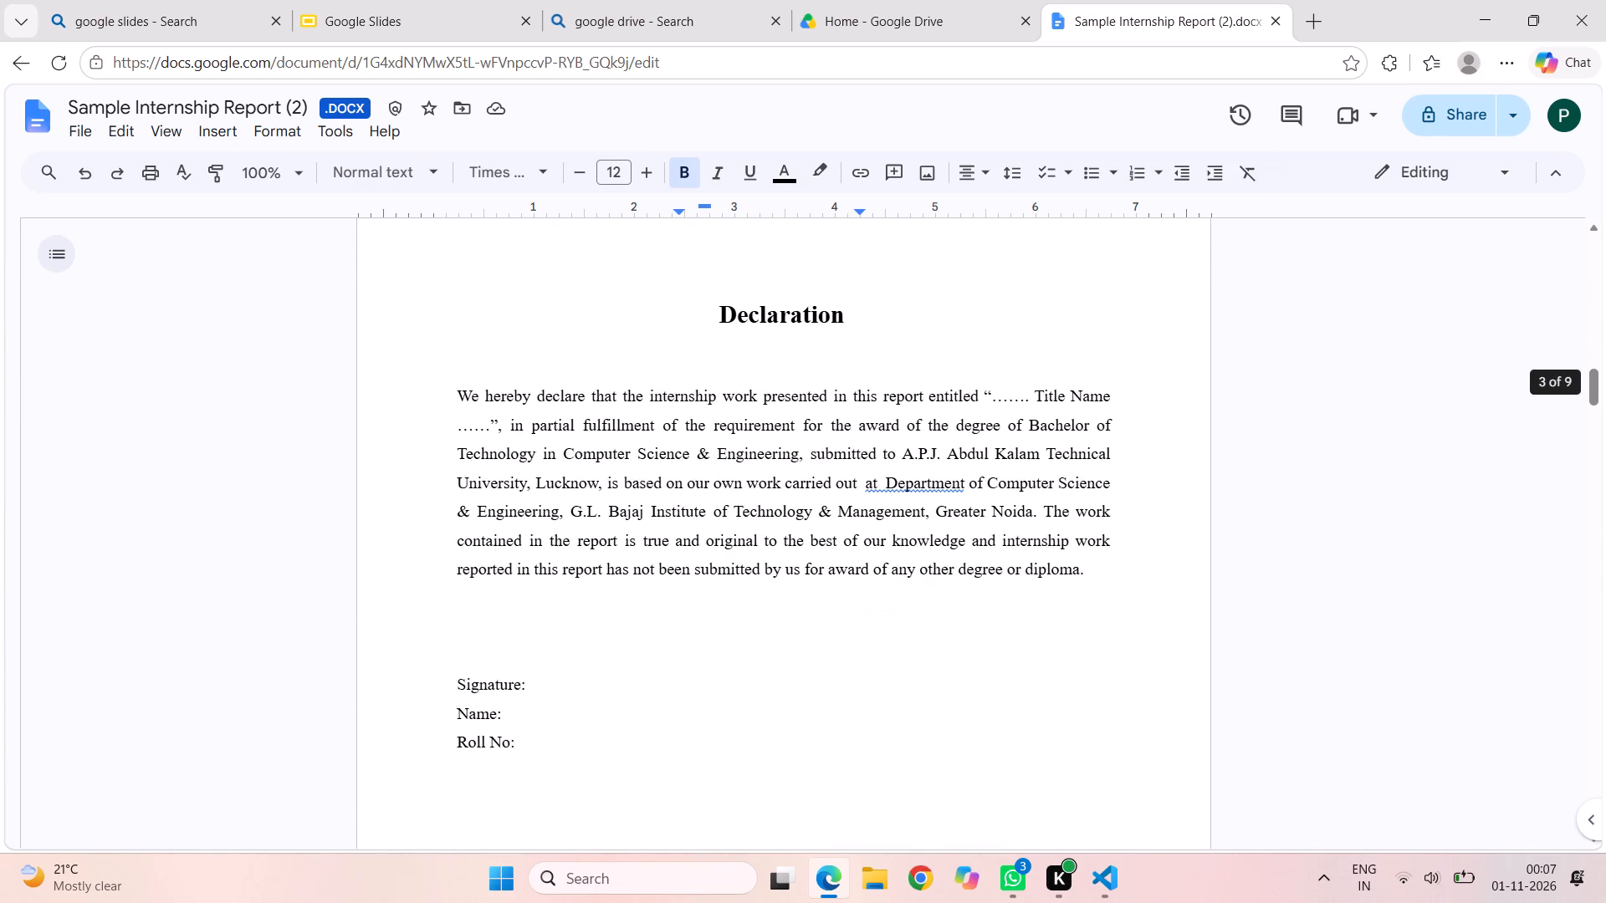
scroll(978, 449, down, 2)
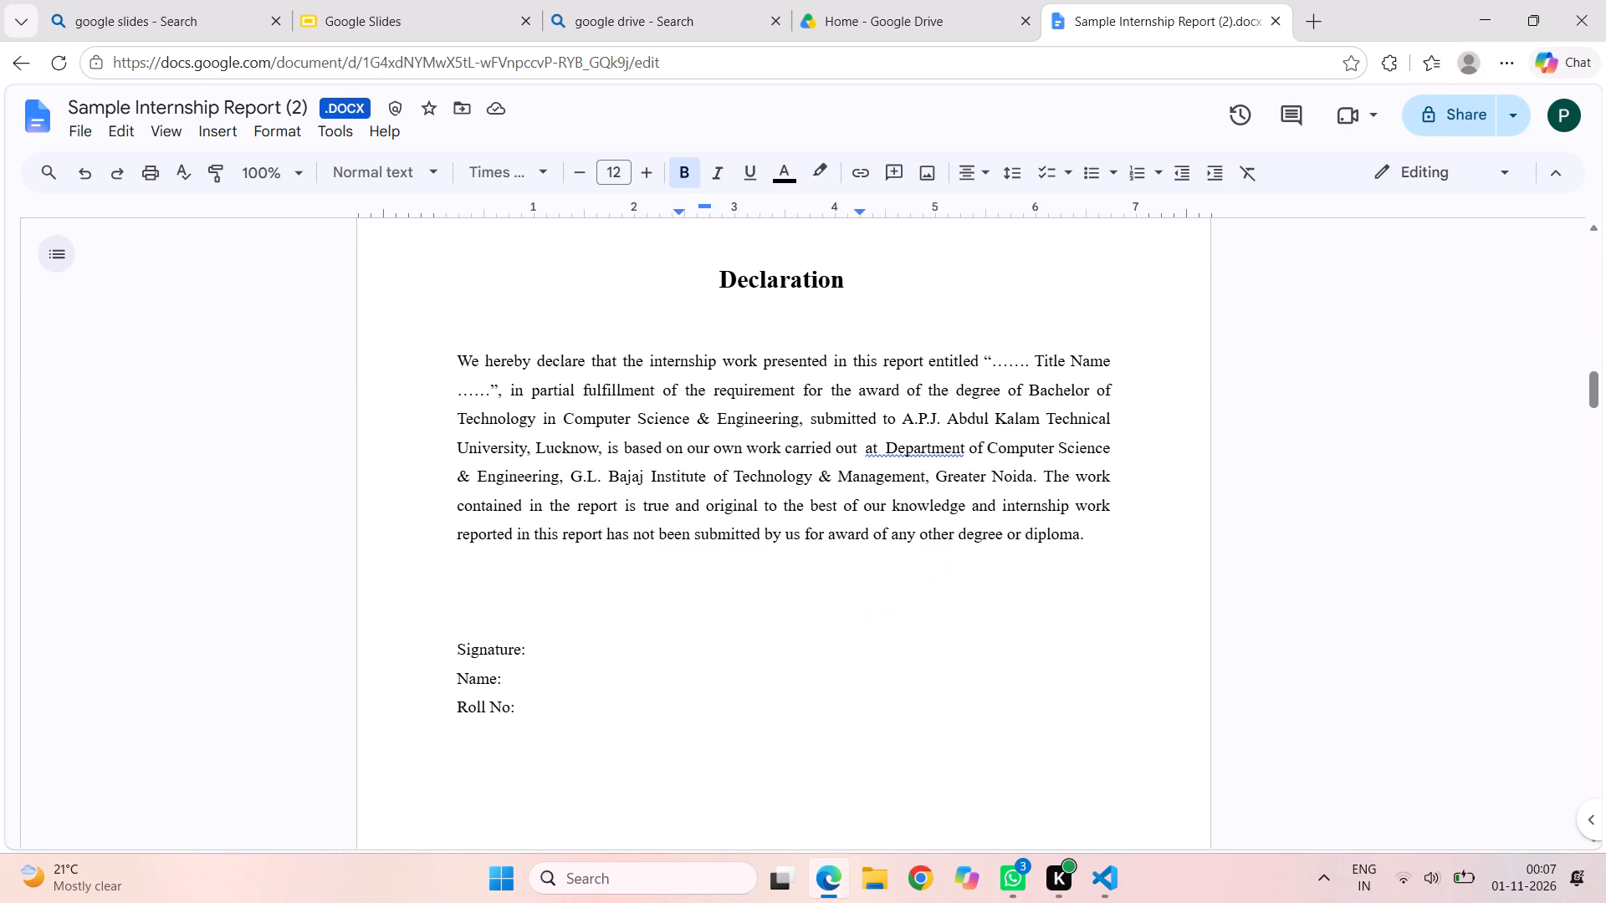
click(477, 367)
key(BackSpace)
key(BackSpace)
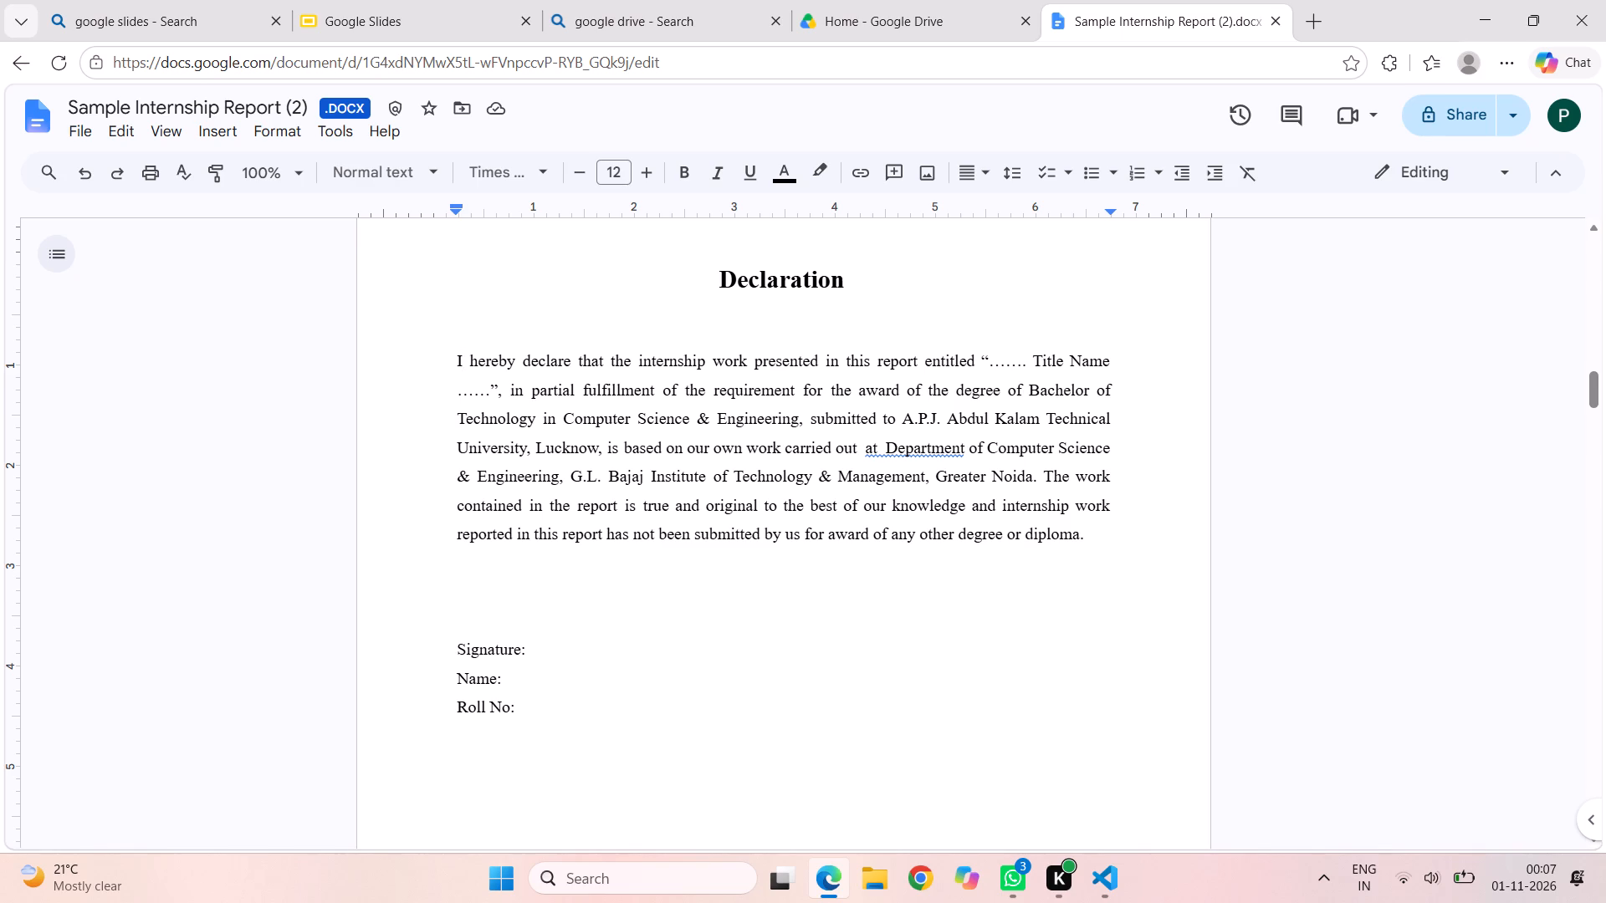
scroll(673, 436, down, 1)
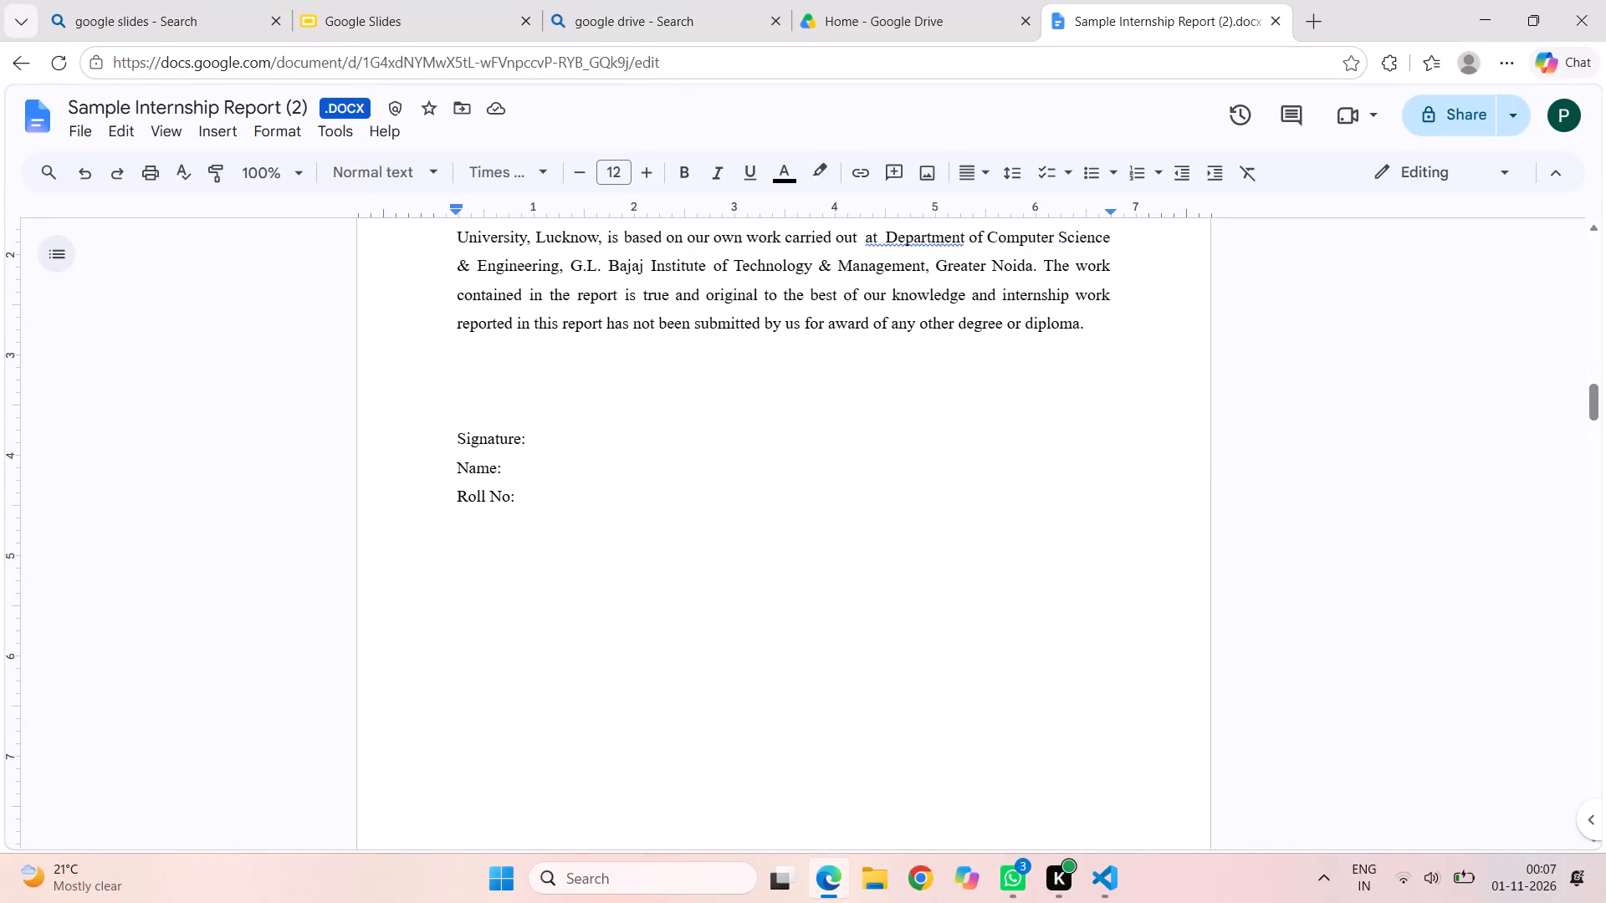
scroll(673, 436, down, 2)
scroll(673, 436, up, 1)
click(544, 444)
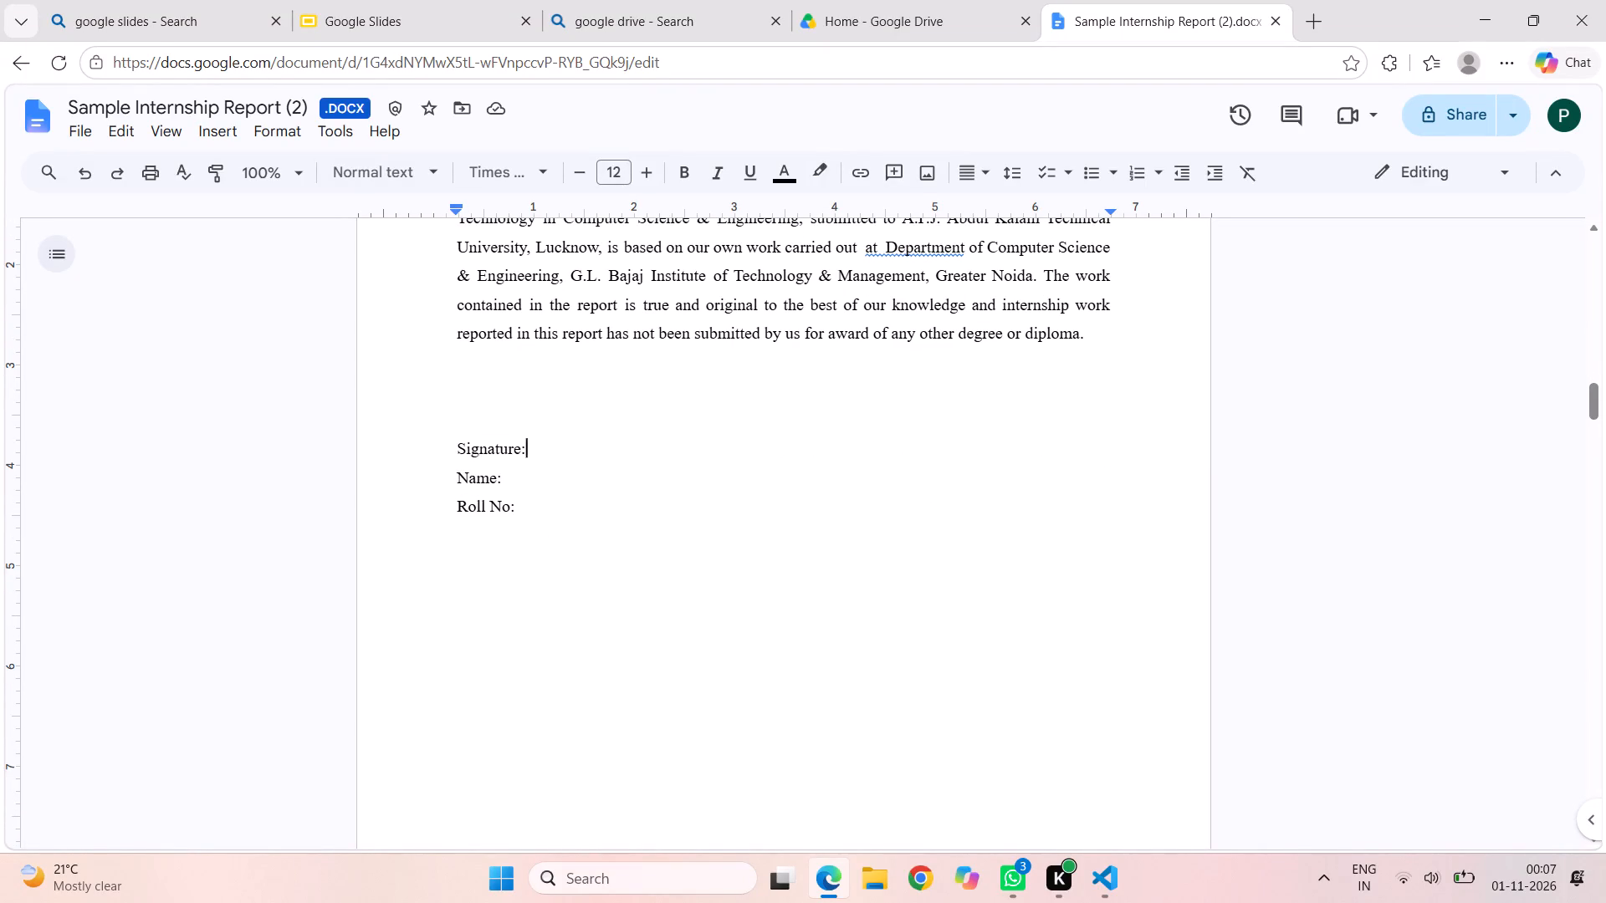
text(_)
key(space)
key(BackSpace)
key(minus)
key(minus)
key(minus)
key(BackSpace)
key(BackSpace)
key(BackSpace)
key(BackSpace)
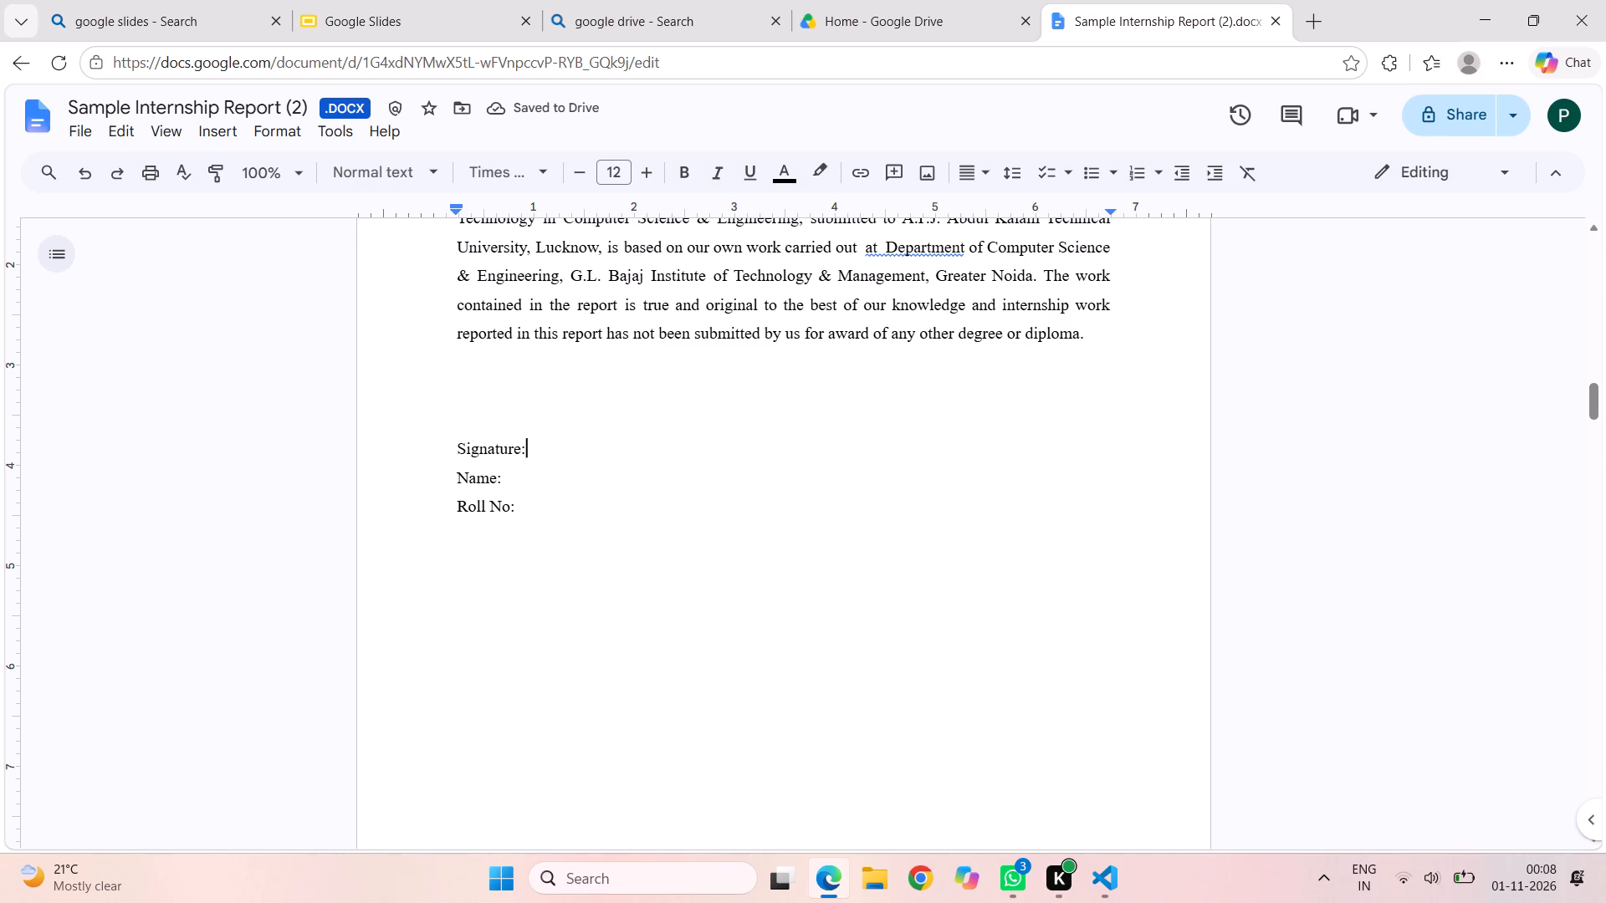
Add a long blank signing line of underscores after "Signature:" on the Declaration page.
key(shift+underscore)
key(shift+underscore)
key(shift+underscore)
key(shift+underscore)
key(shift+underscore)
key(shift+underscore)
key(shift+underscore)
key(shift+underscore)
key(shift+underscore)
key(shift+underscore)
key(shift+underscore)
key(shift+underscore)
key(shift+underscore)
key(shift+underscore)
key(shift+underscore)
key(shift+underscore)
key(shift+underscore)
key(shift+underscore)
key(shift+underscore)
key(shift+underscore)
Fill in the student's name and roll number below the signature line on the Declaration page.
click(519, 472)
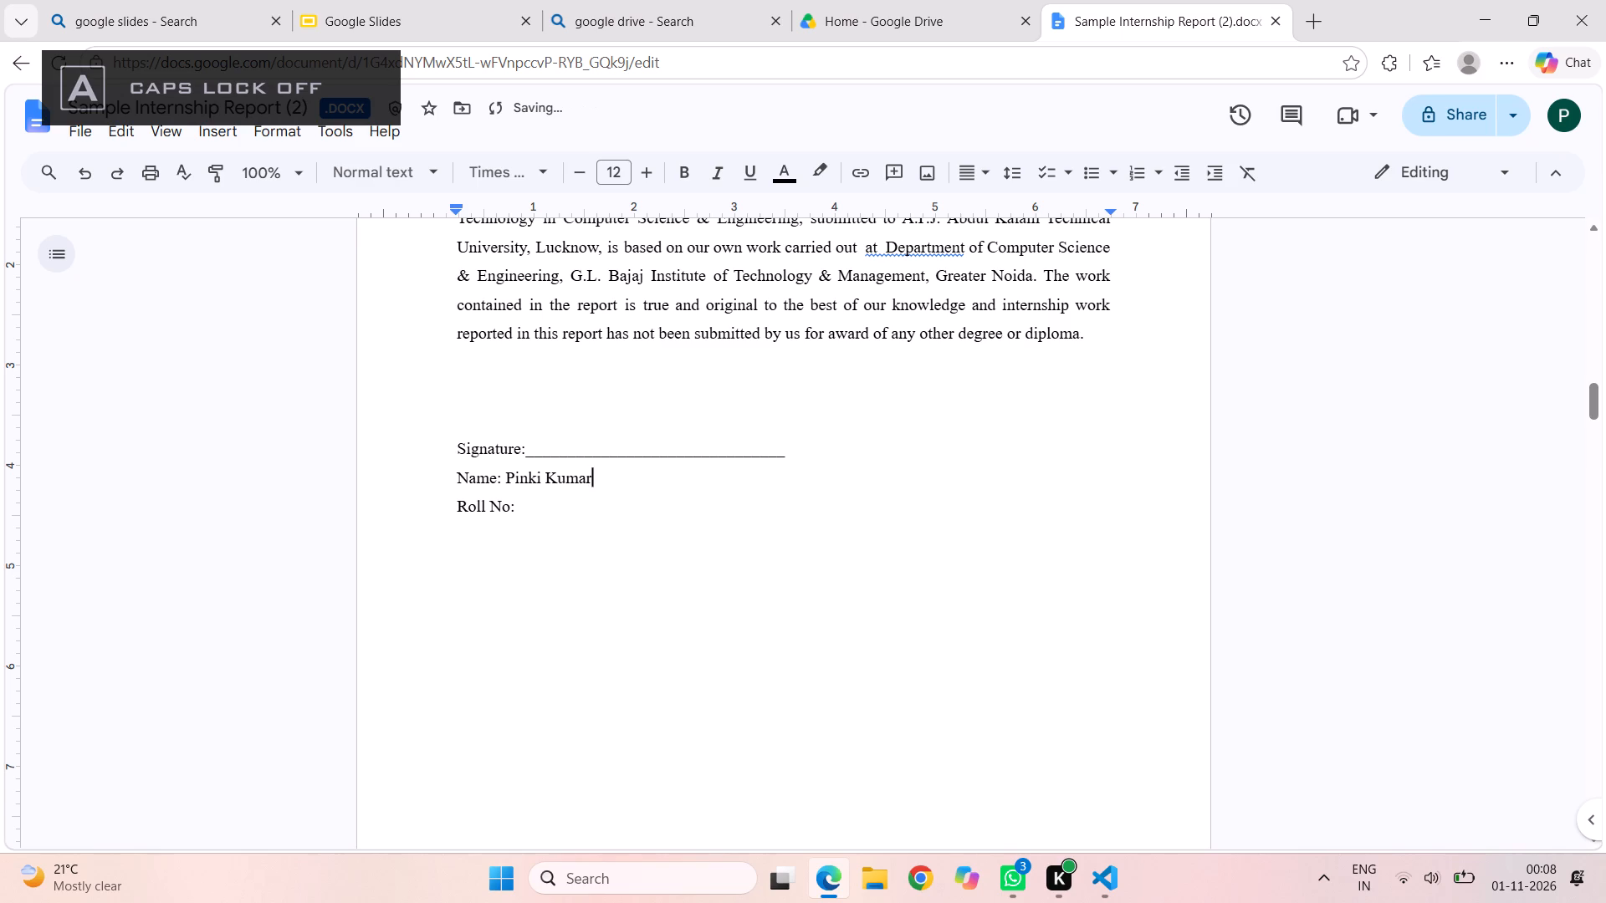
click(531, 509)
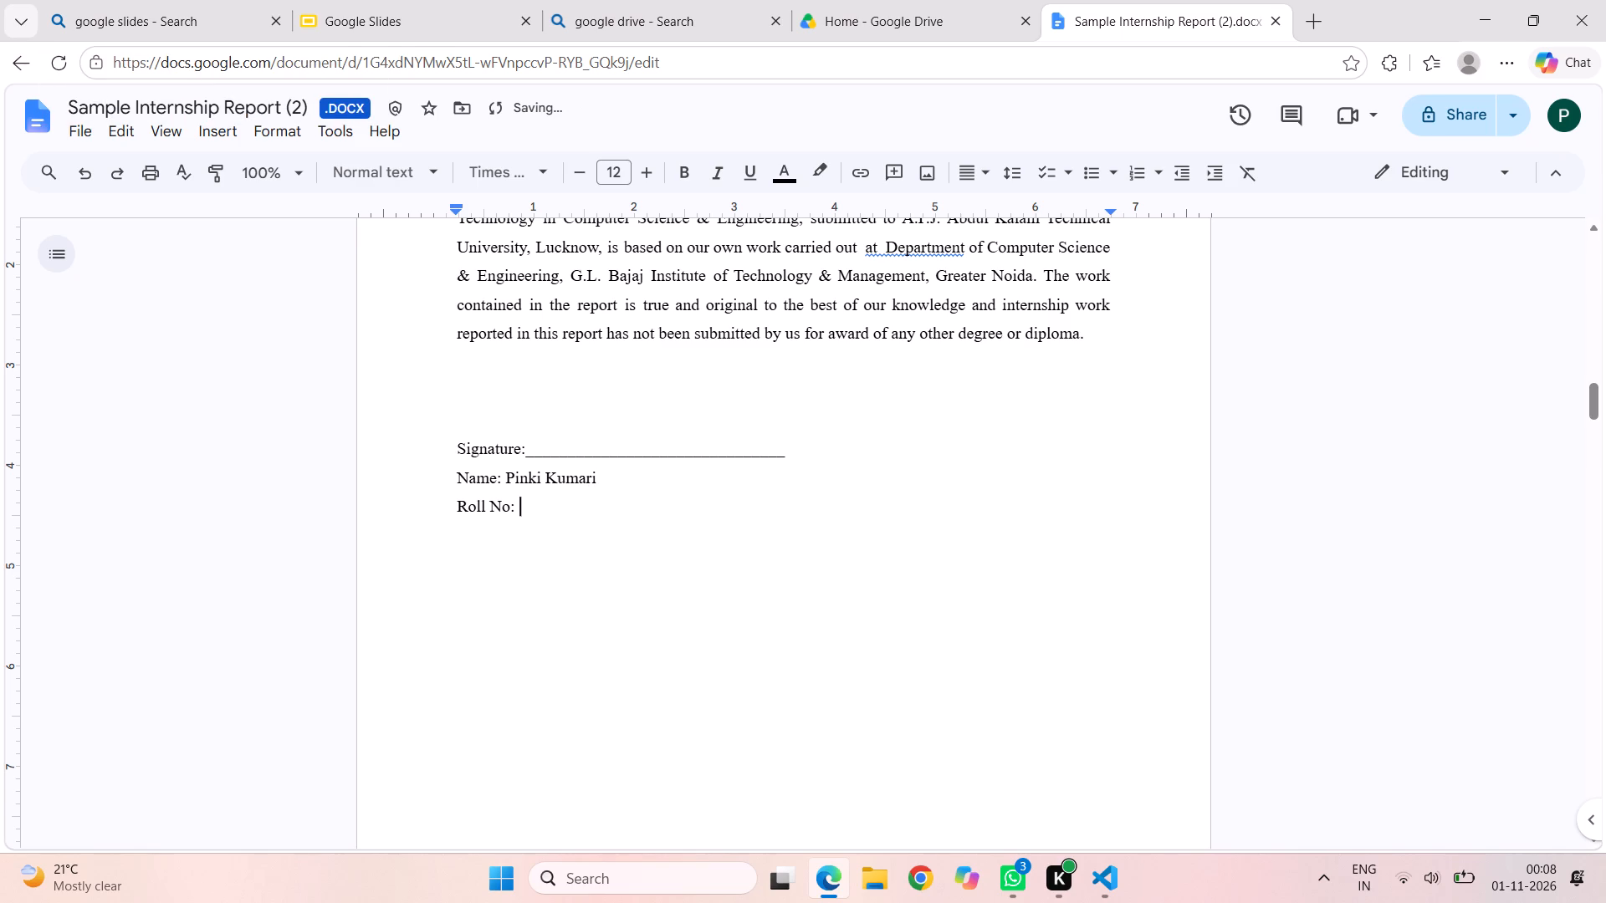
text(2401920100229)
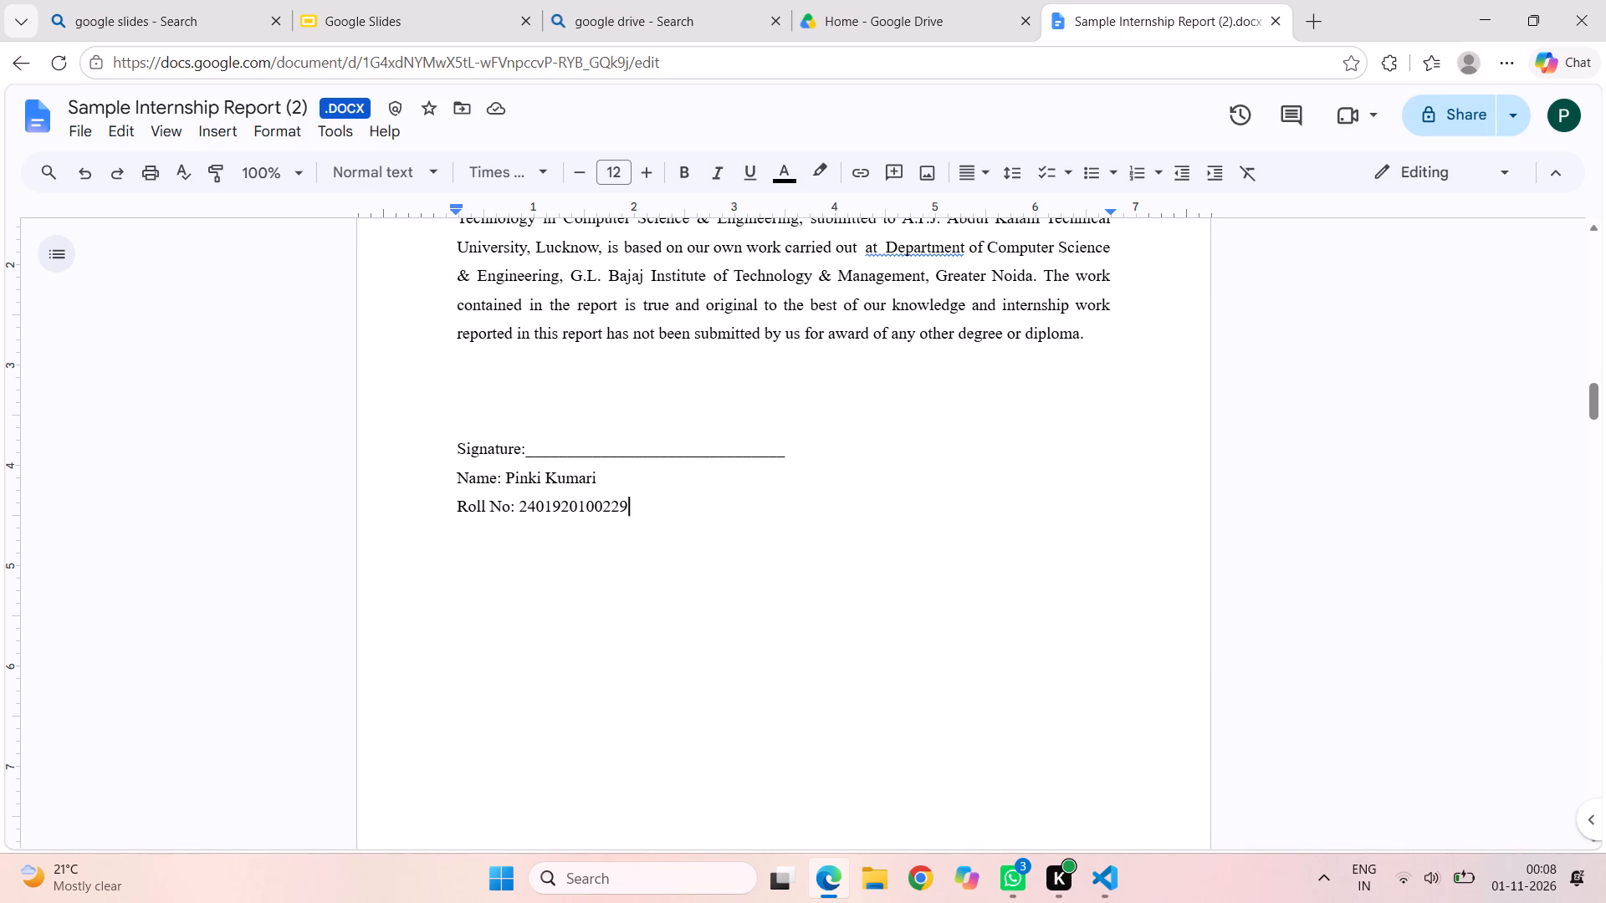
Review the Declaration page and read through the Acknowledgement page's text.
scroll(568, 540, up, 2)
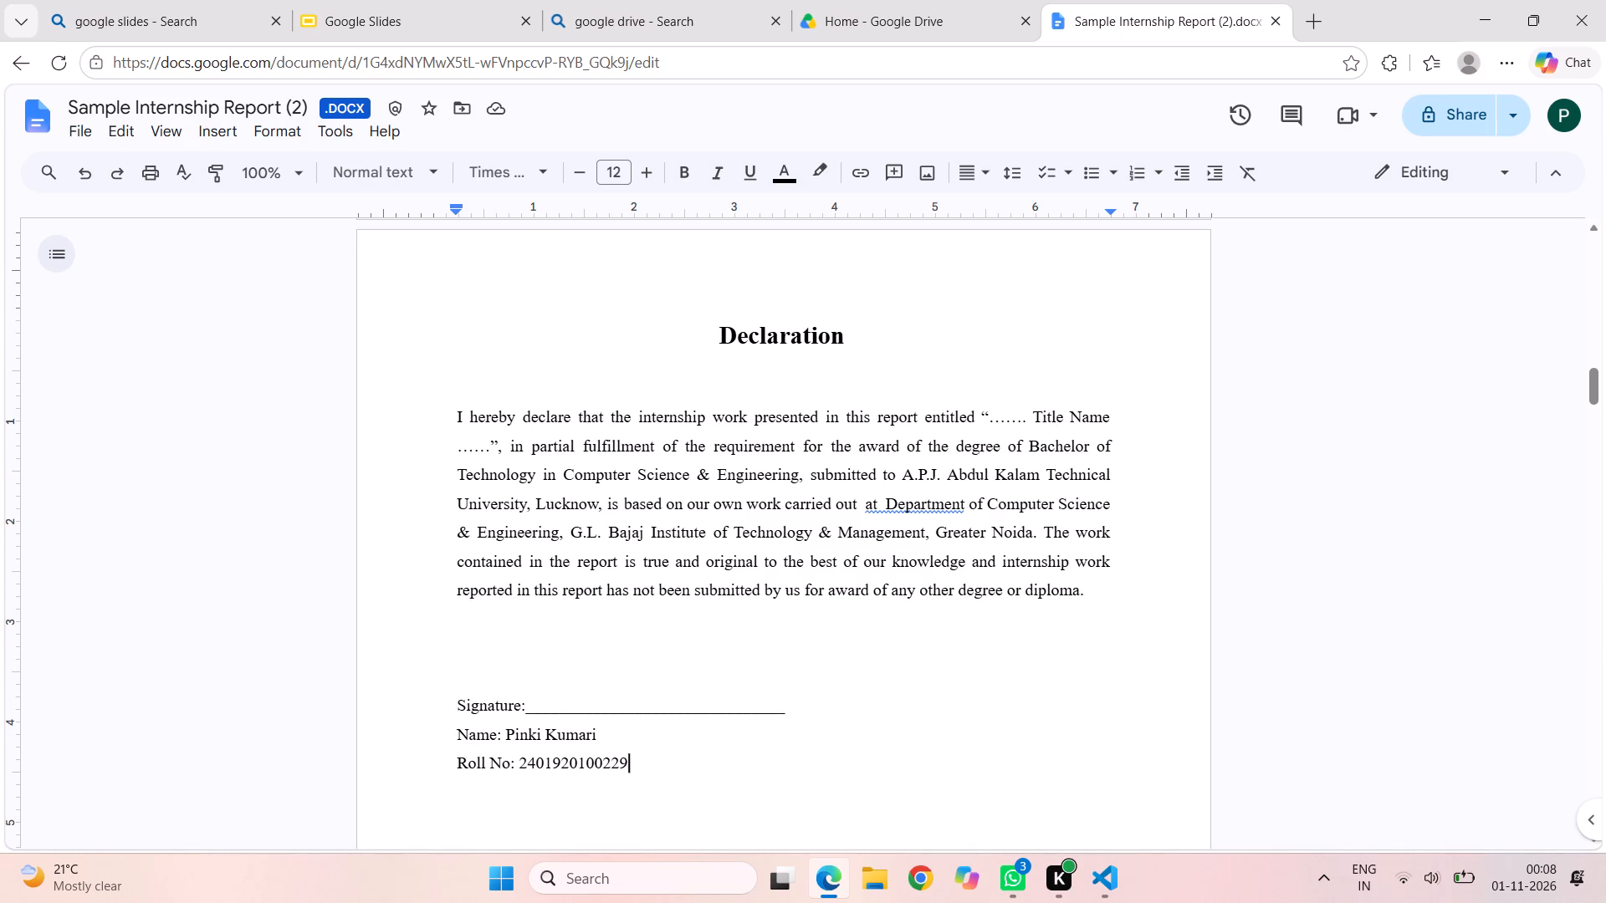
scroll(568, 540, down, 10)
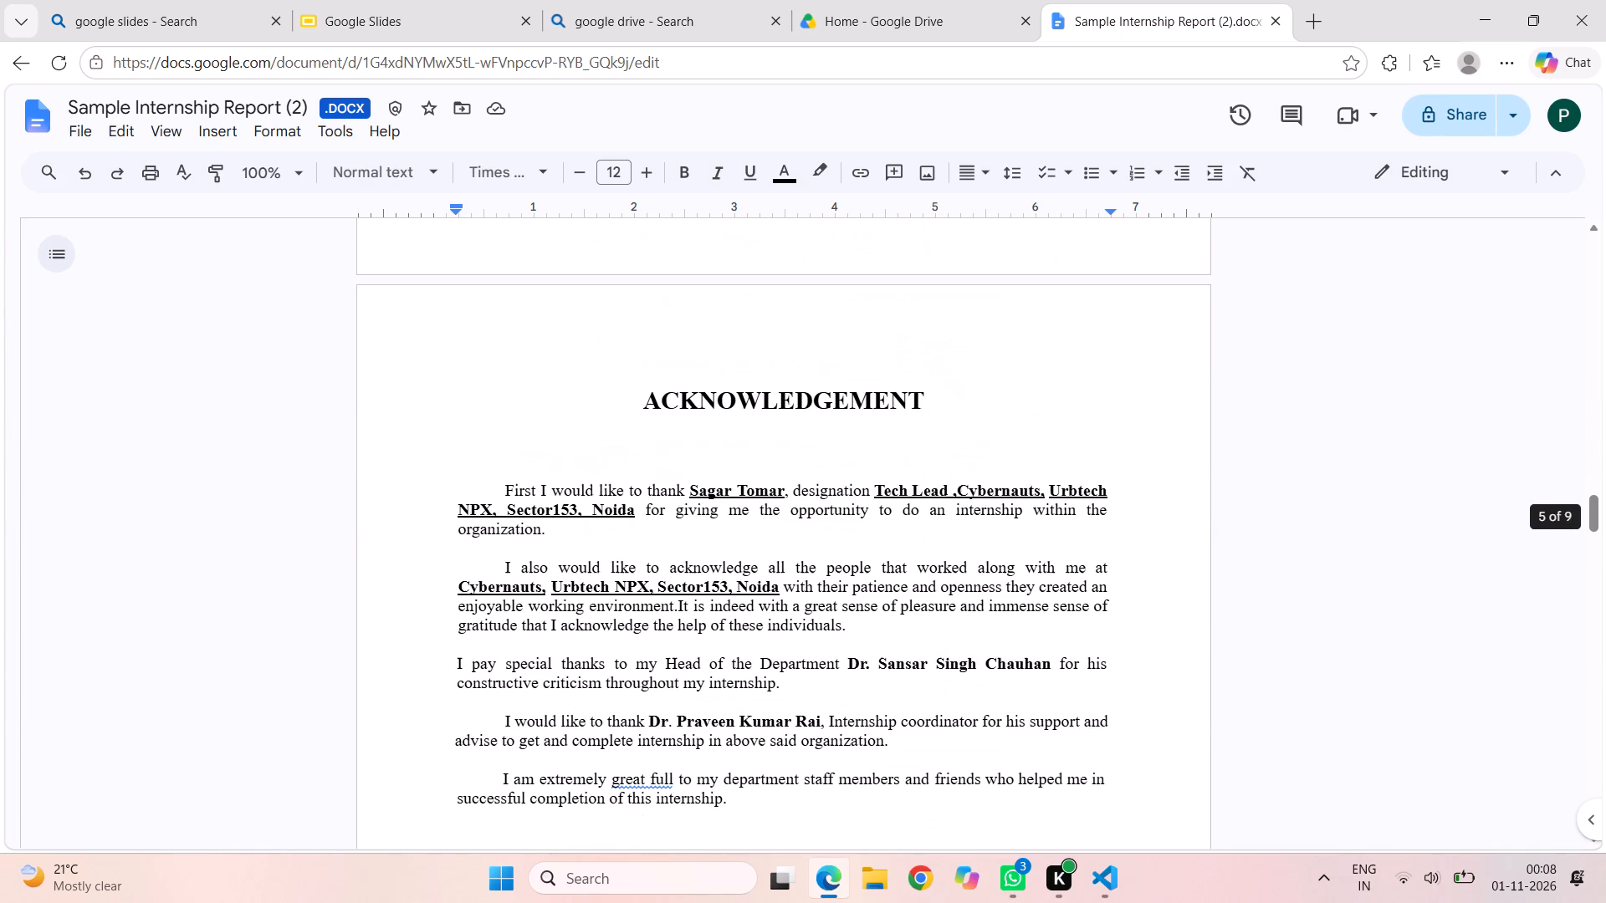
scroll(568, 540, down, 2)
scroll(568, 540, up, 1)
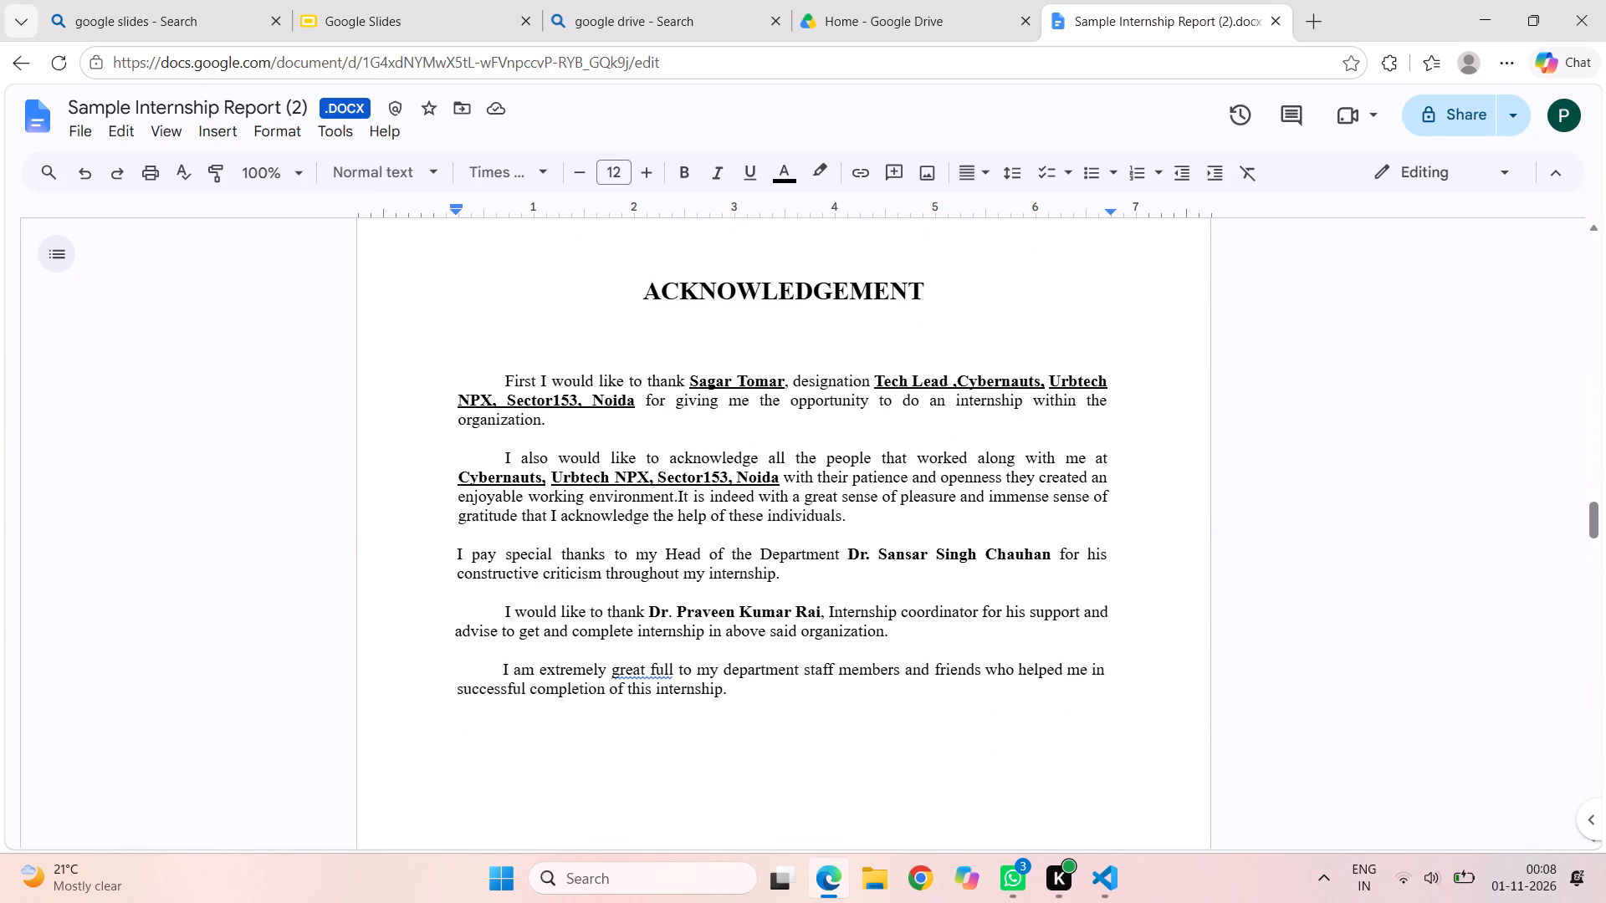
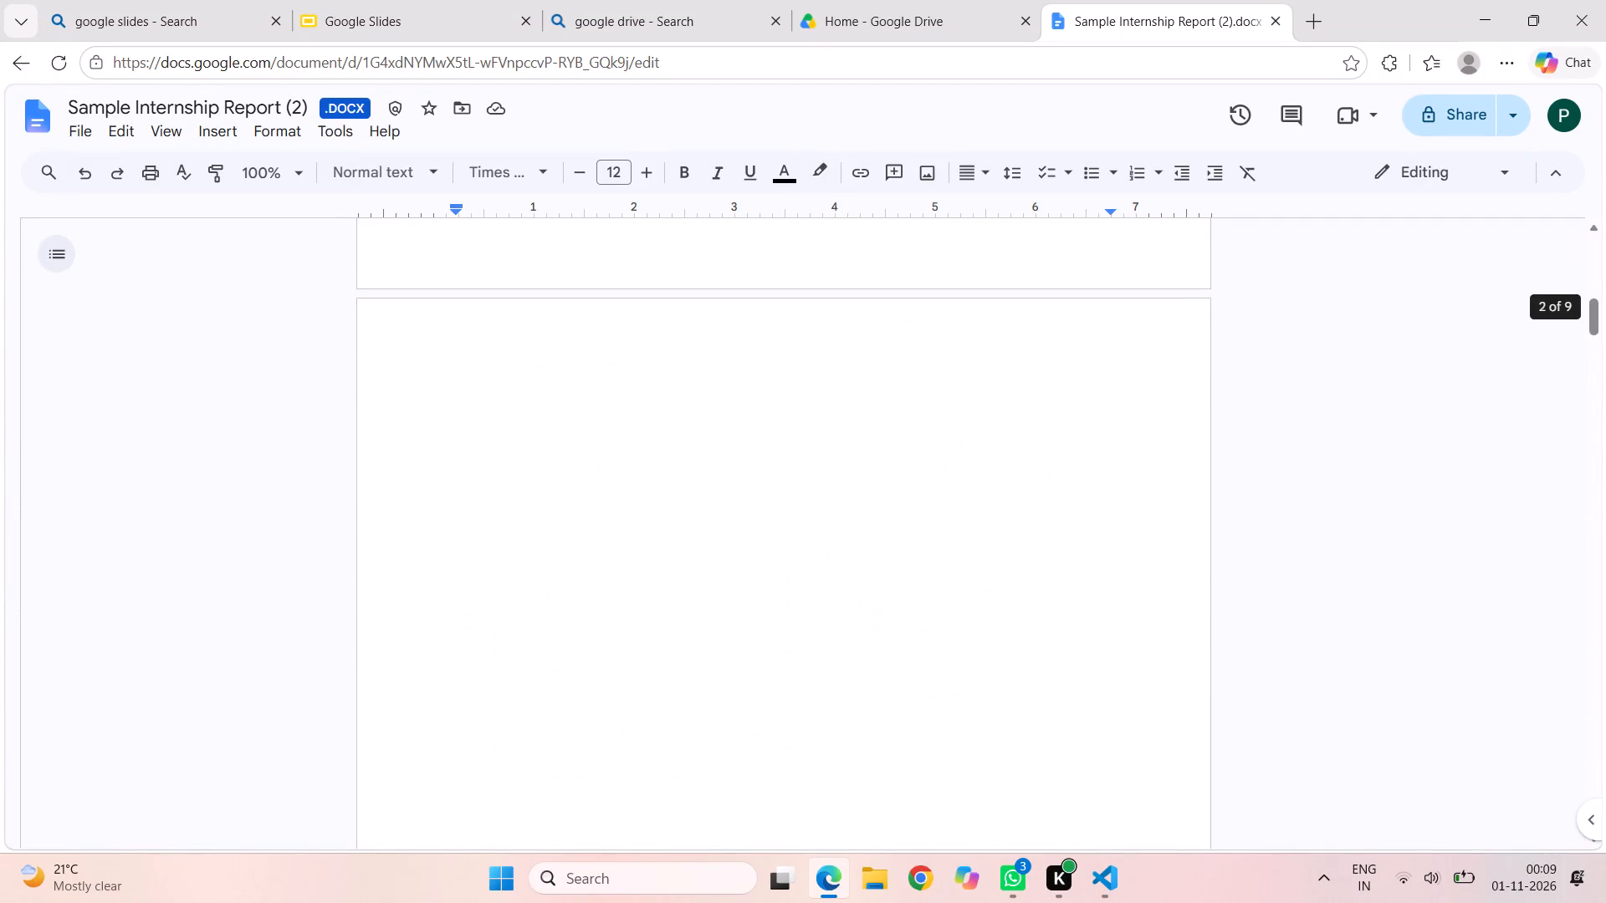
Delete the entire body paragraph of the Declaration page, from "I hereby declare" through "any other degree or diploma.".
scroll(613, 572, down, 8)
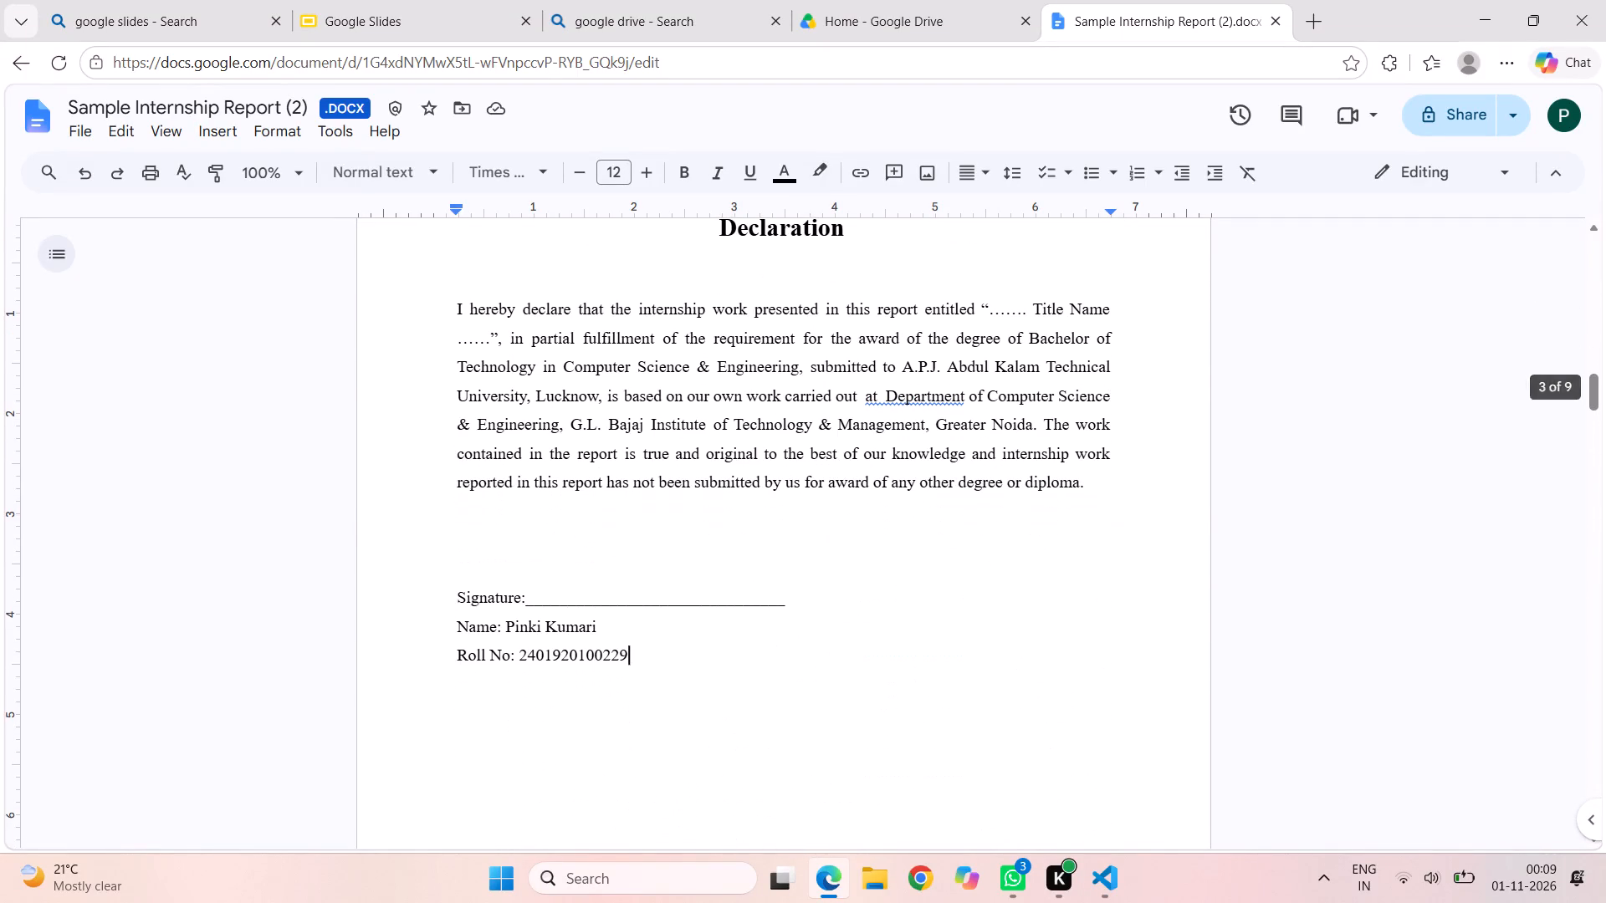
drag(1085, 484, 801, 438)
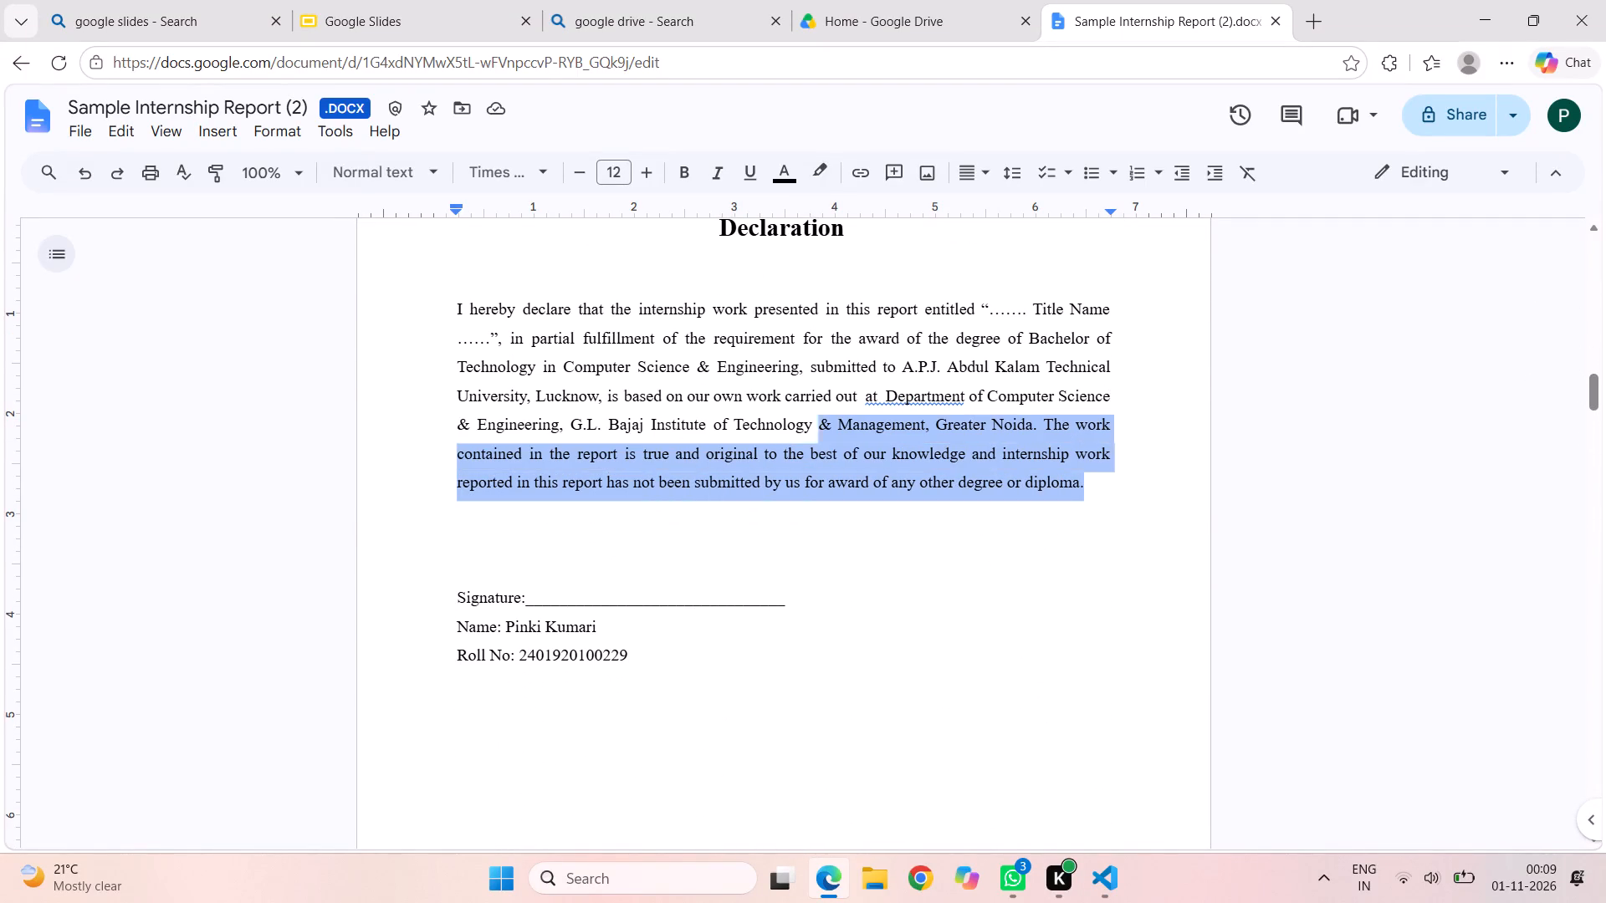
drag(801, 438, 449, 315)
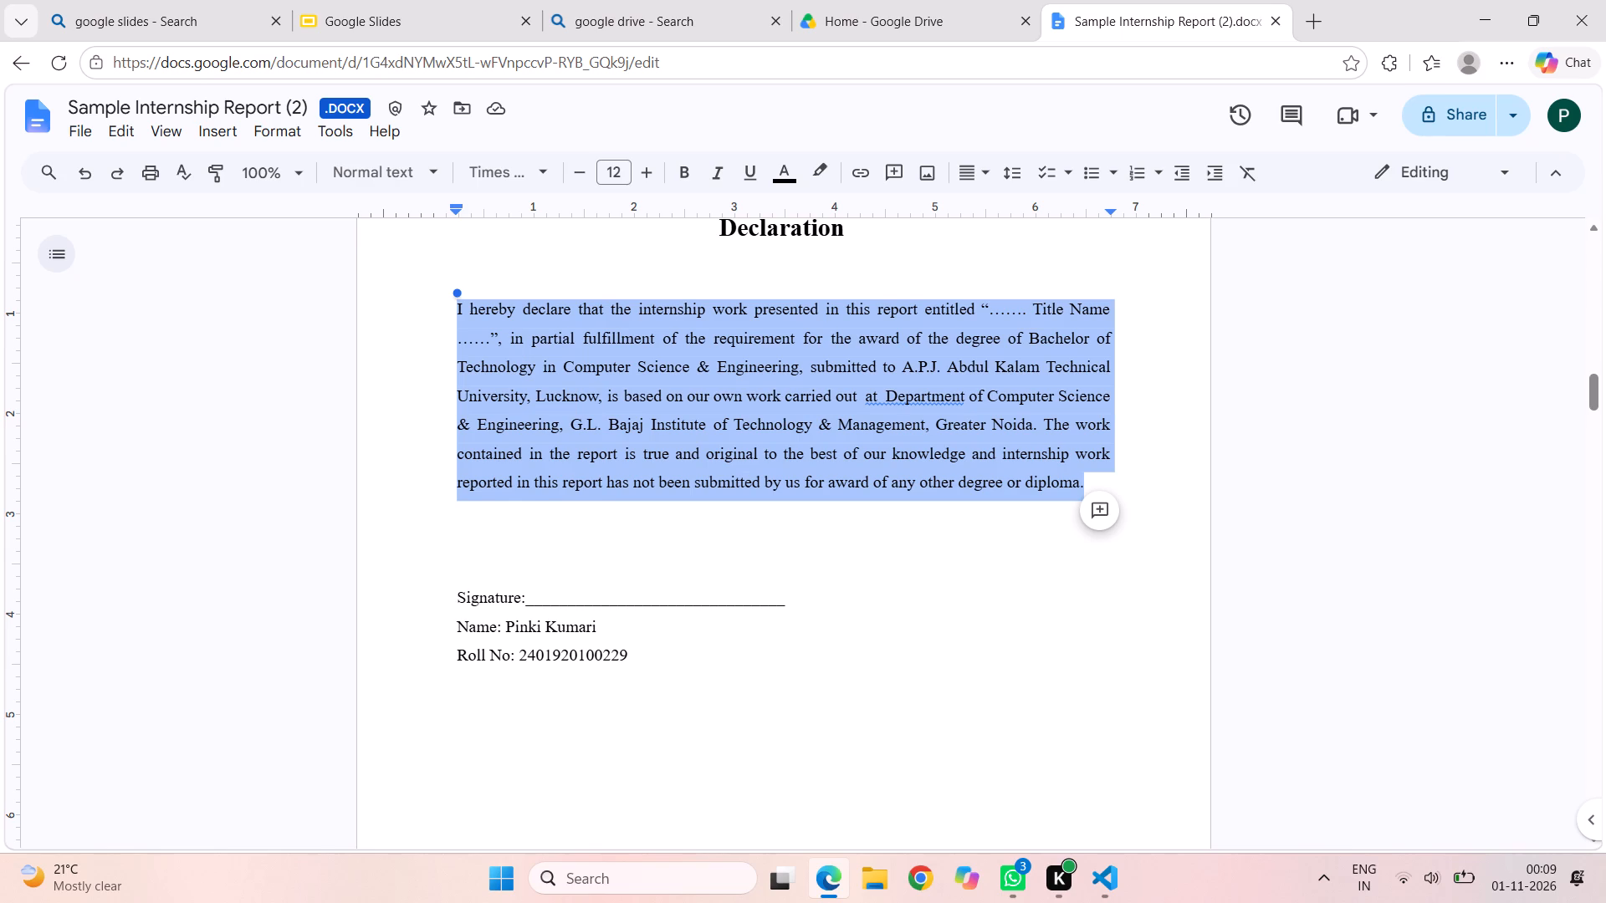
key(BackSpace)
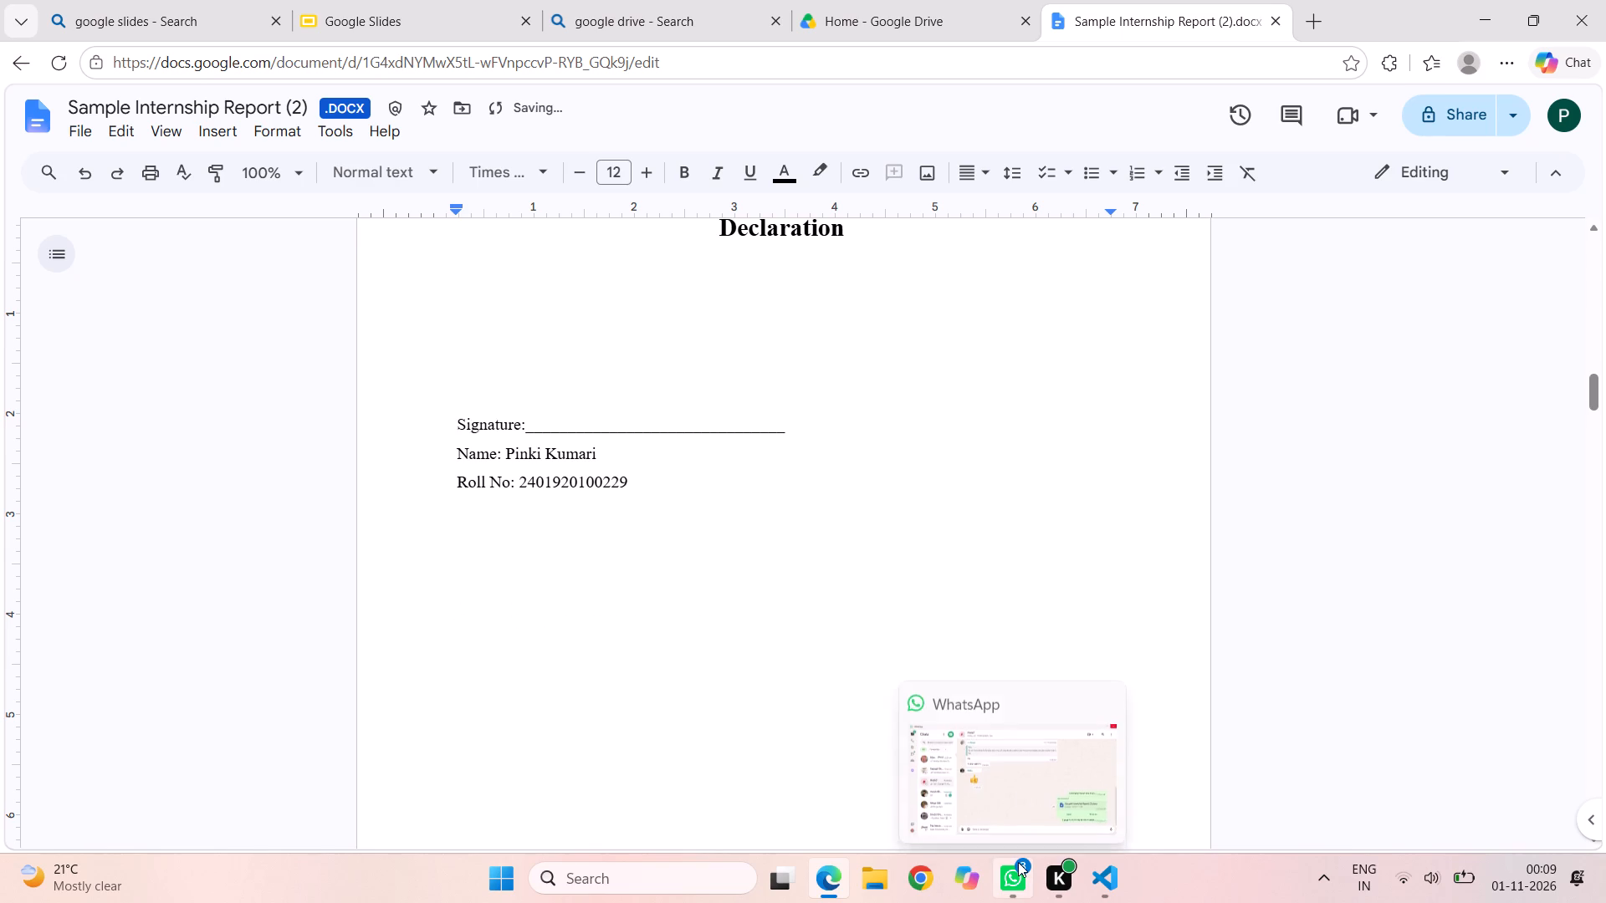
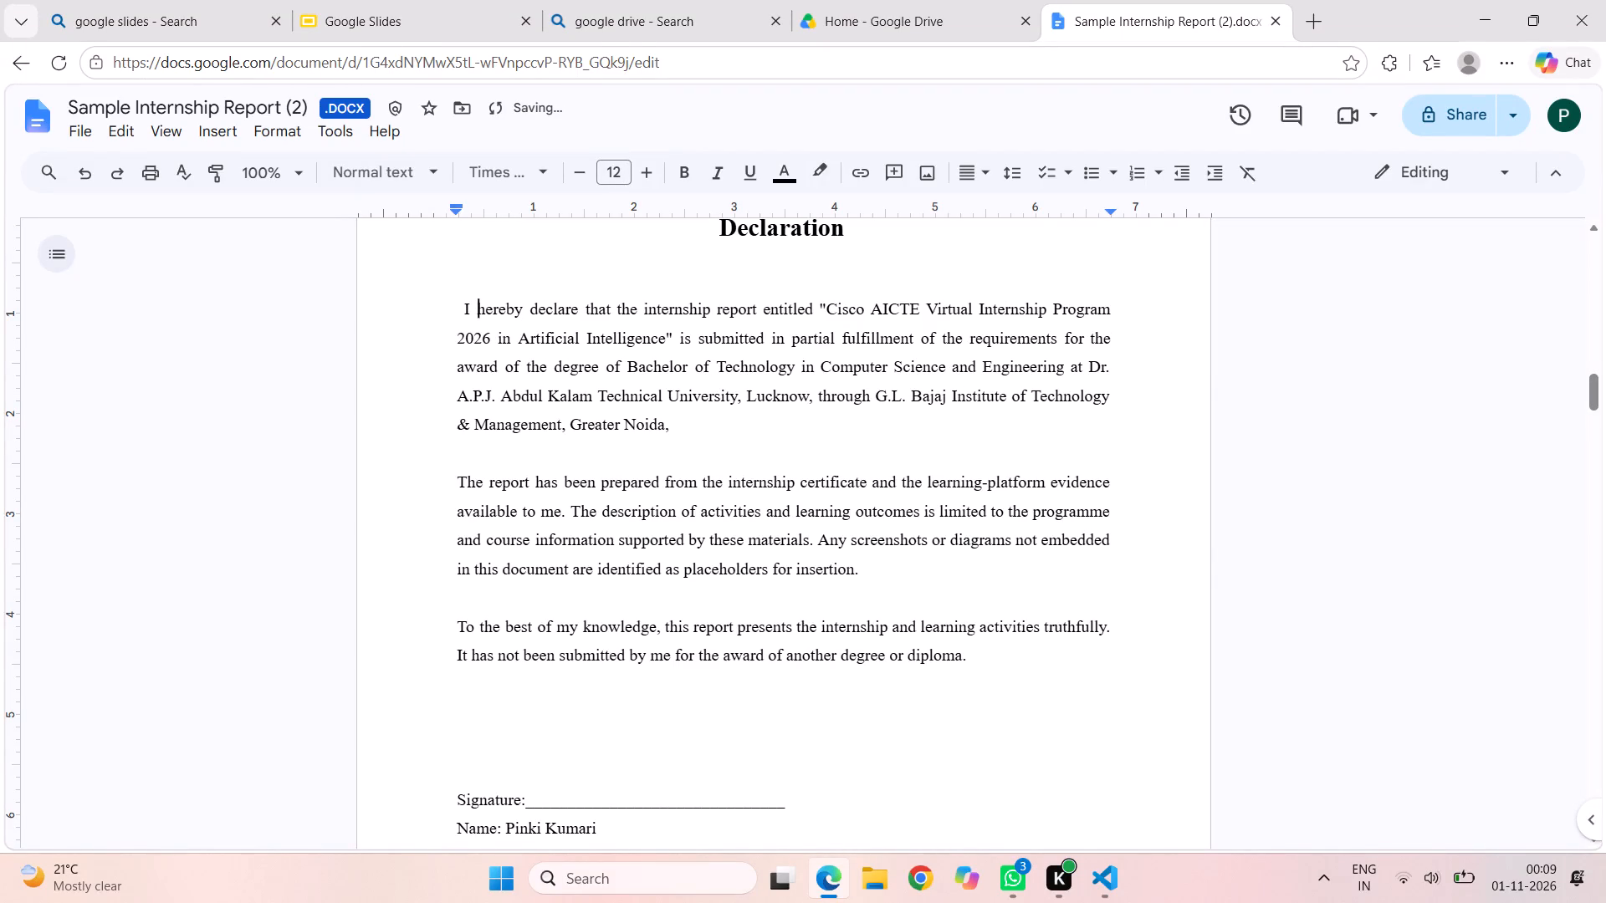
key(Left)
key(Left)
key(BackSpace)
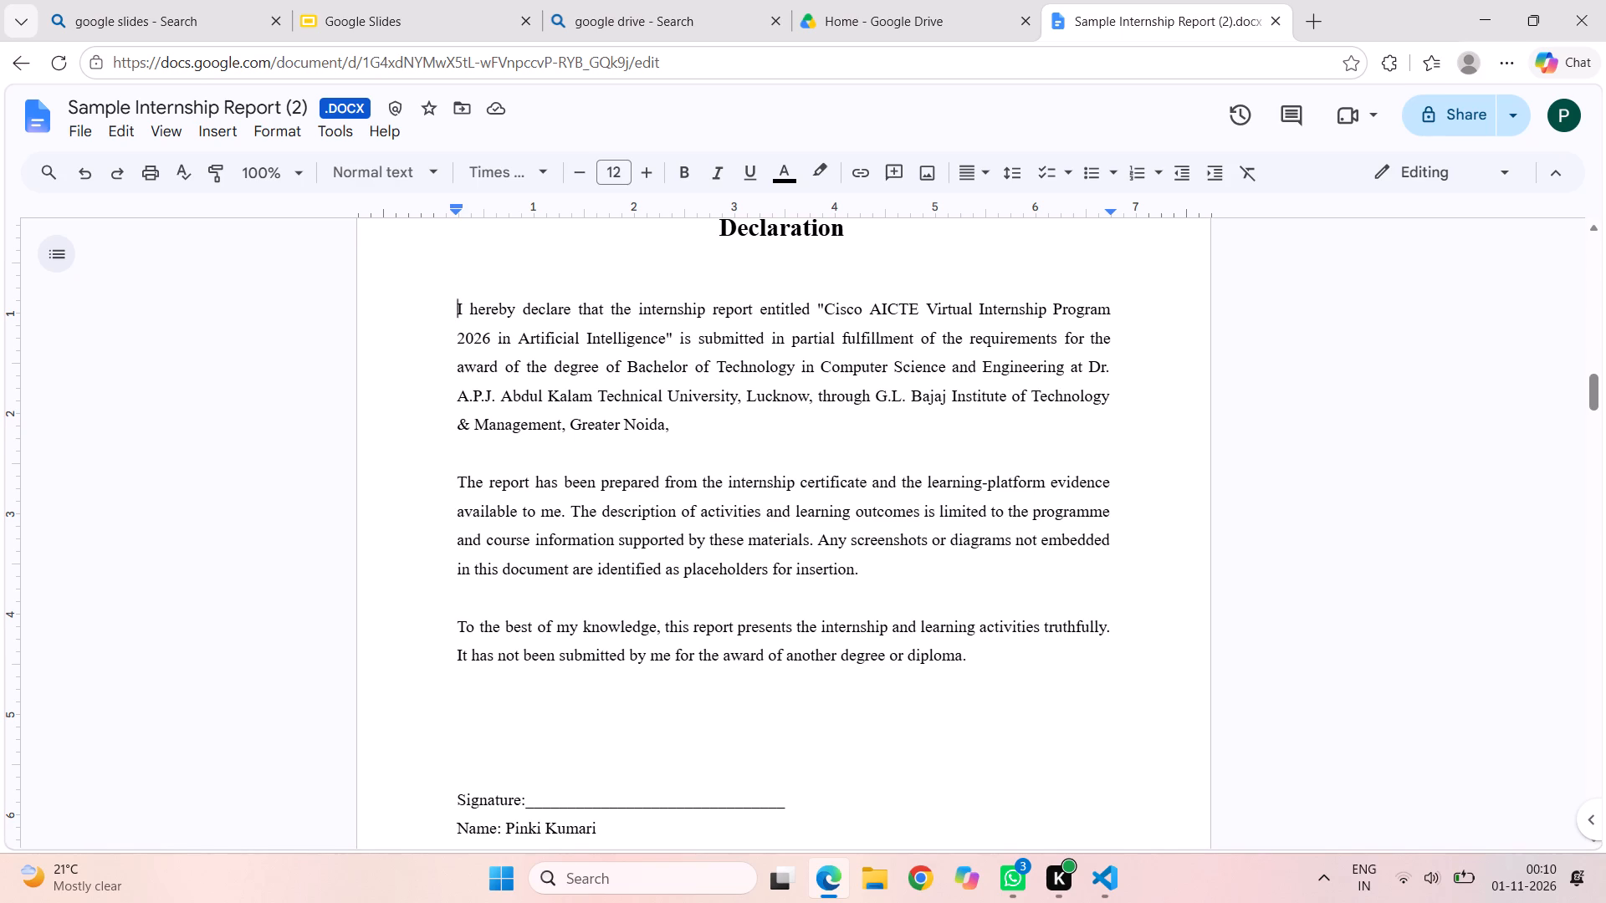
Remove the blank line above the Declaration paragraph that begins "The report has been prepared".
click(454, 480)
key(BackSpace)
key(BackSpace)
key(BackSpace)
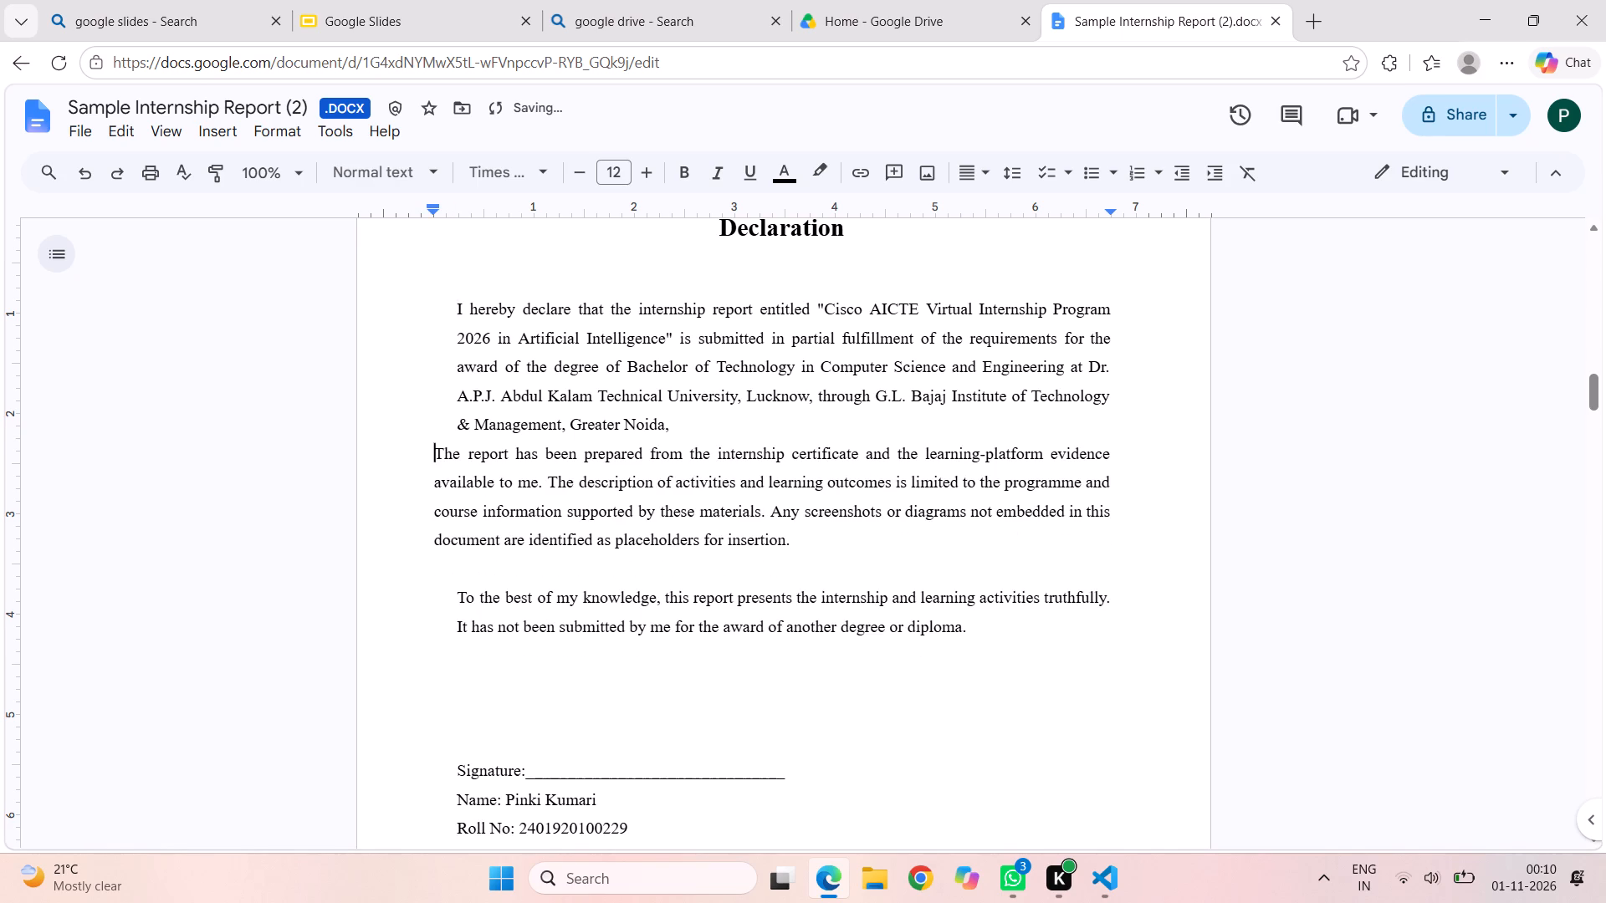
Indent the first line of the Declaration's "The report has been prepared" paragraph with four spaces.
key(space)
key(space)
key(space)
key(space)
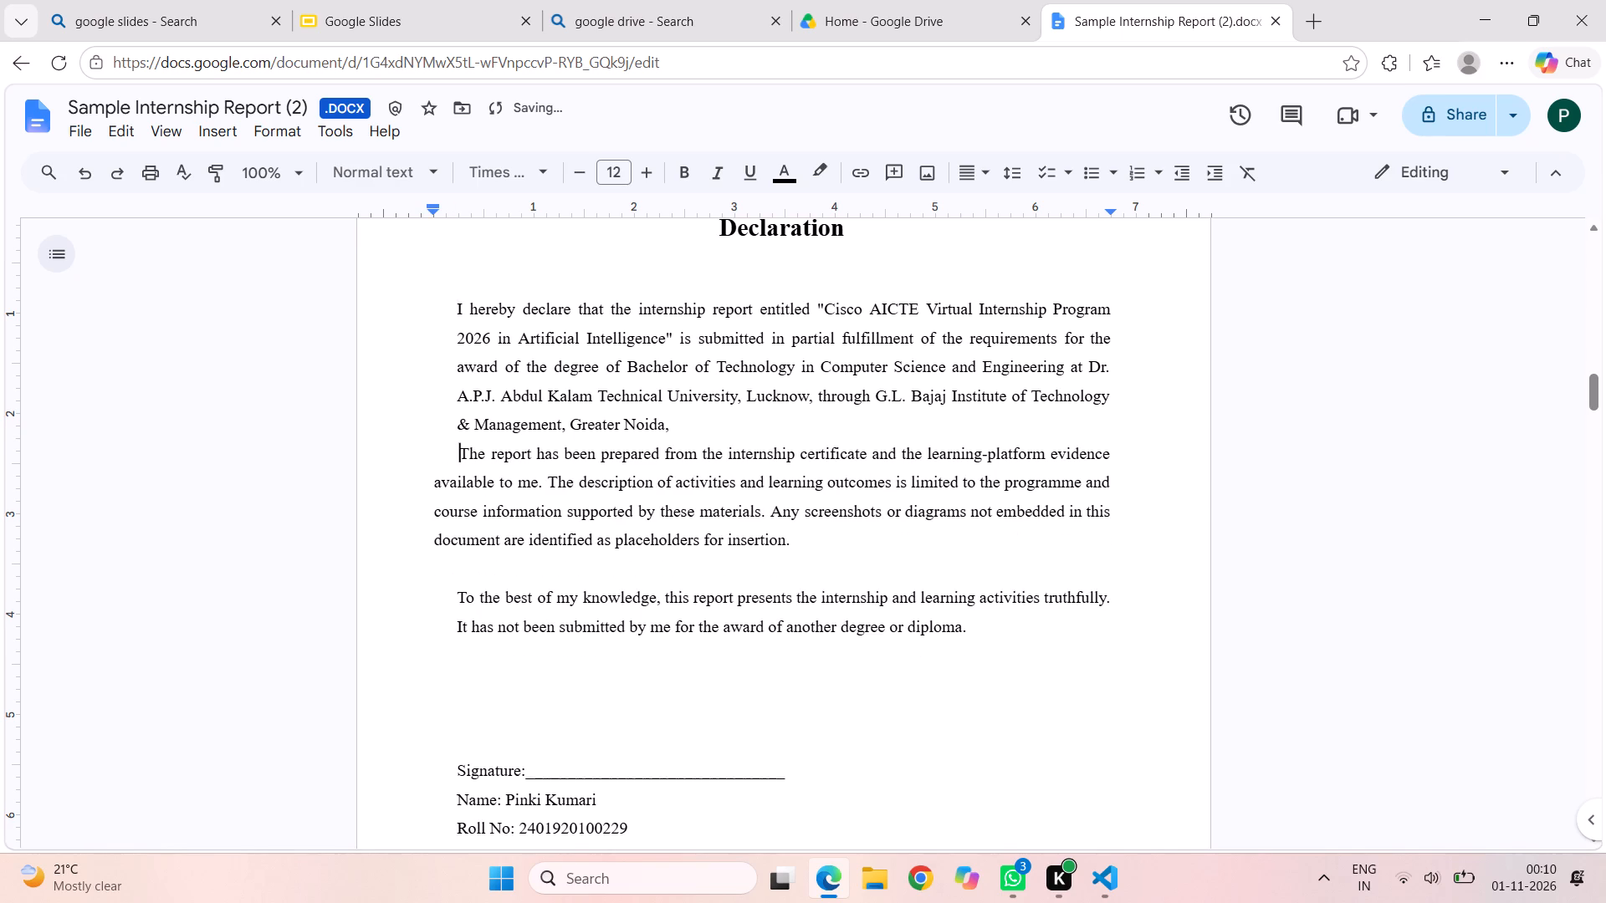
Try to indent the second line of the "The report has been prepared" paragraph with five spaces.
key(Down)
key(Left)
key(Left)
key(Left)
key(space)
key(space)
key(space)
key(space)
key(space)
Insert a blank line after "Greater Noida," to separate the first and second Declaration paragraphs.
scroll(498, 459, down, 2)
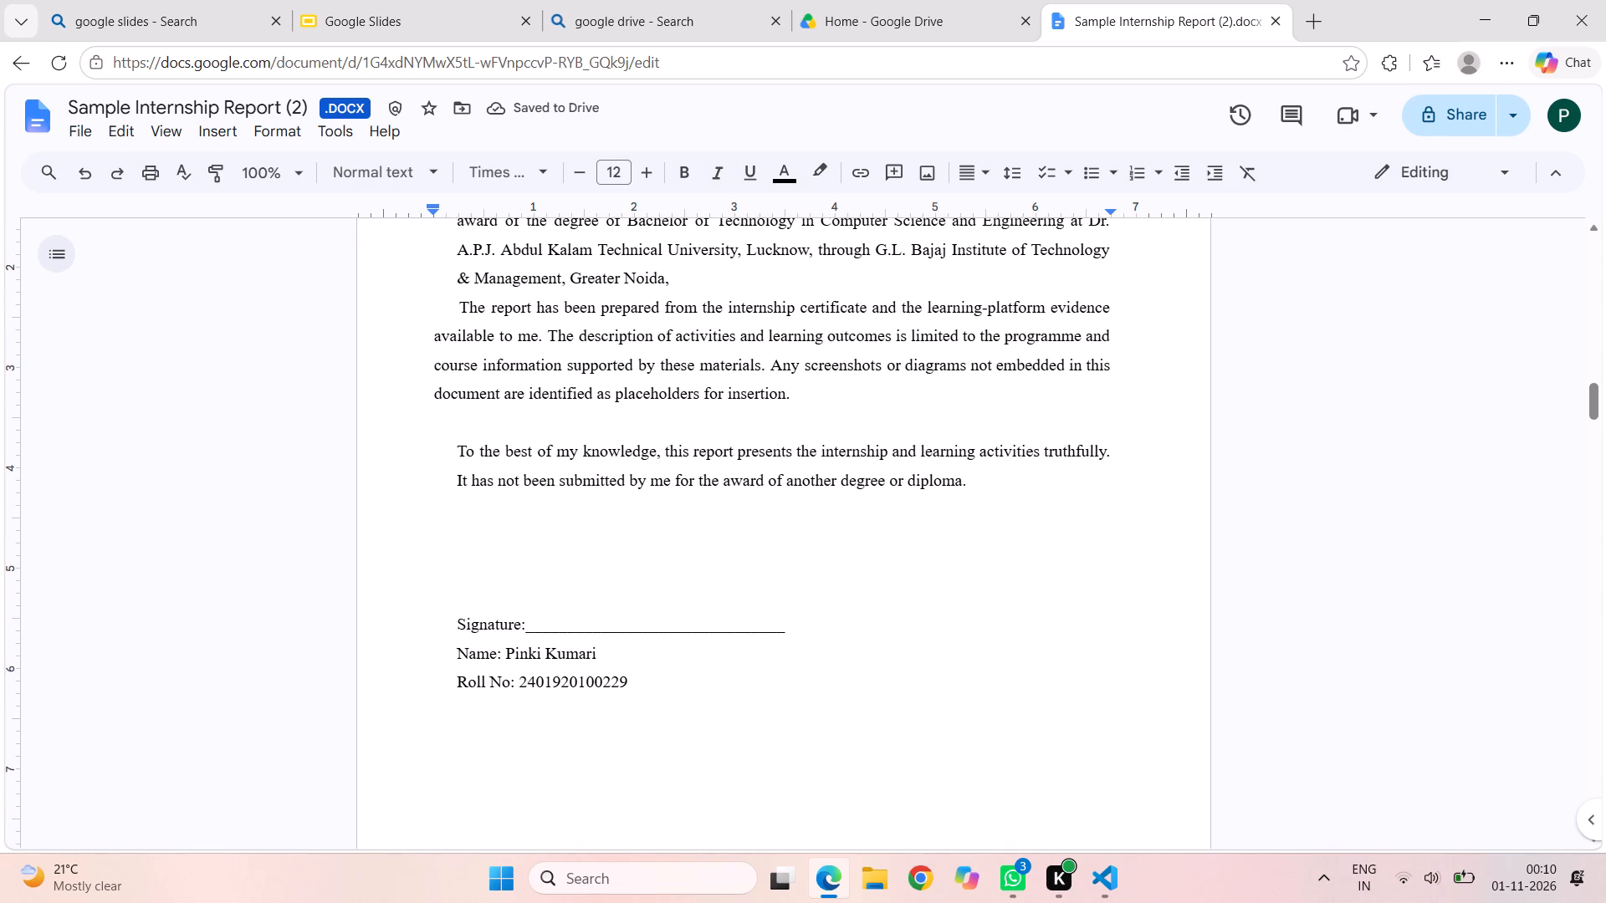
scroll(498, 459, up, 1)
click(688, 397)
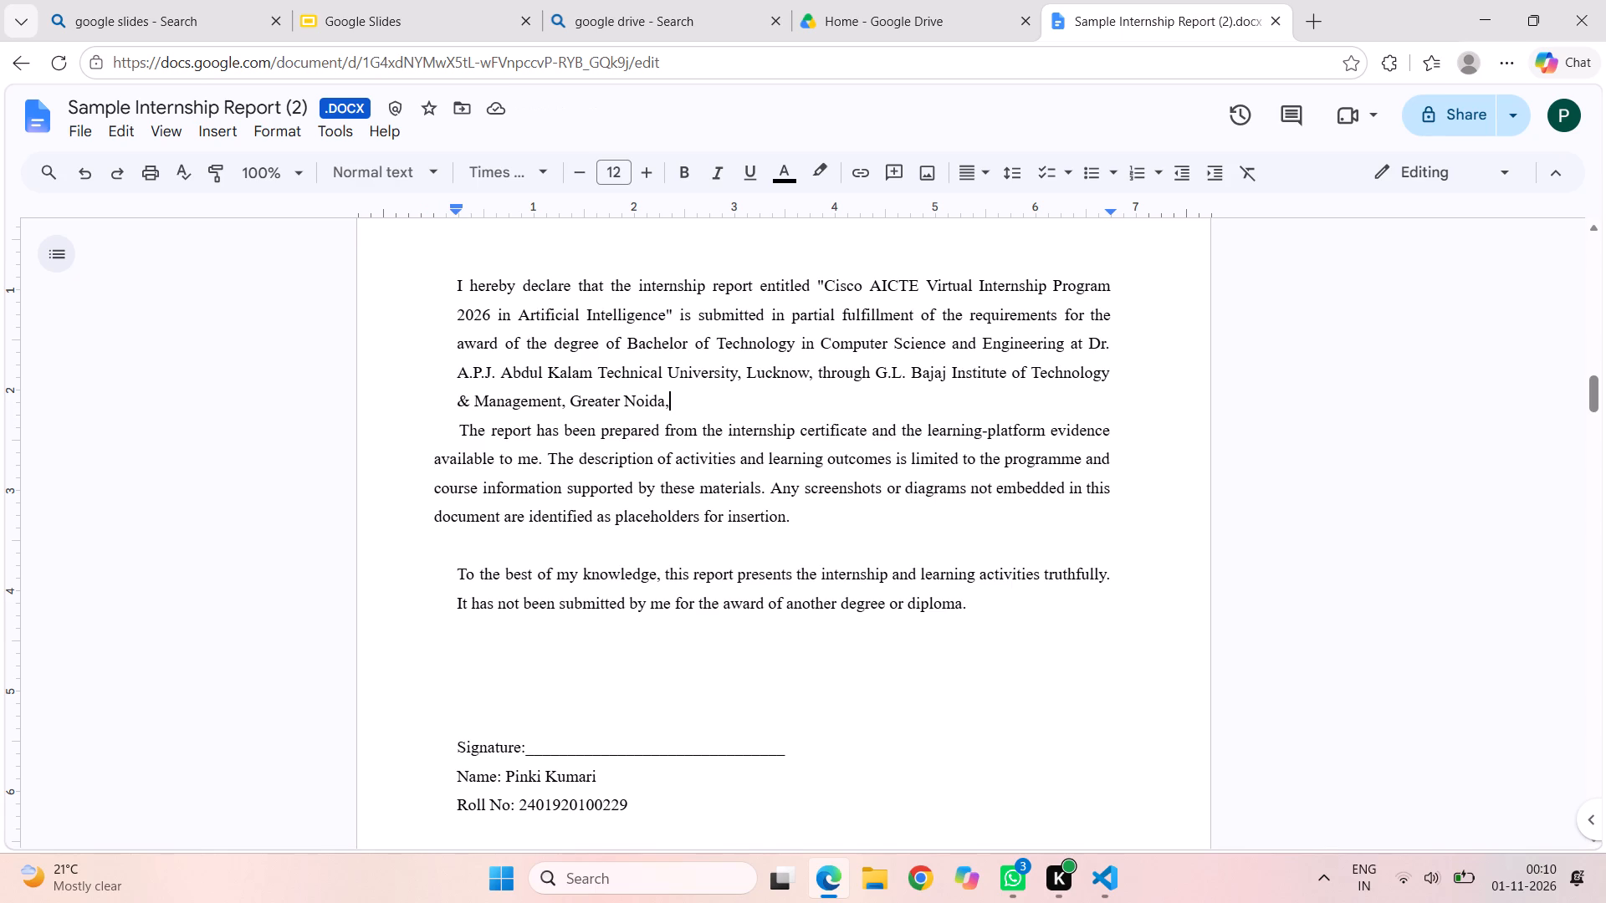
key(Return)
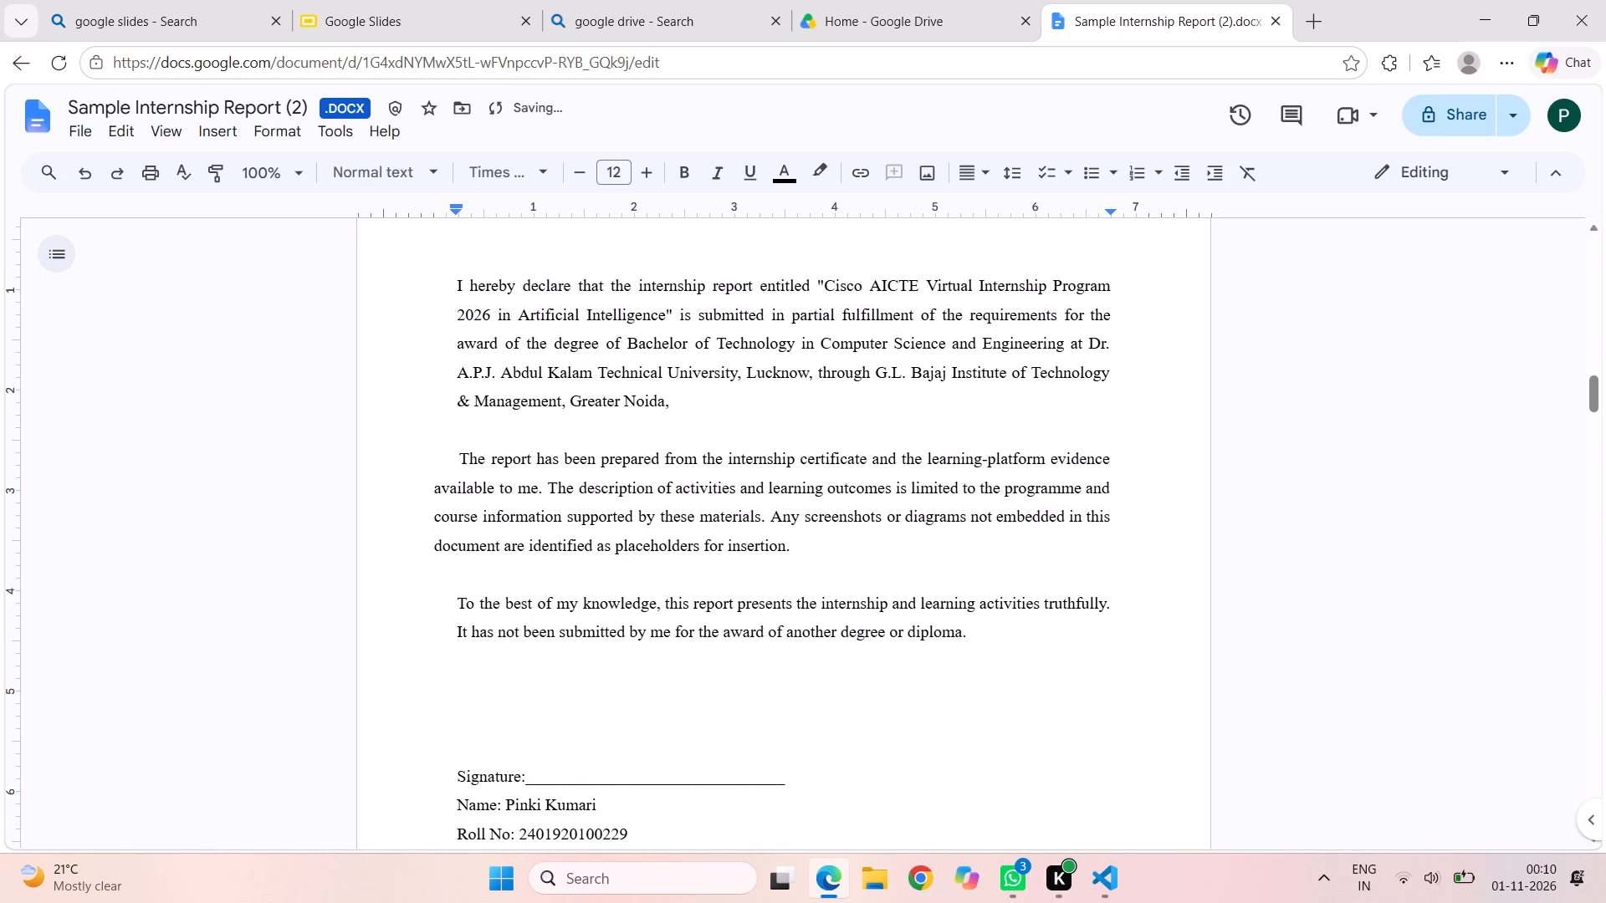
Replace the comma after "Greater Noida" with a period at the end of the first Declaration paragraph.
click(678, 395)
key(BackSpace)
key(period)
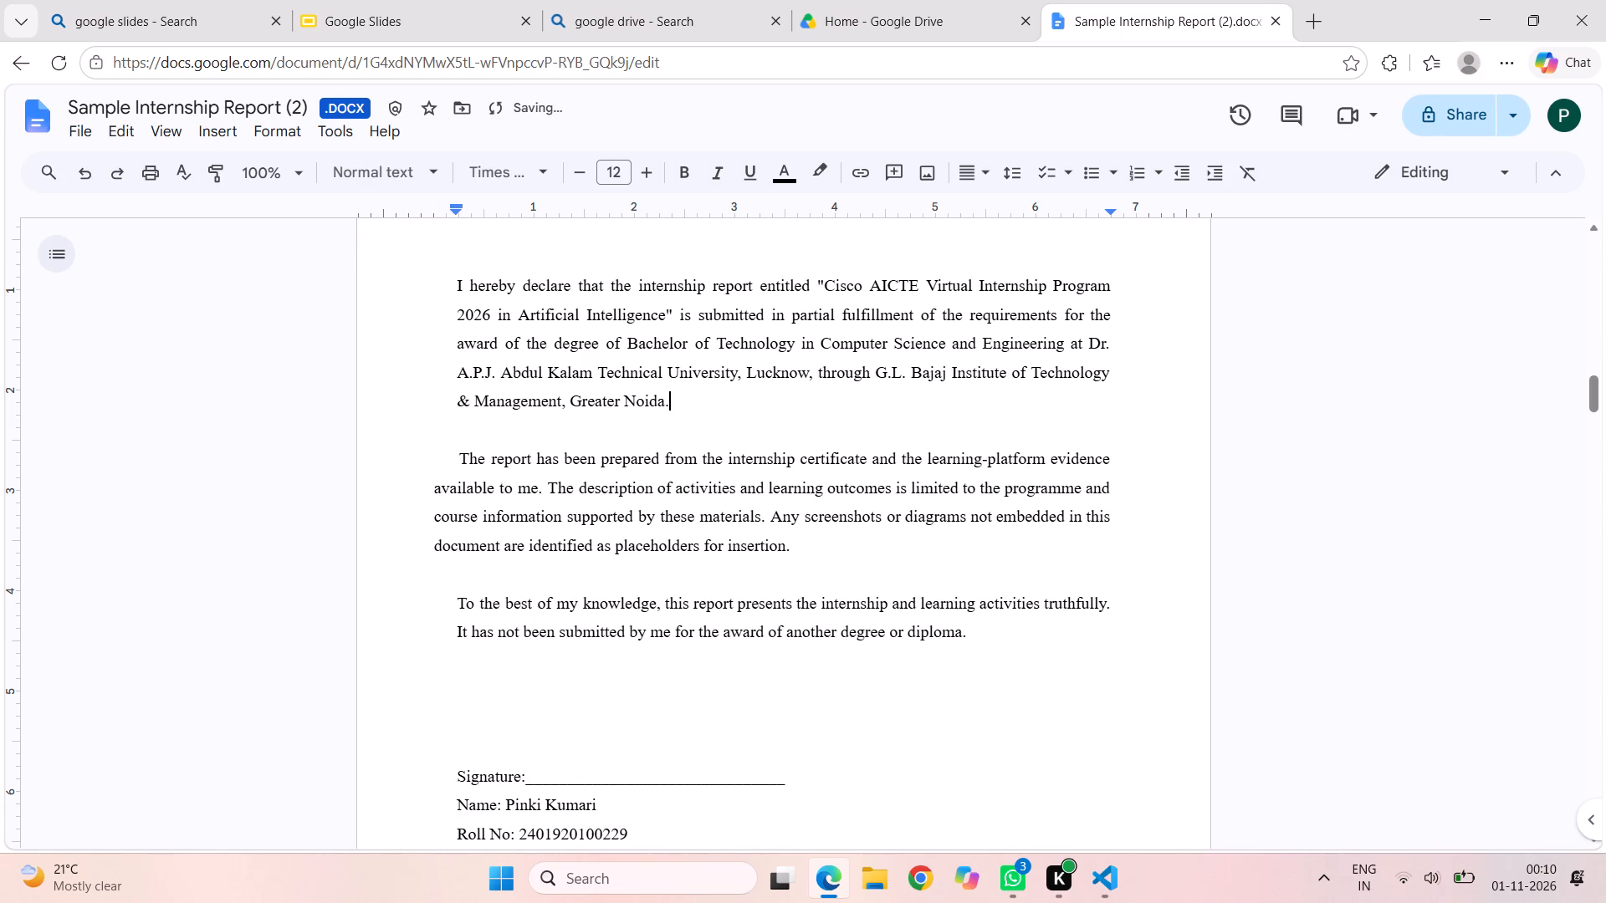
Left-align the "The report has been prepared" paragraph on the Declaration page.
drag(799, 543, 450, 449)
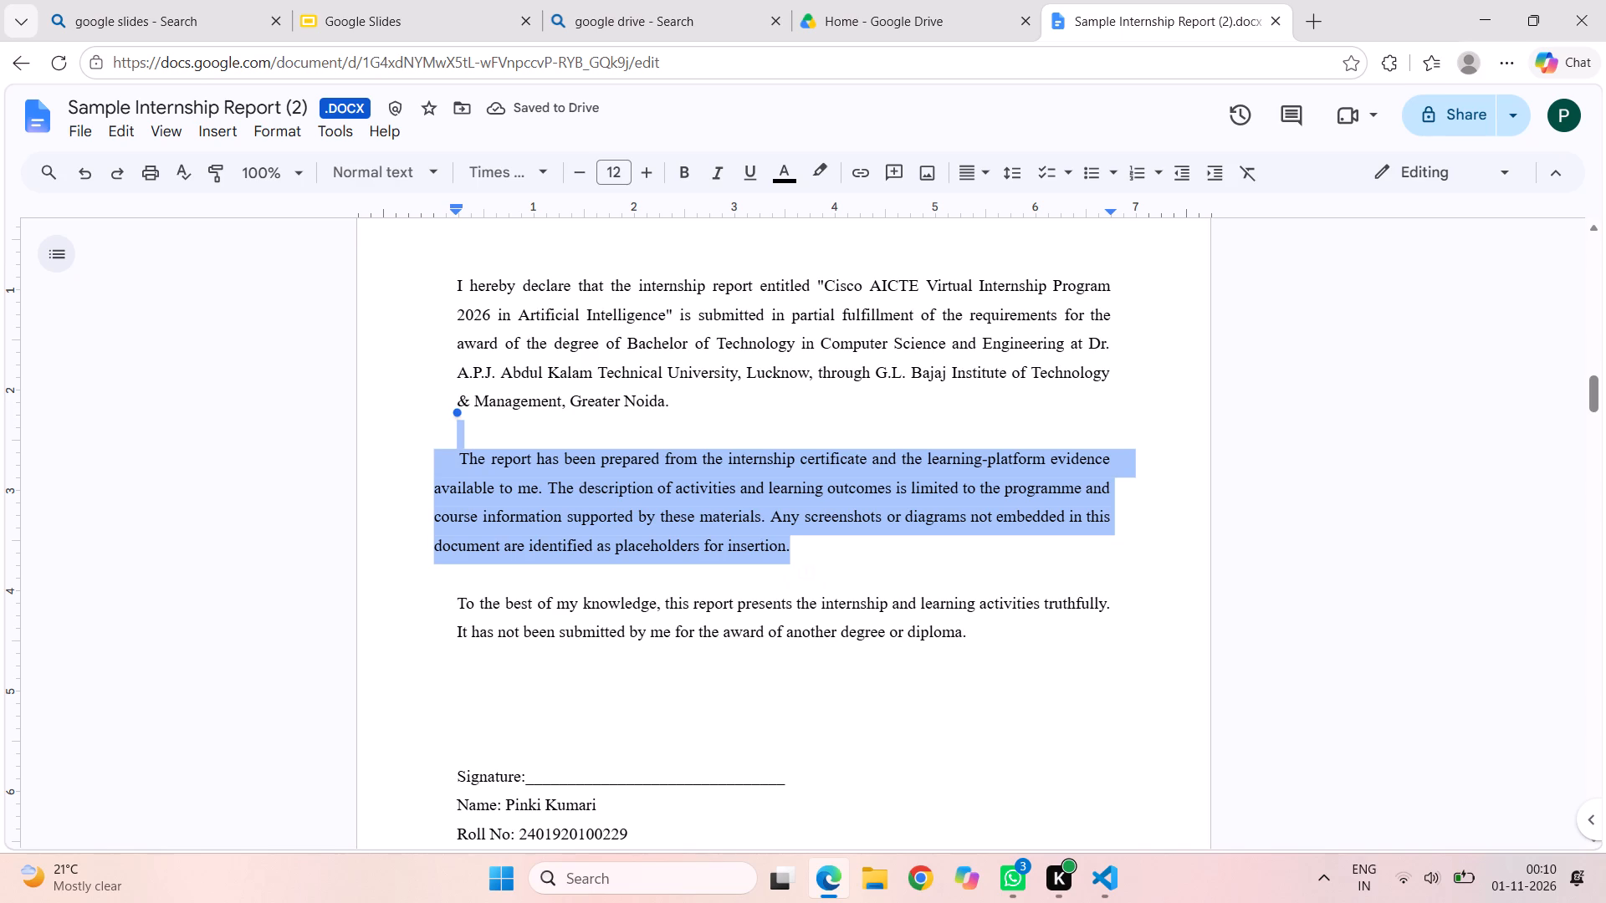
click(986, 162)
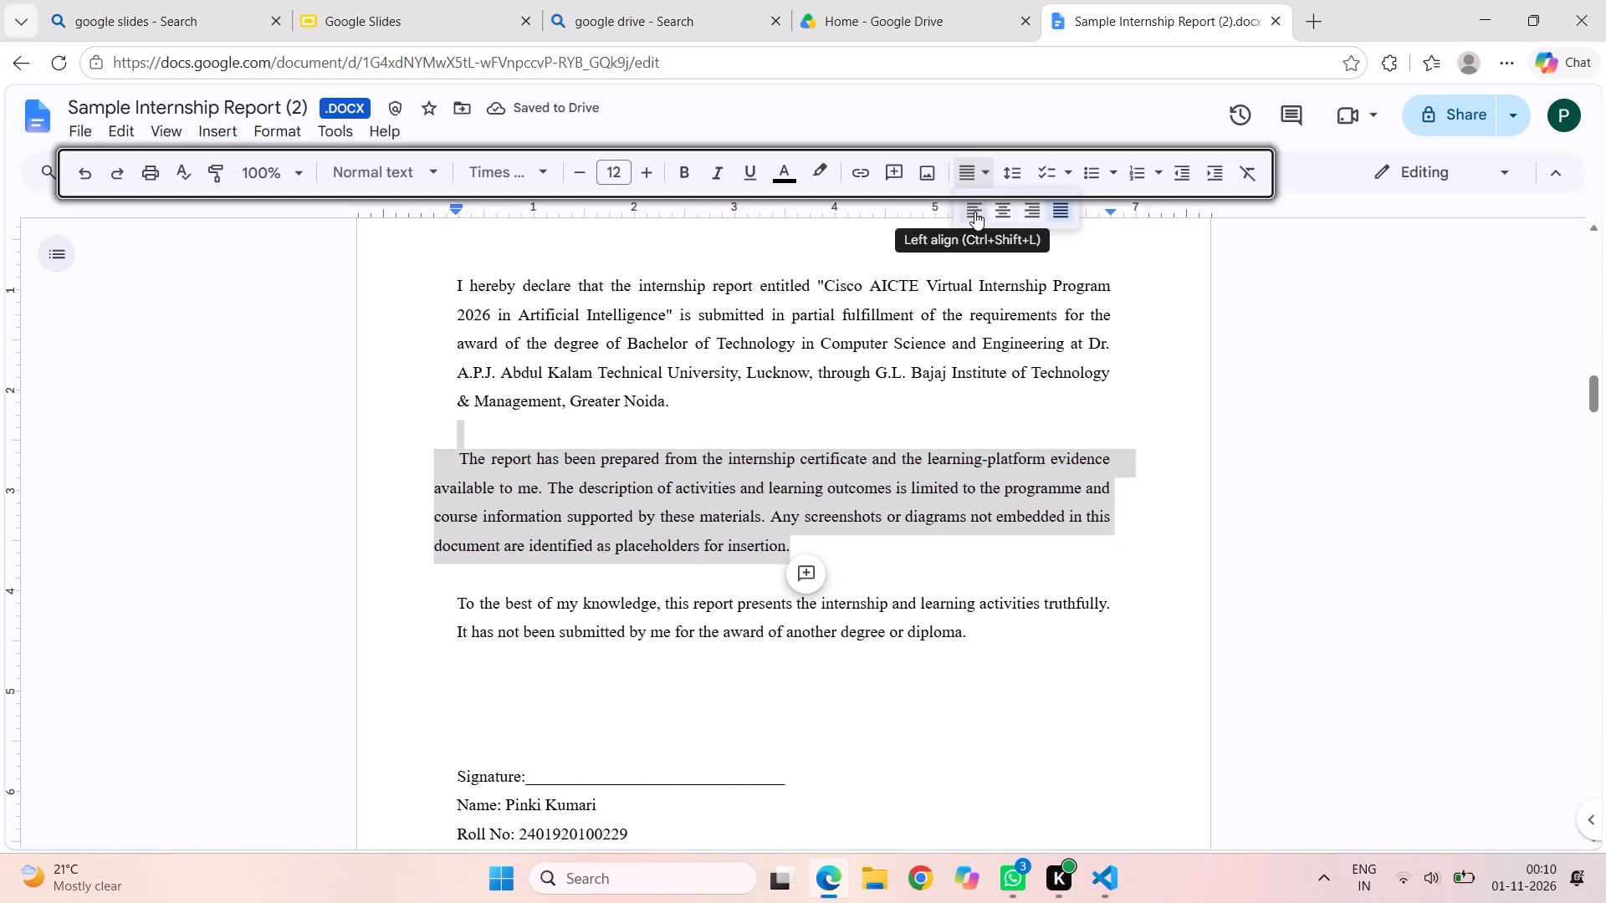
click(974, 212)
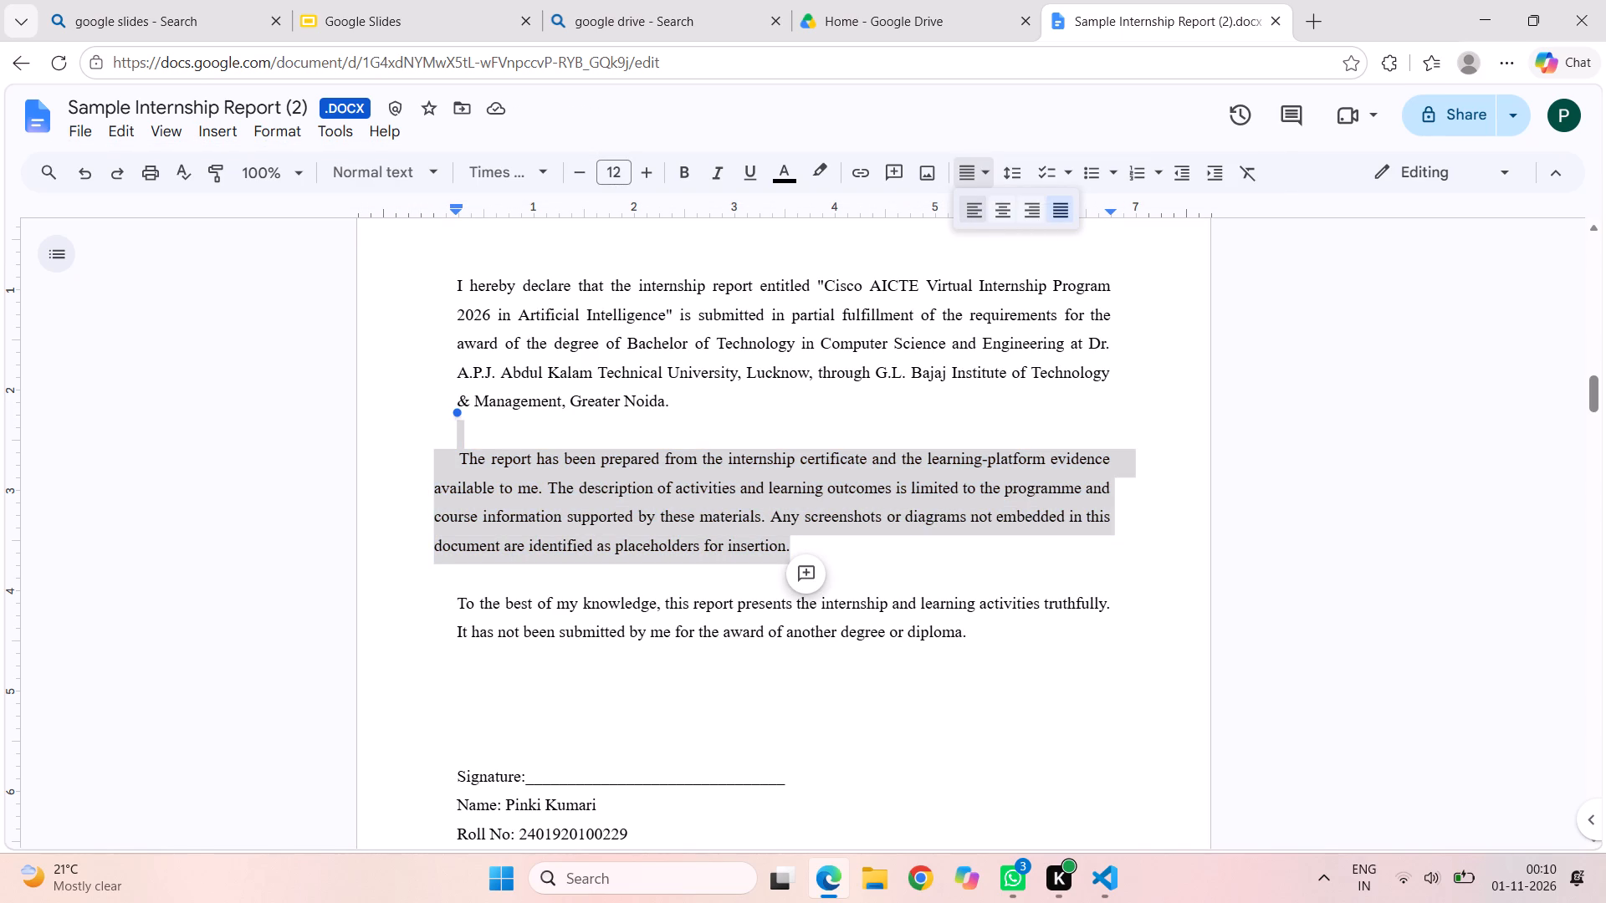
click(809, 434)
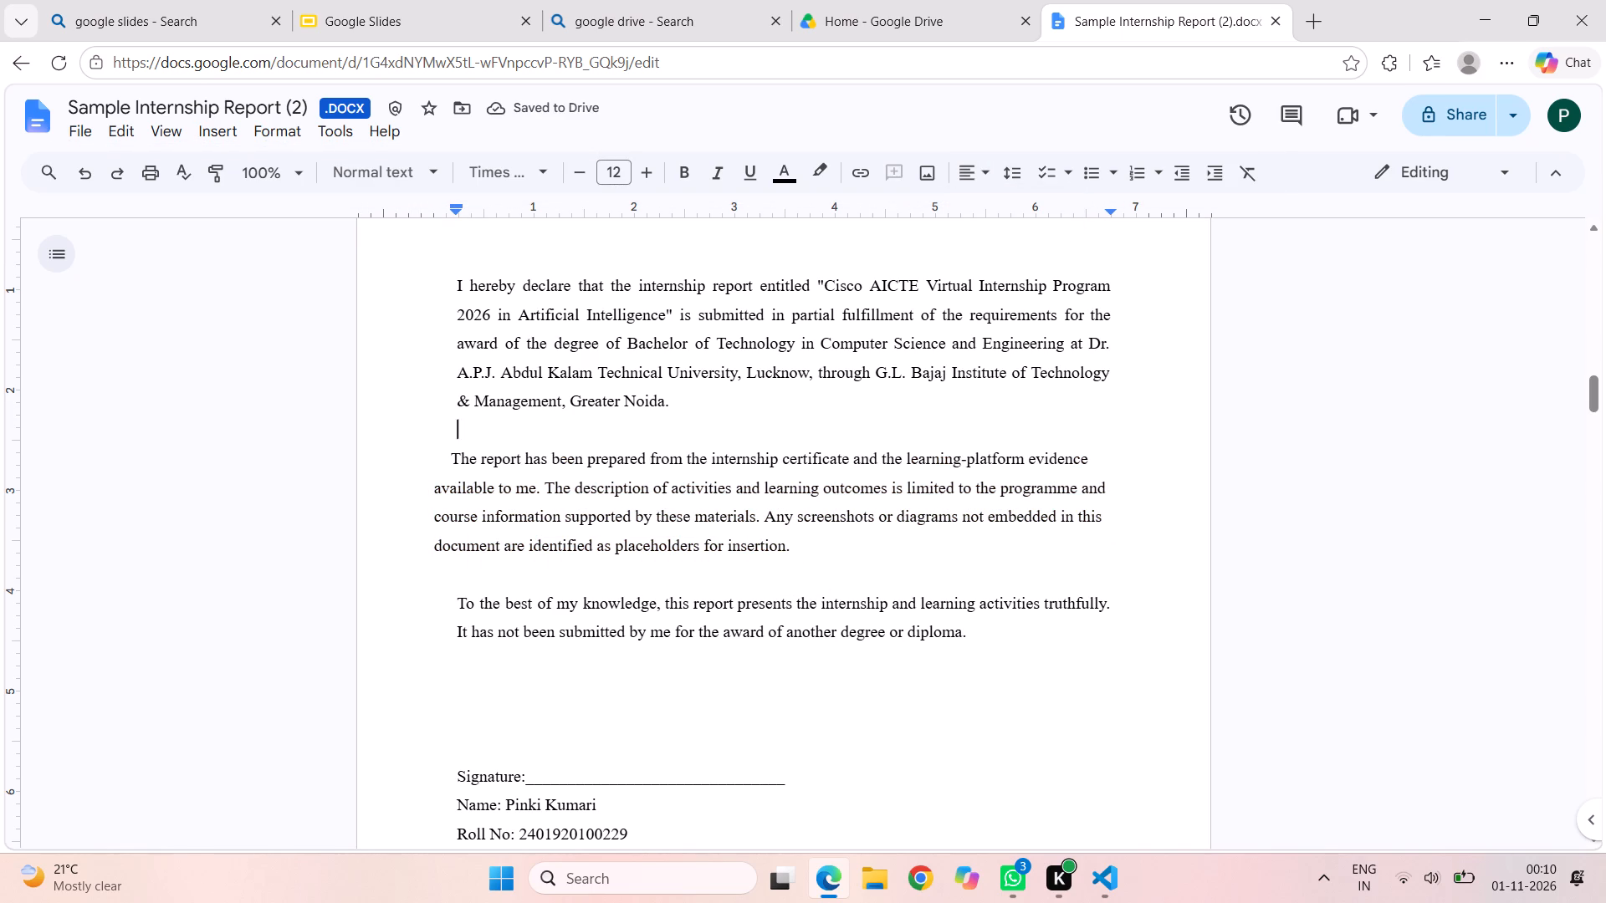
Try to indent the line starting with "available to me" by adding two spaces before it.
click(429, 488)
key(space)
key(space)
Left-align all the Declaration body text, from "I hereby declare" through "another degree or diploma.".
drag(981, 626, 447, 288)
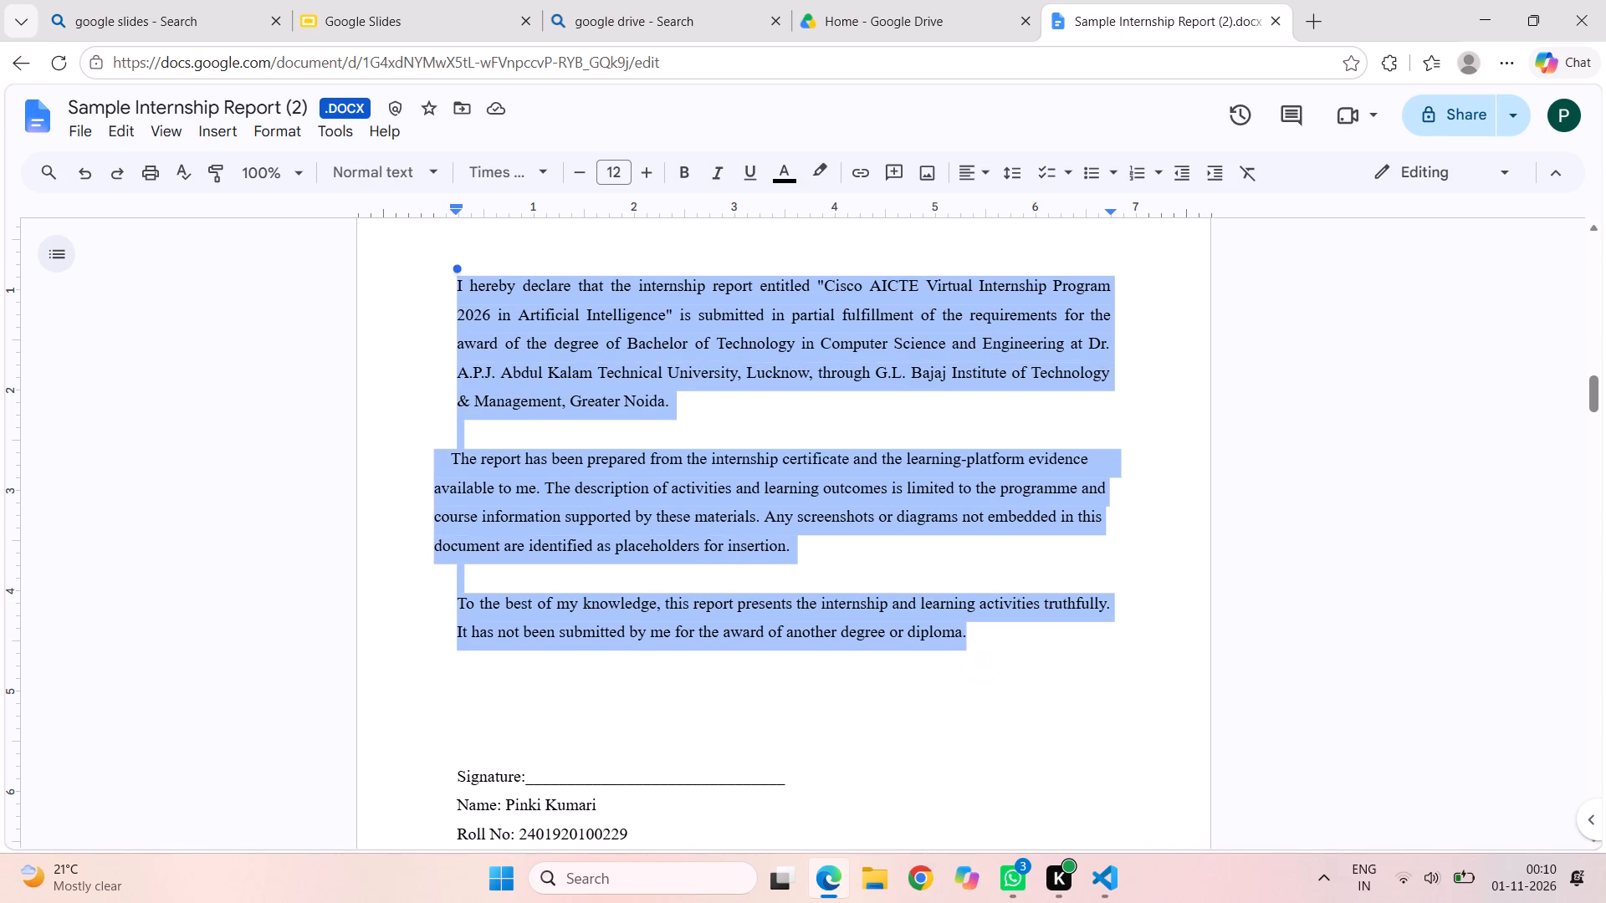
click(984, 176)
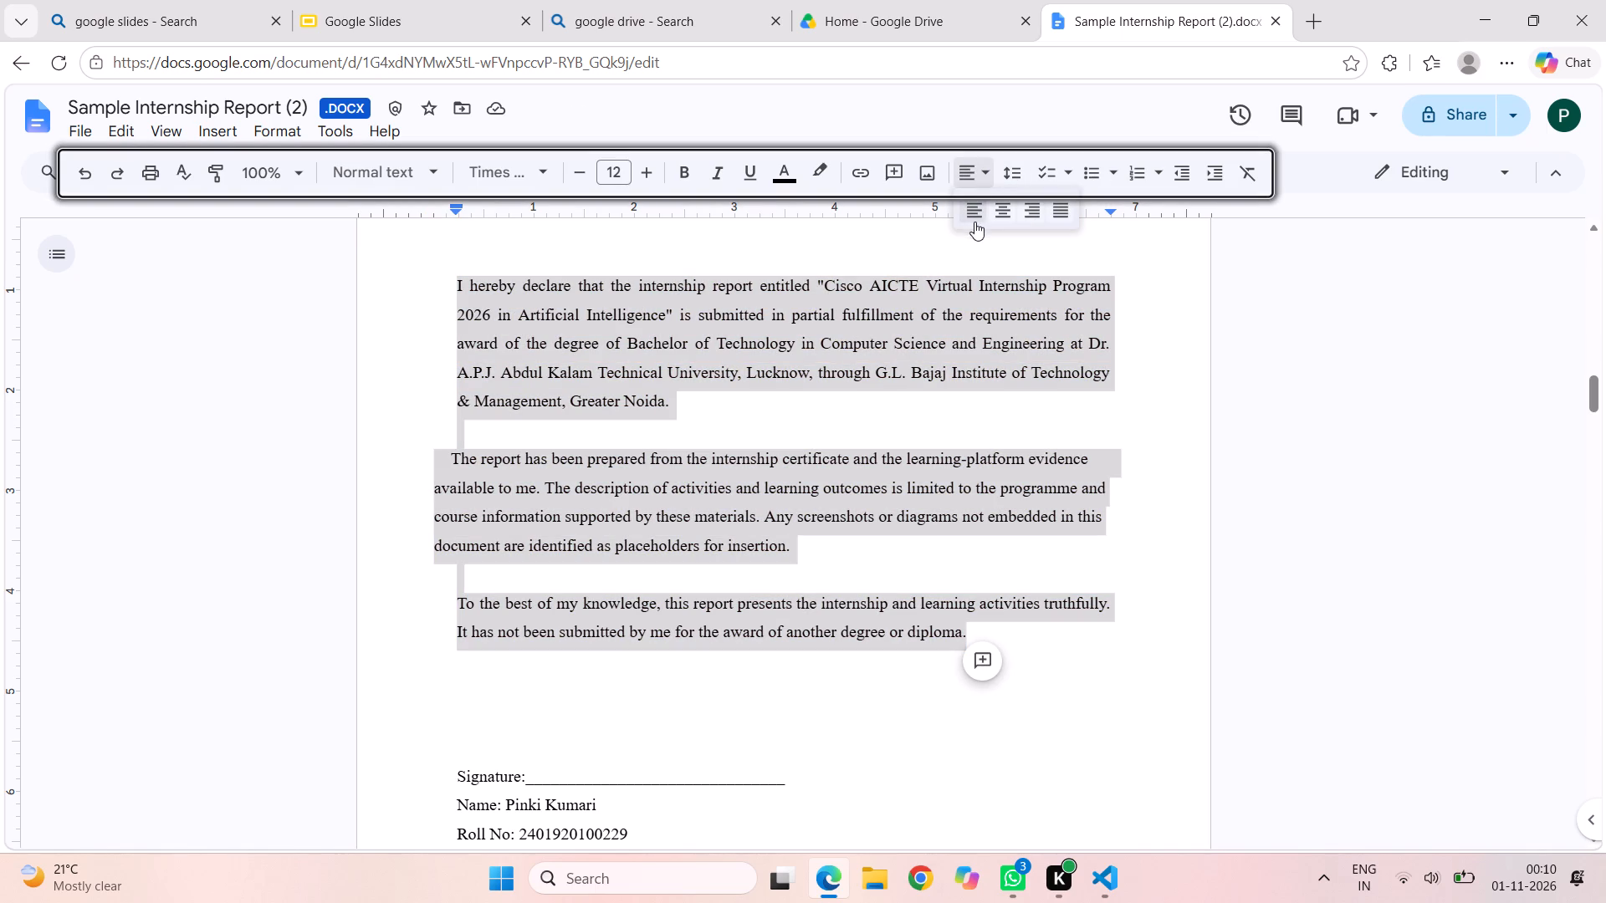
click(974, 222)
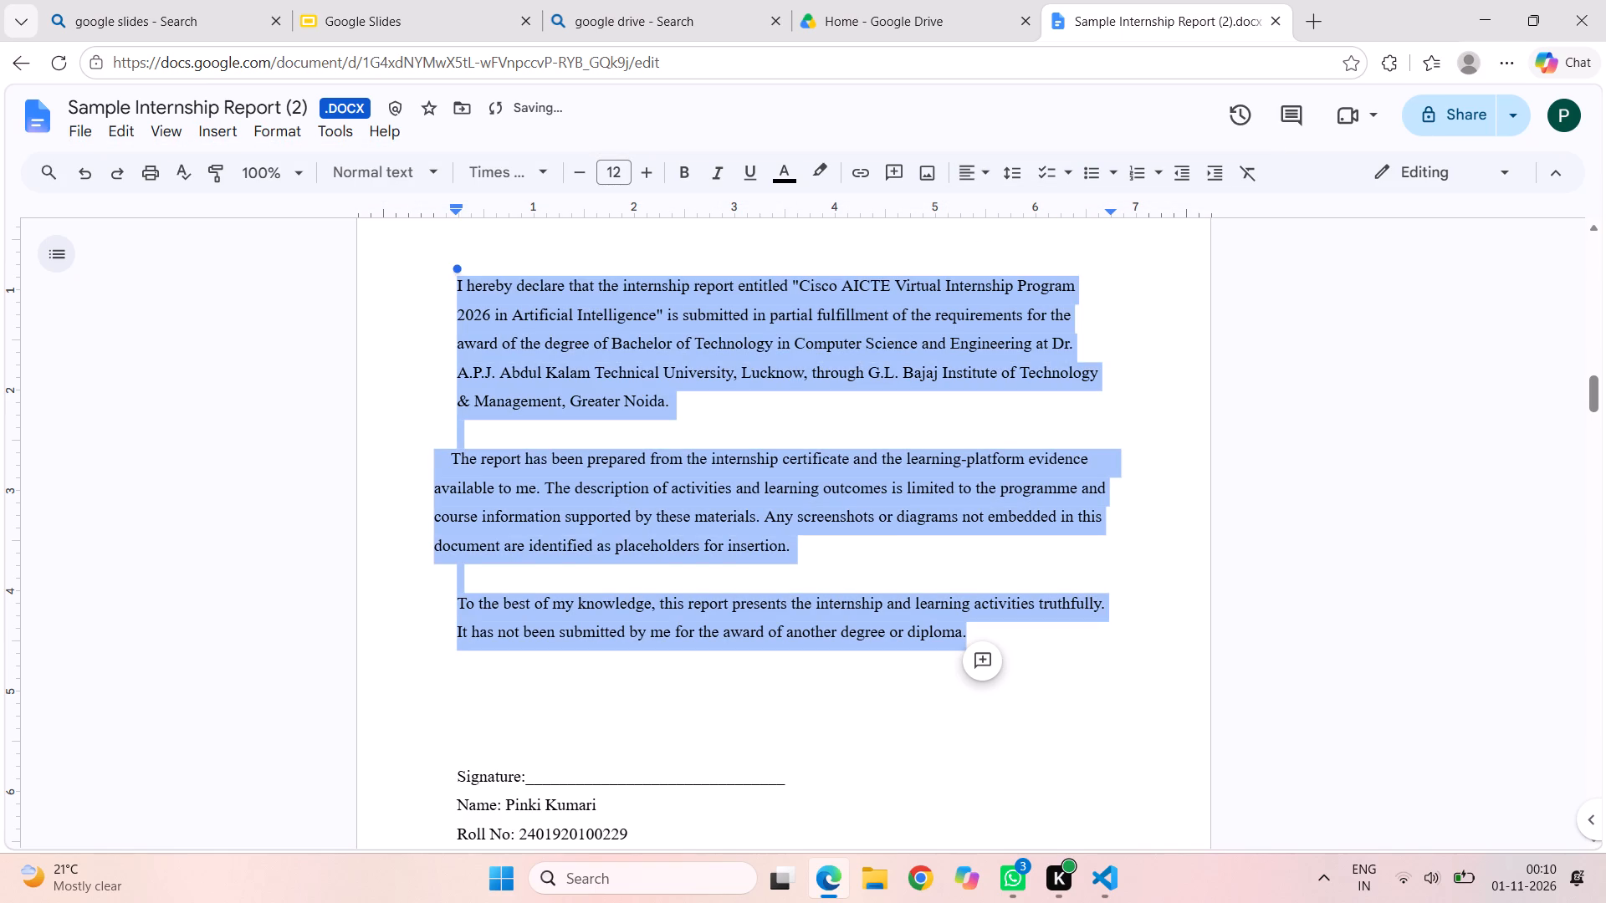
click(864, 446)
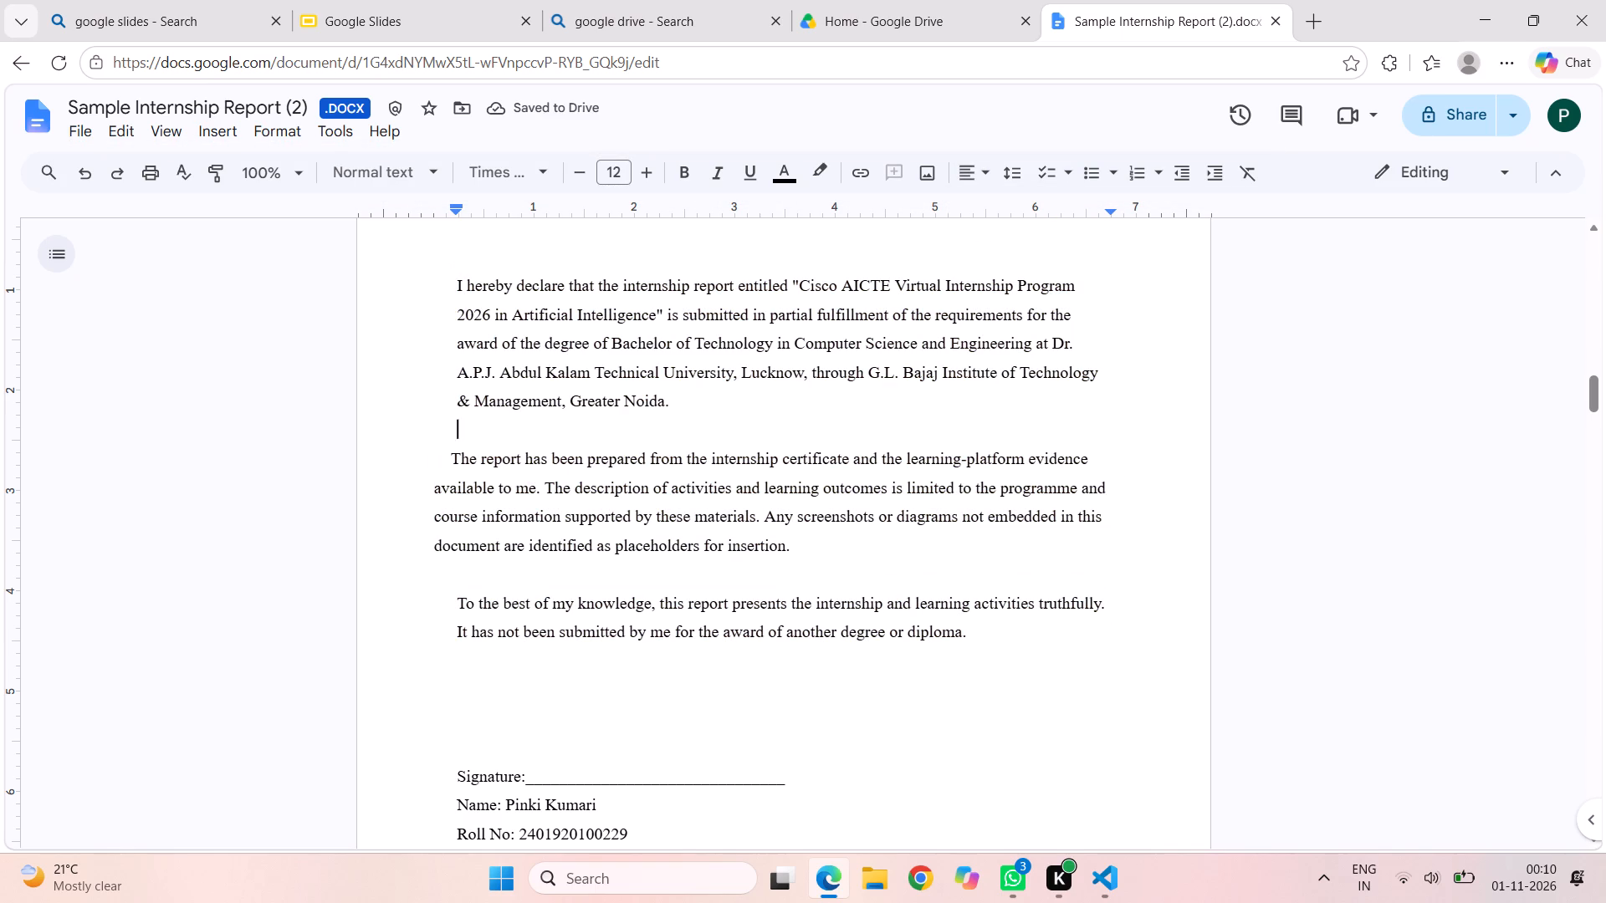
Remove one space before "available" and retype the space before "document" in the second Declaration paragraph.
click(439, 483)
key(Left)
key(BackSpace)
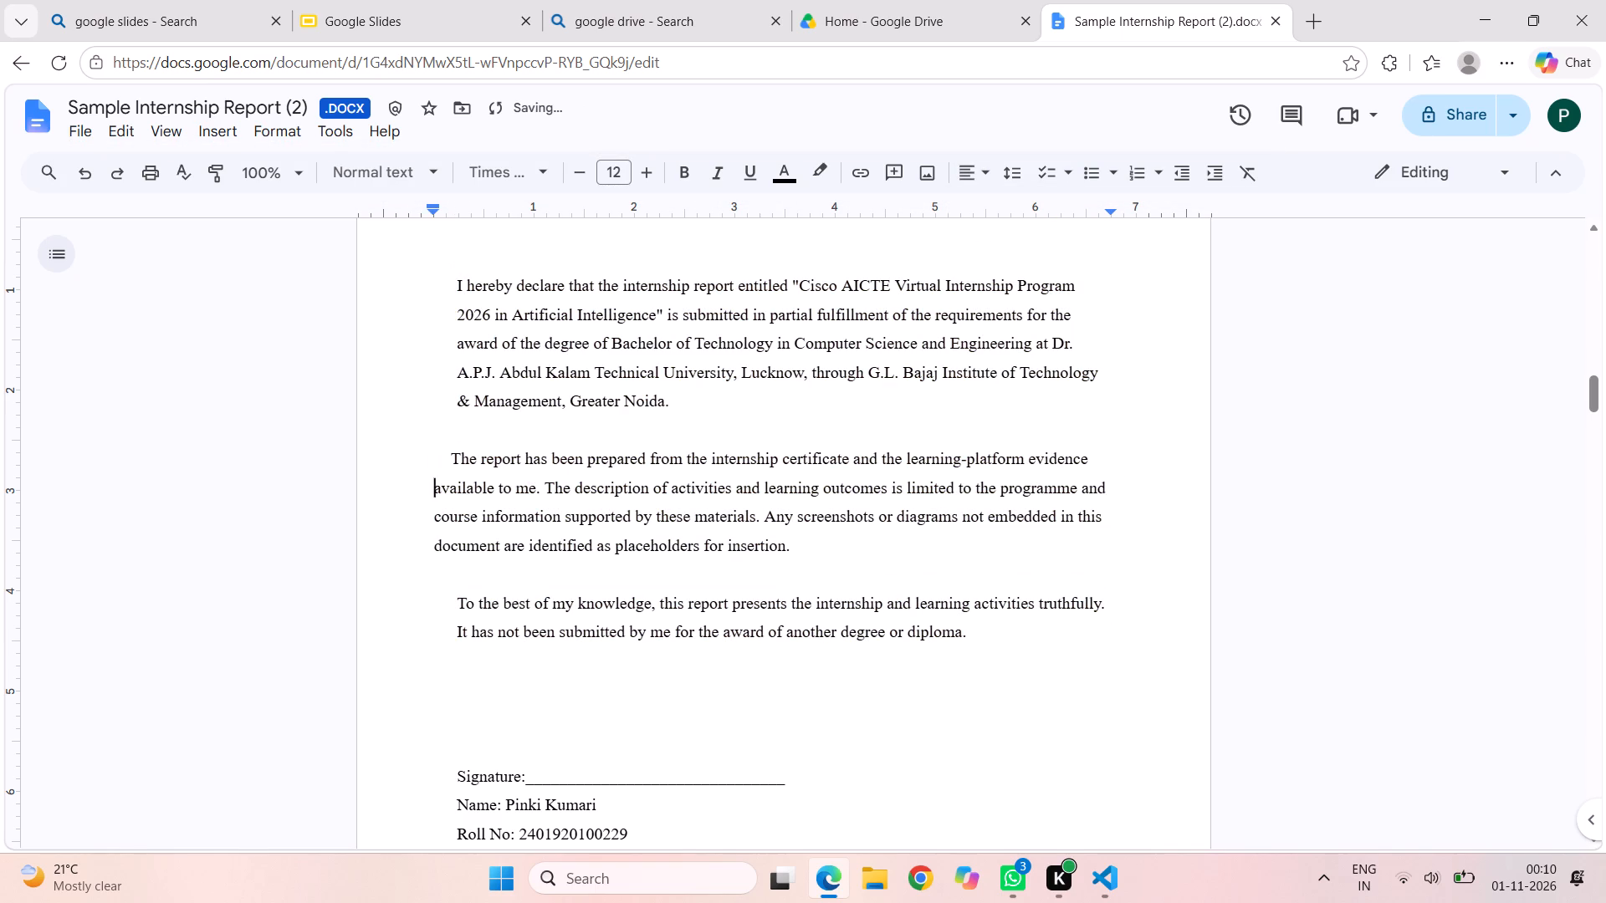
click(441, 539)
key(Left)
key(BackSpace)
key(space)
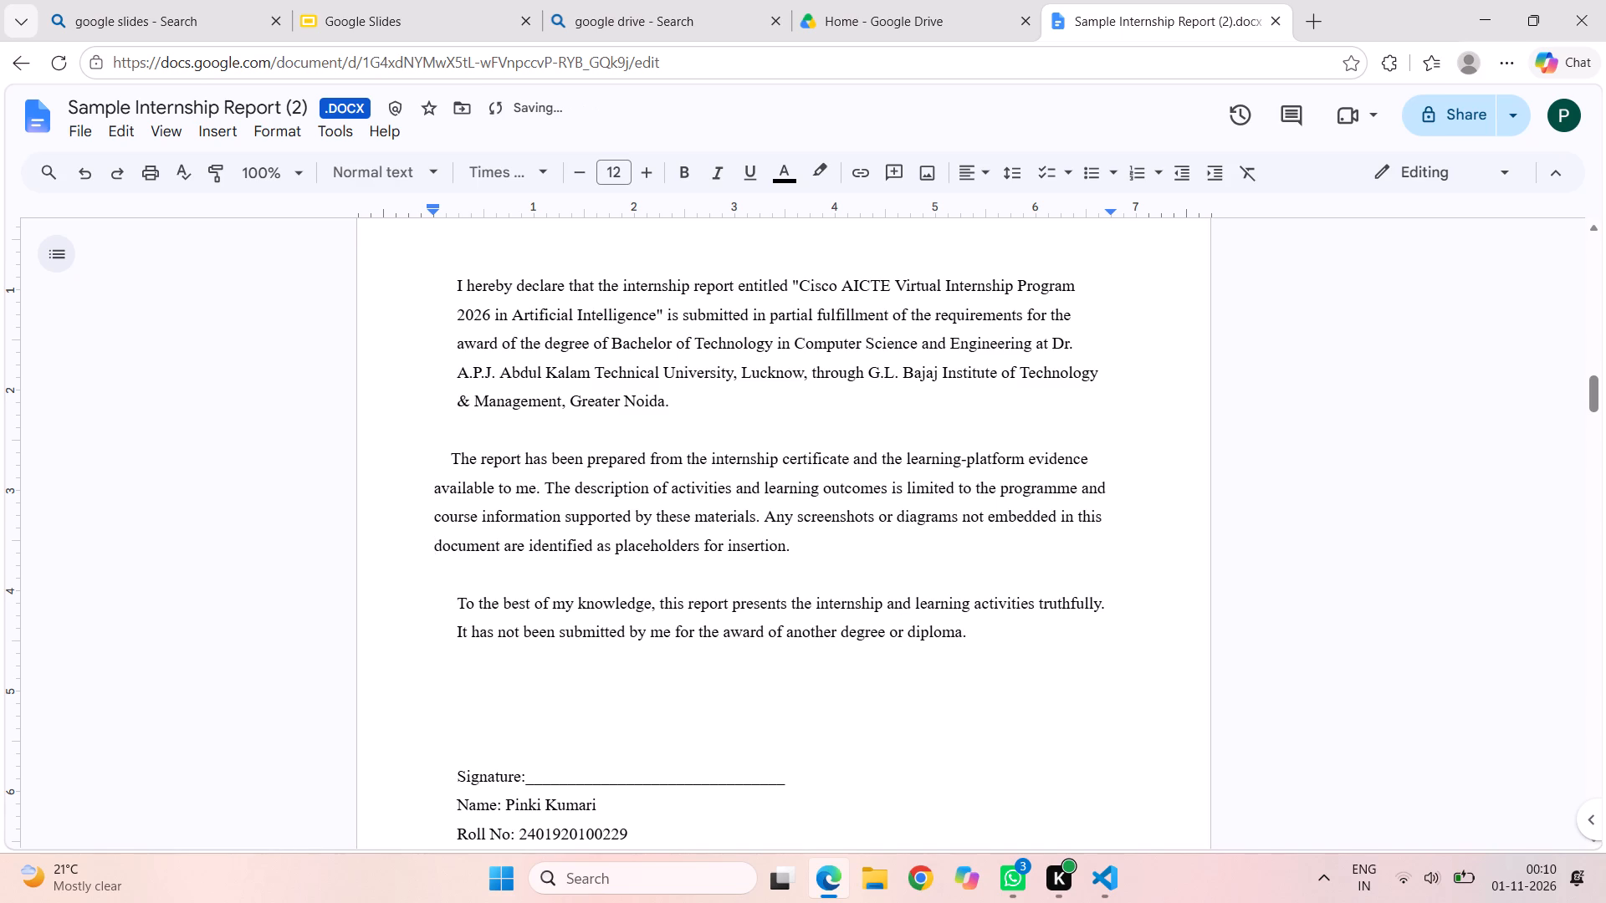
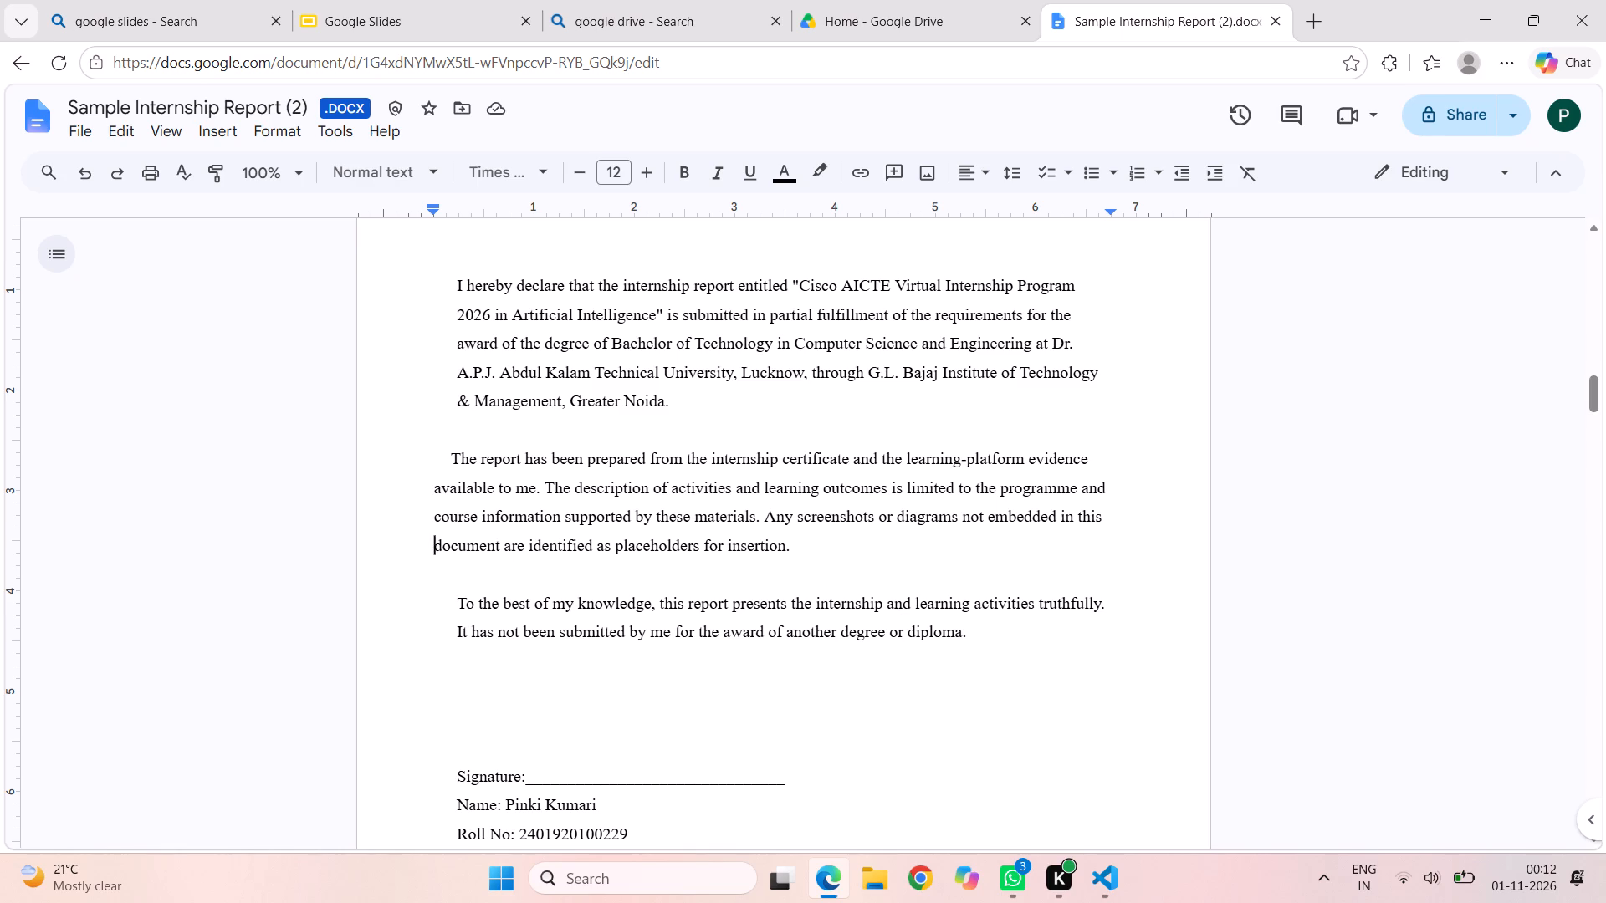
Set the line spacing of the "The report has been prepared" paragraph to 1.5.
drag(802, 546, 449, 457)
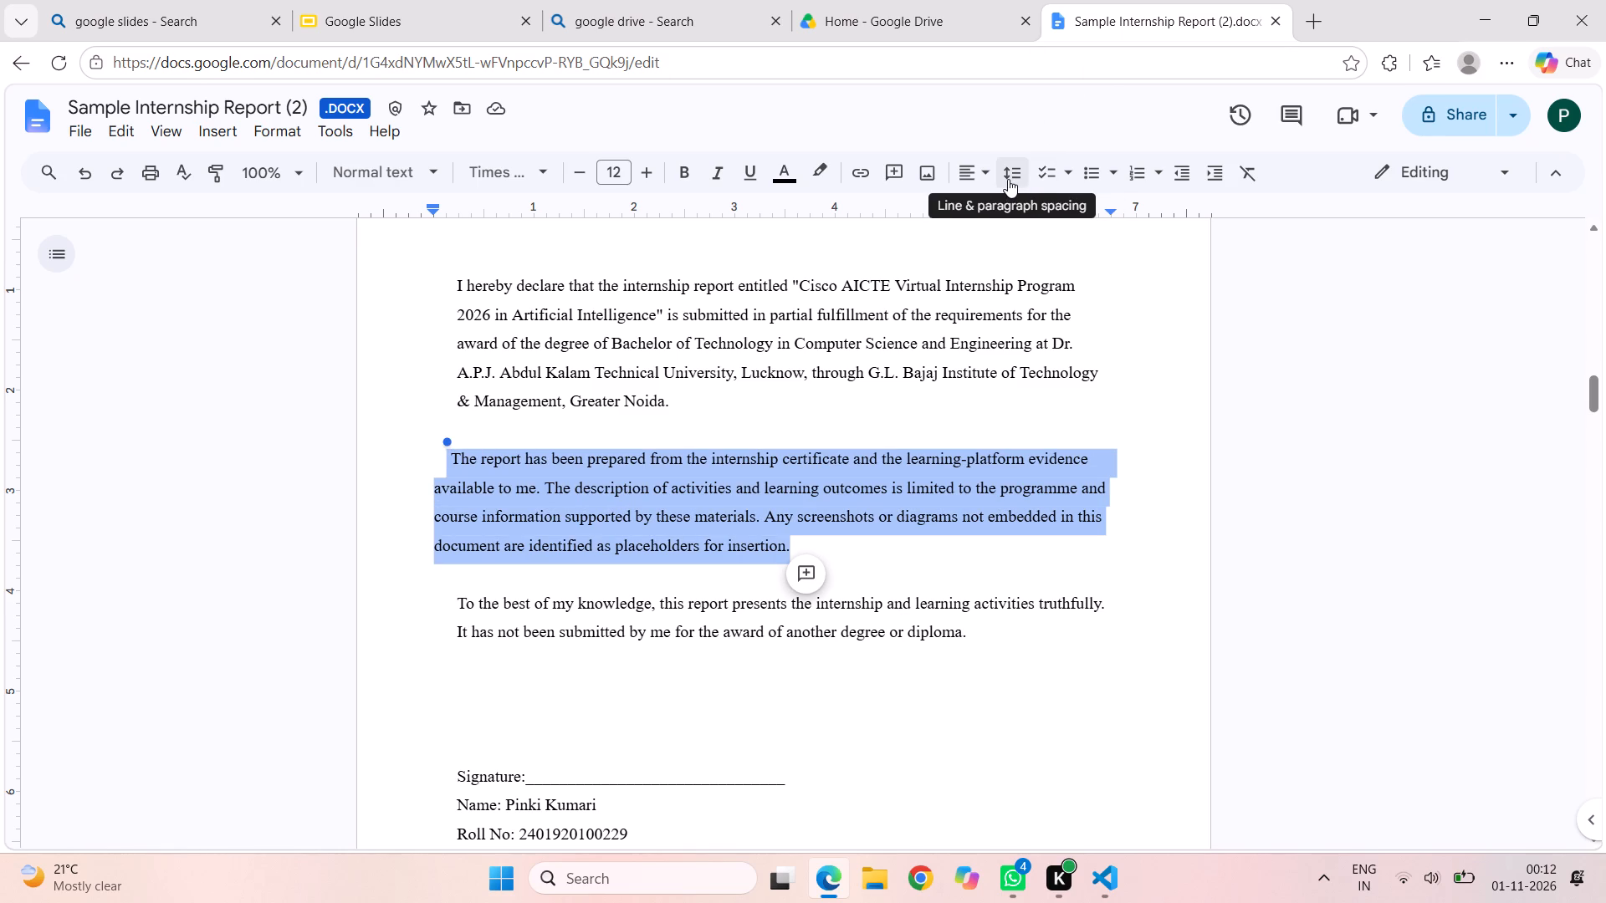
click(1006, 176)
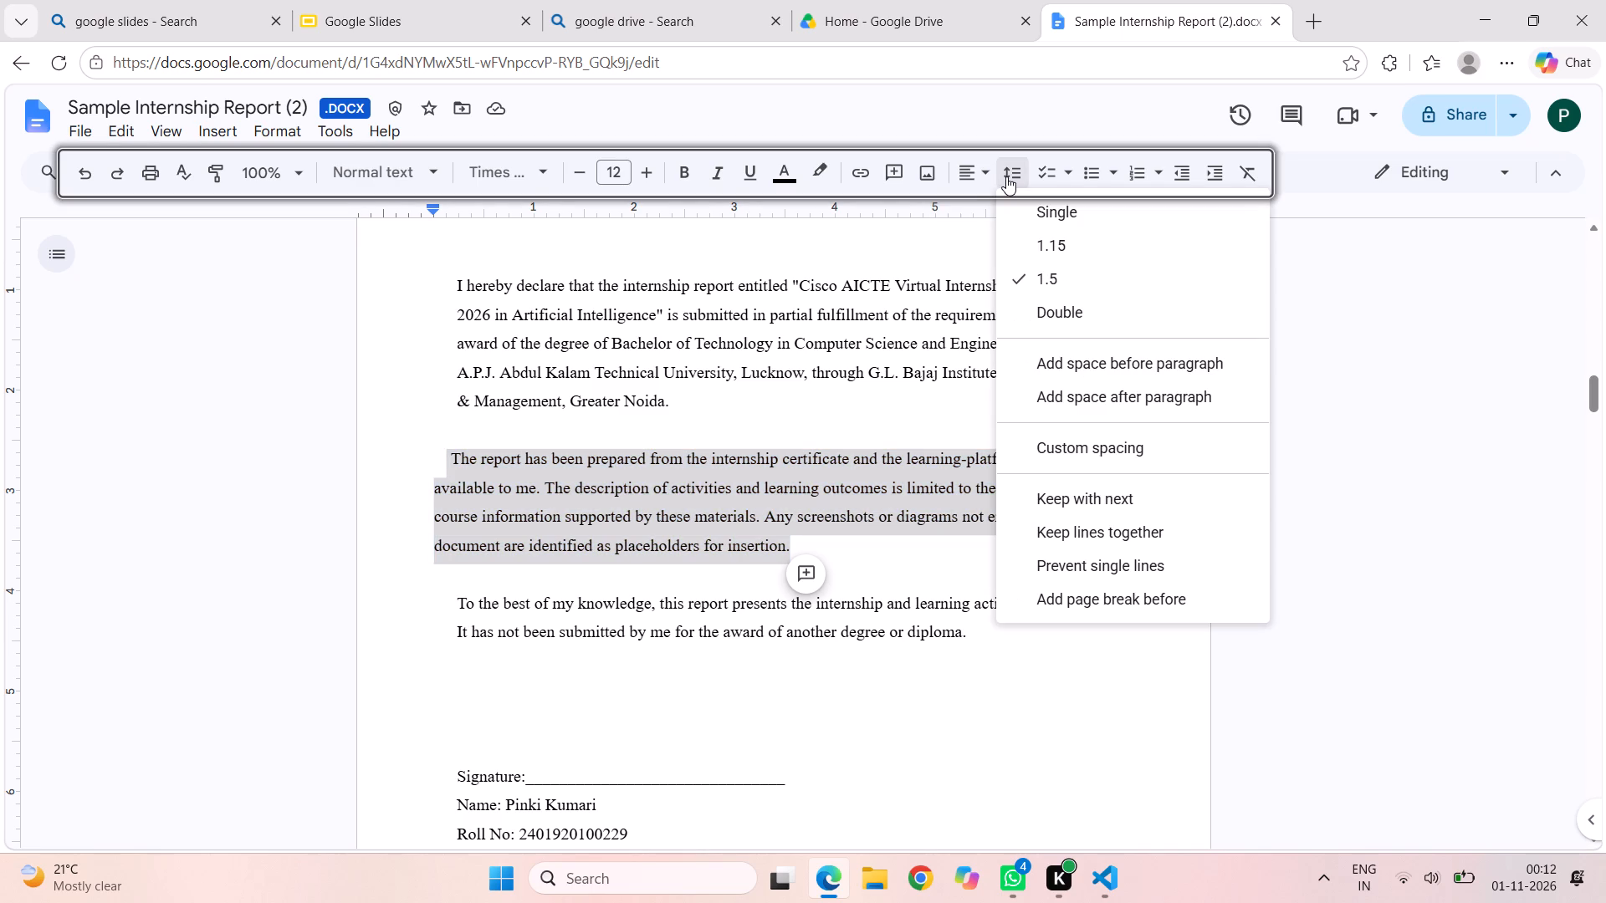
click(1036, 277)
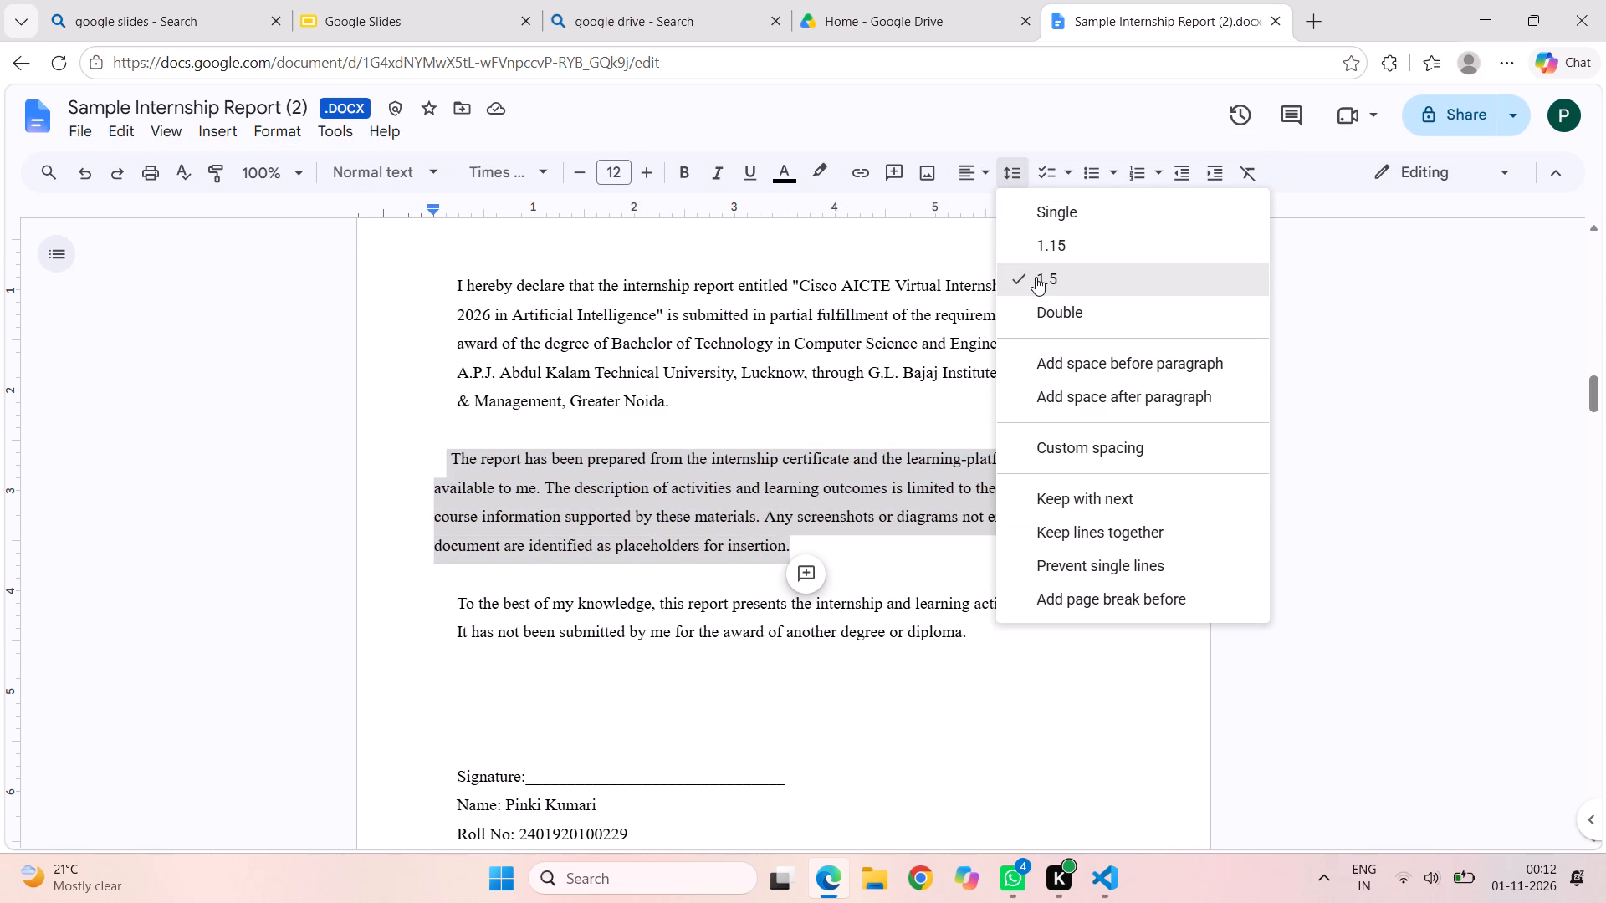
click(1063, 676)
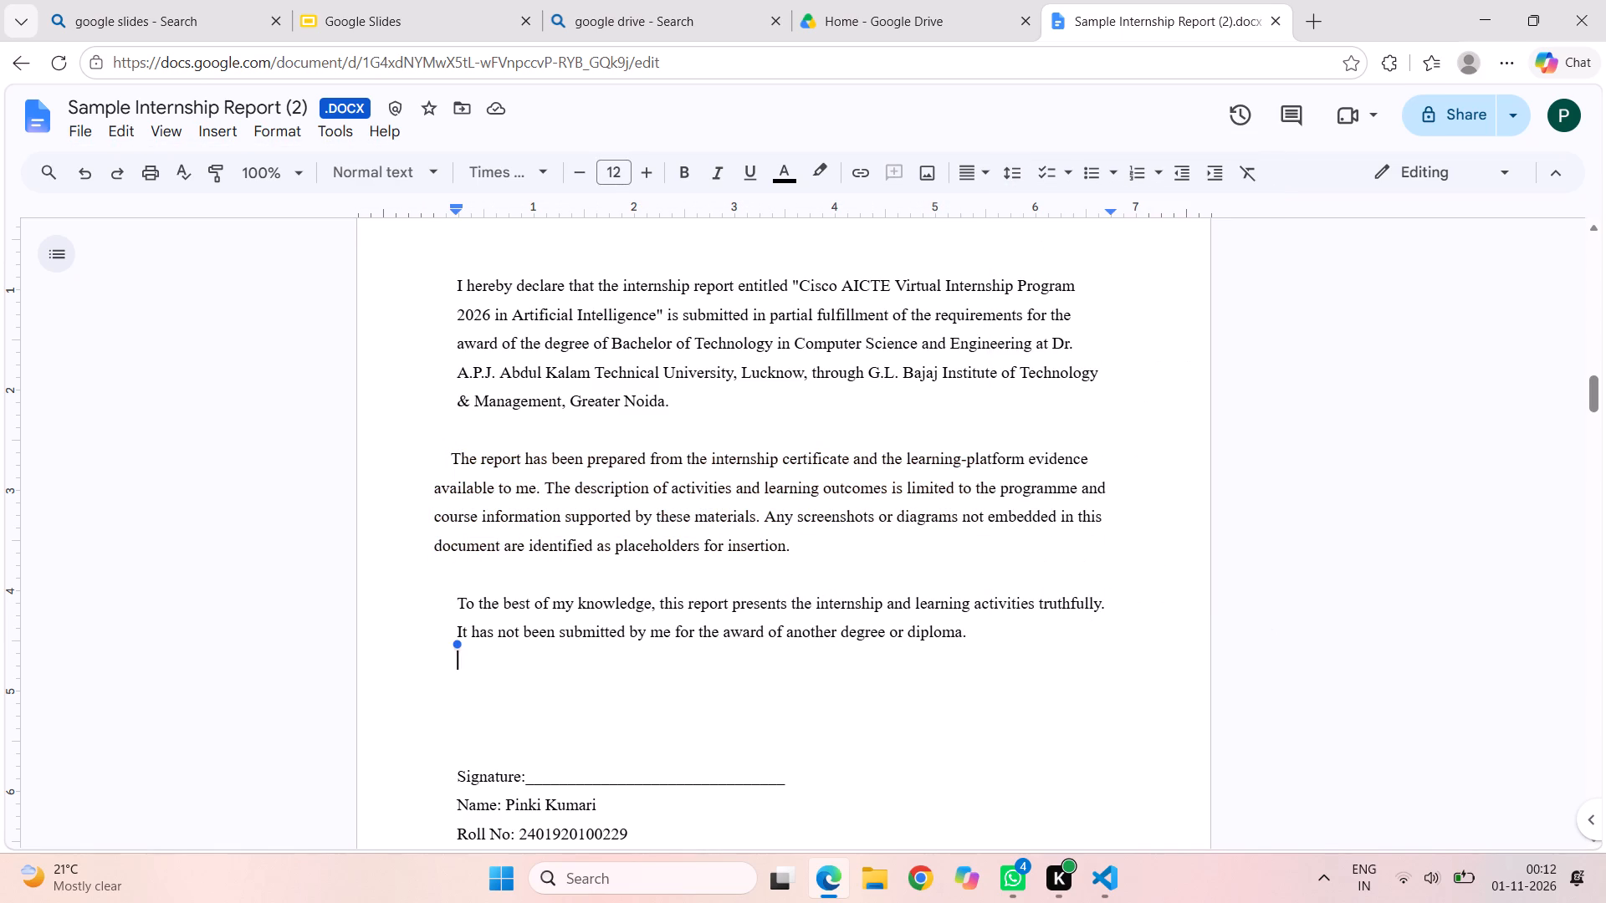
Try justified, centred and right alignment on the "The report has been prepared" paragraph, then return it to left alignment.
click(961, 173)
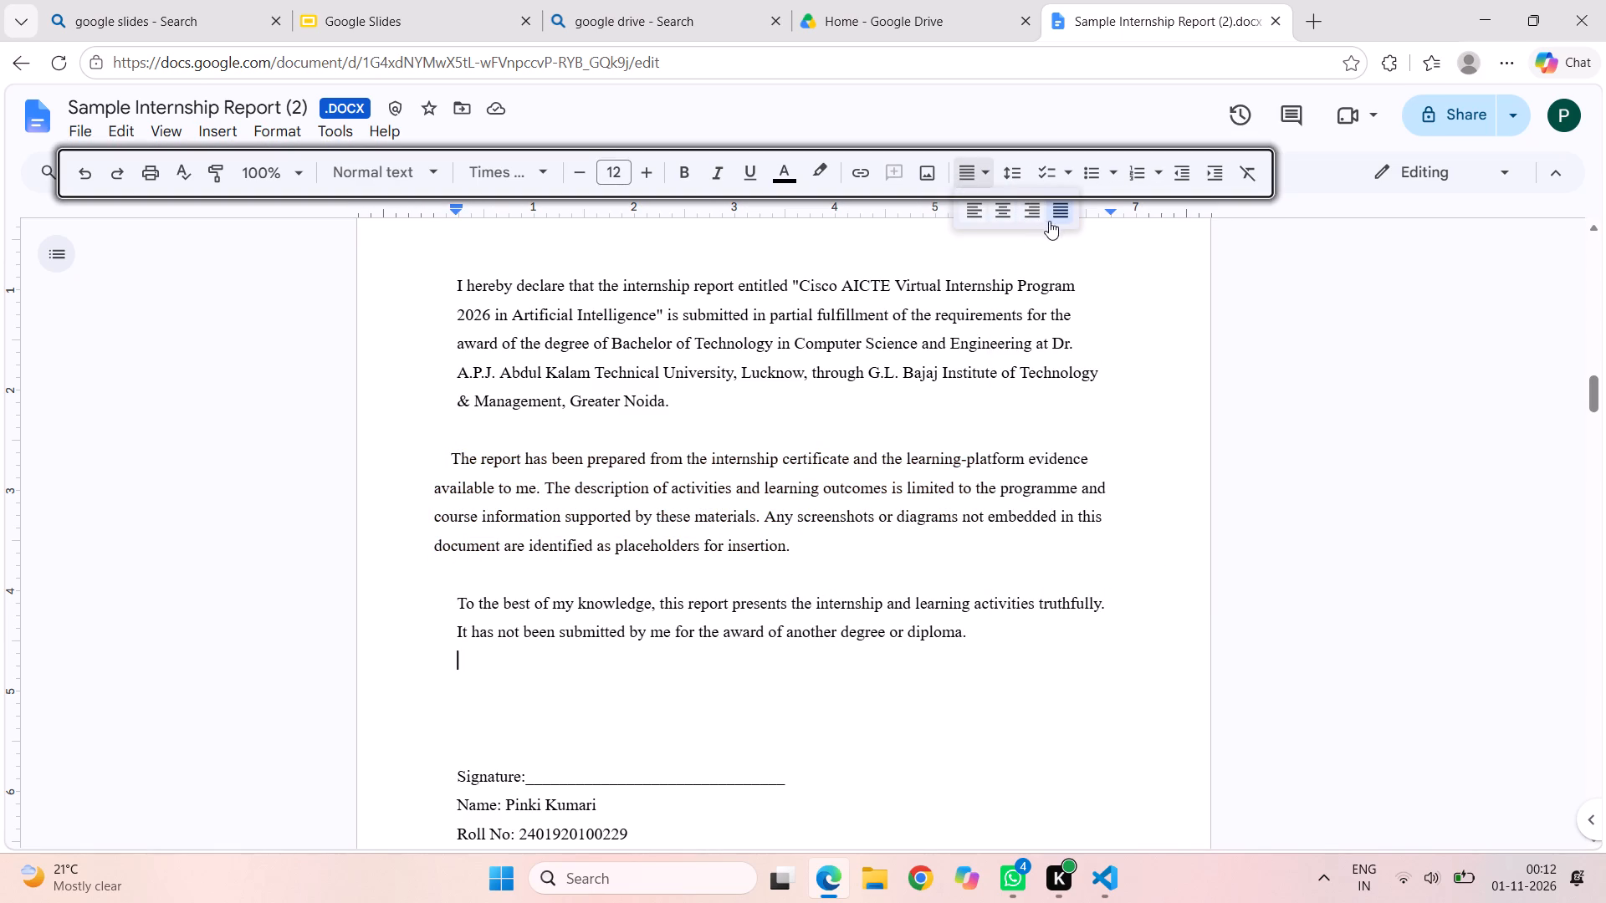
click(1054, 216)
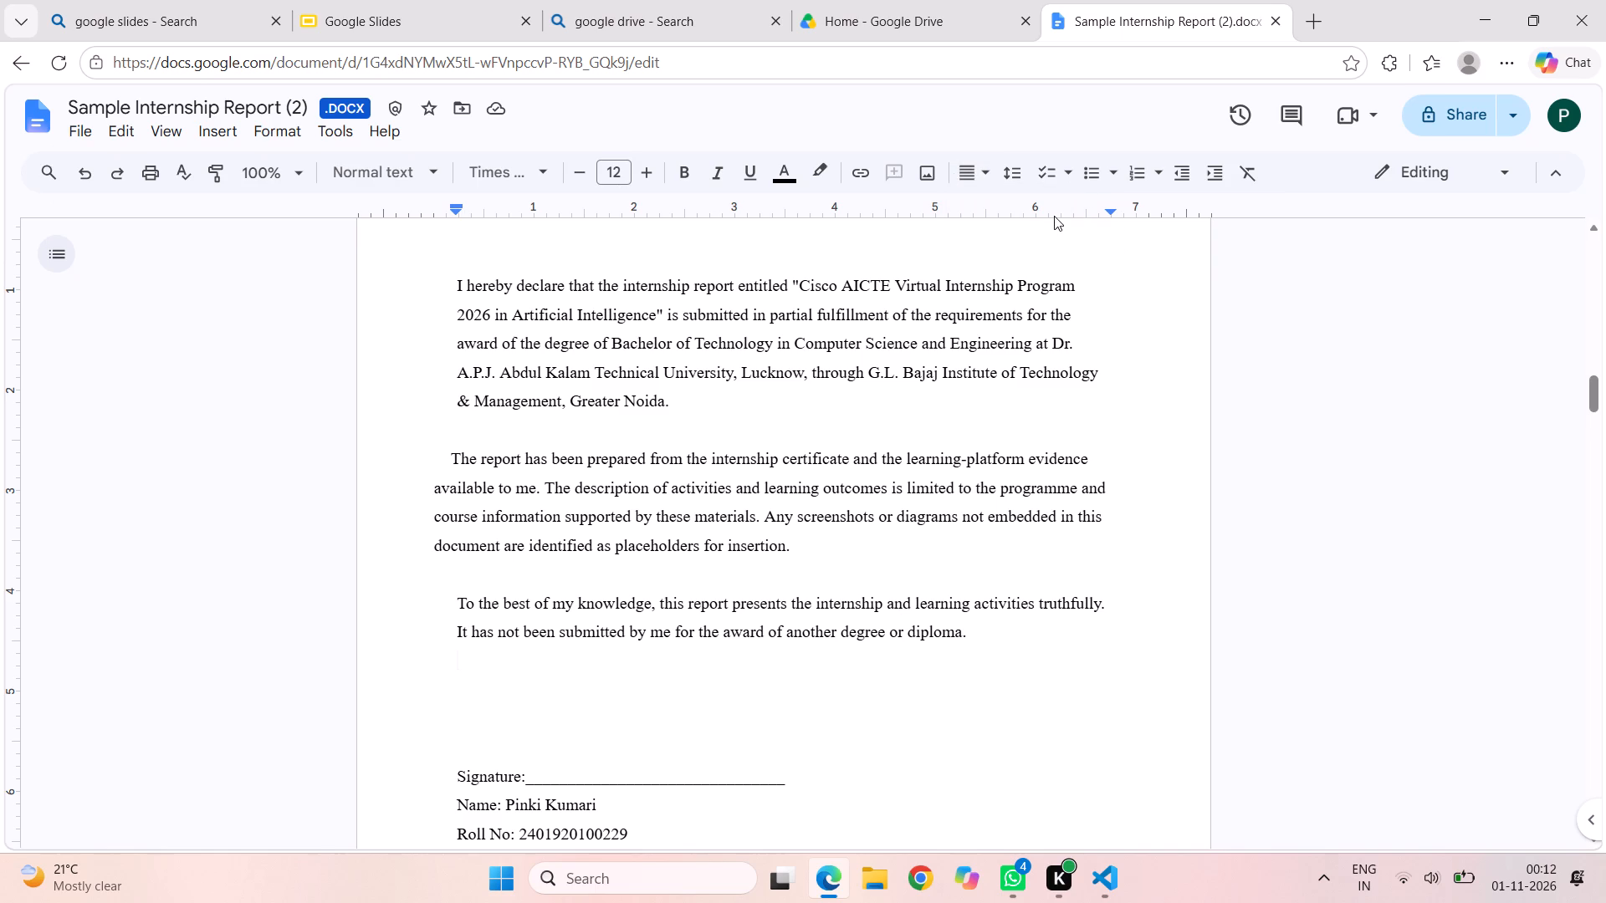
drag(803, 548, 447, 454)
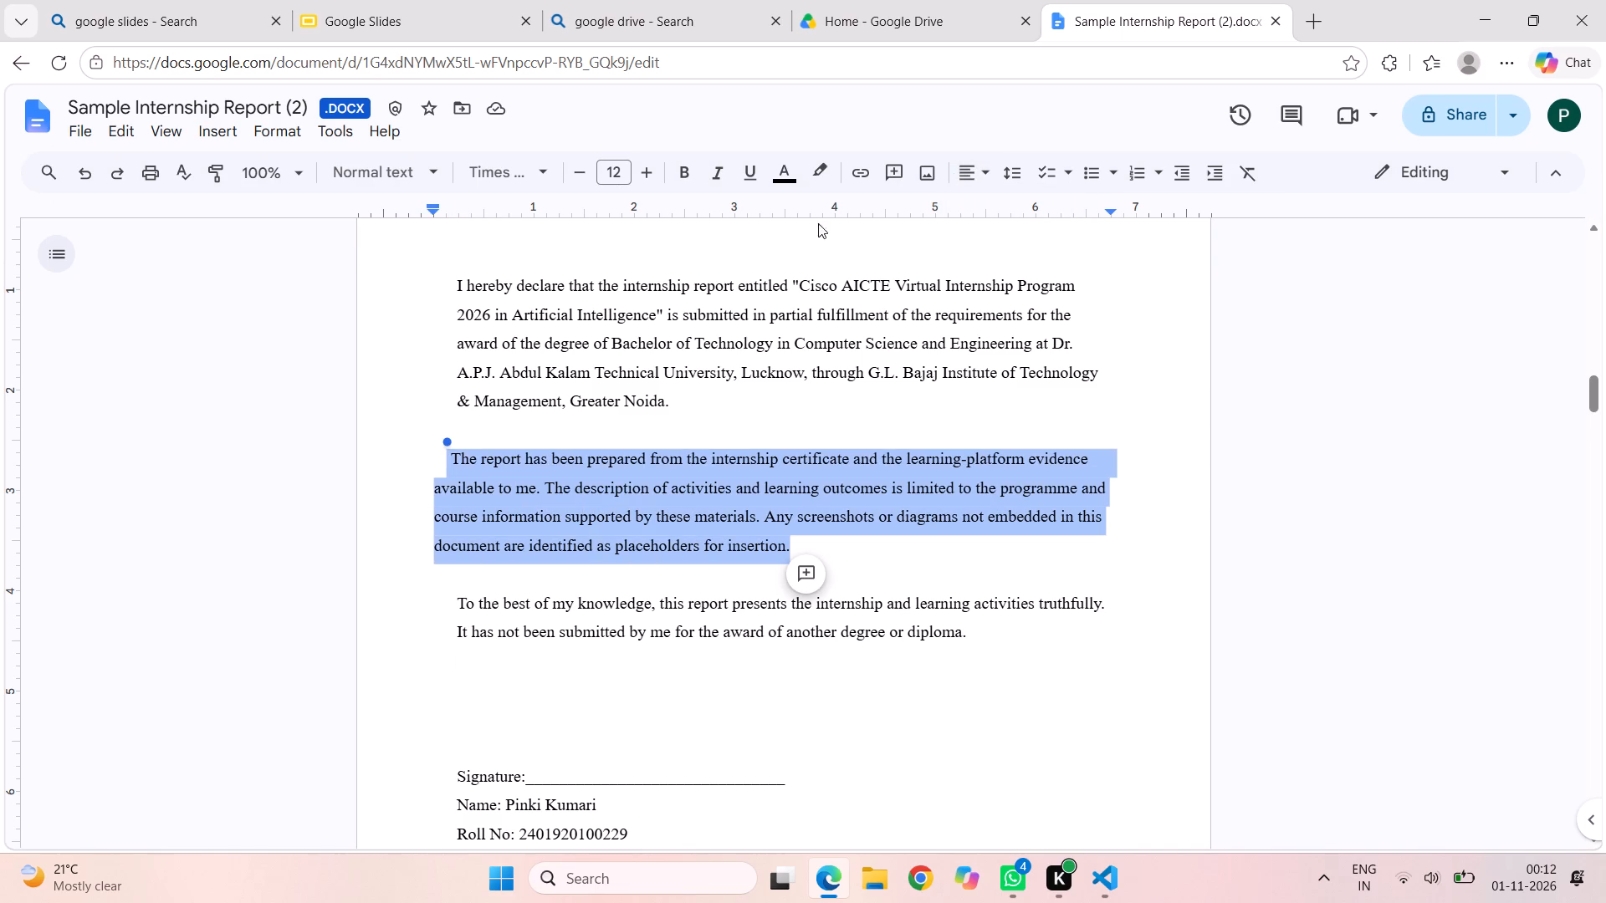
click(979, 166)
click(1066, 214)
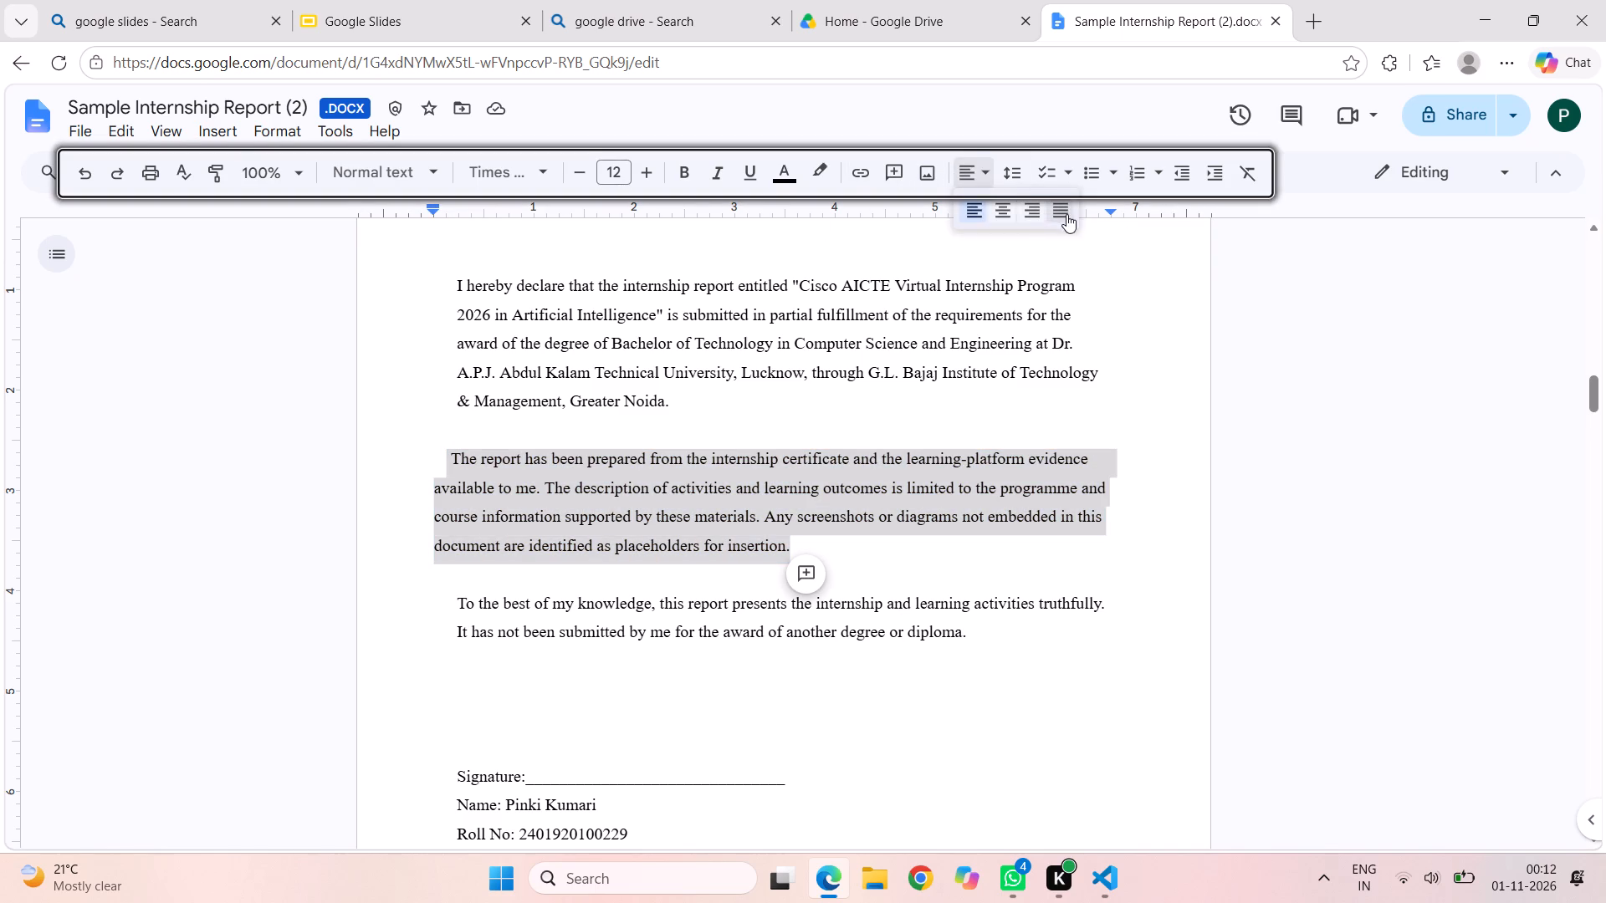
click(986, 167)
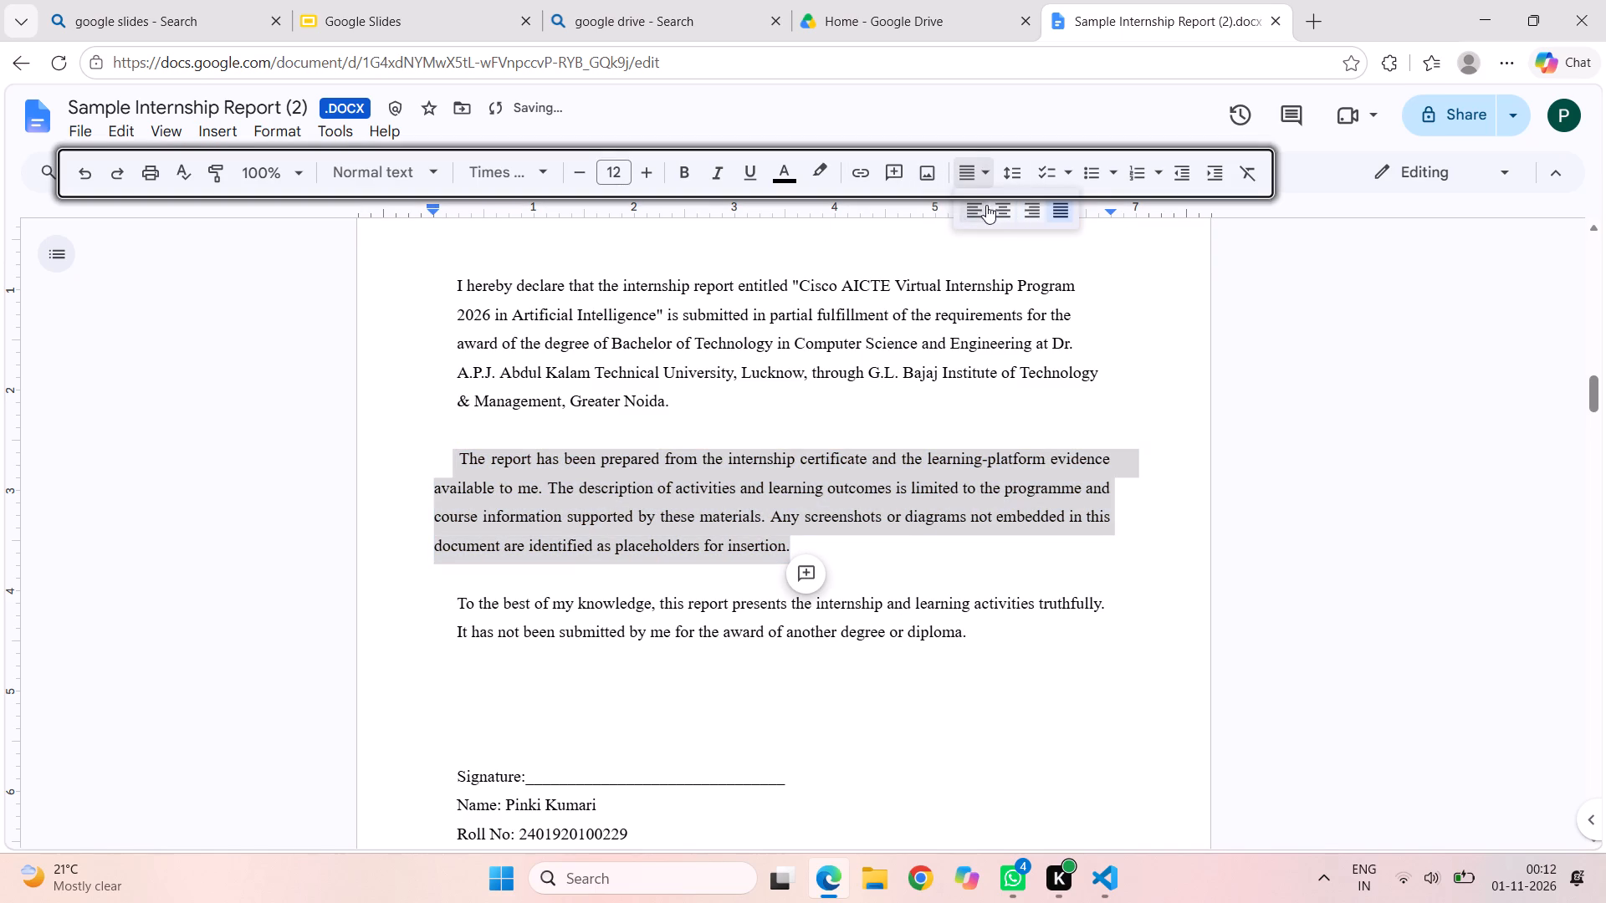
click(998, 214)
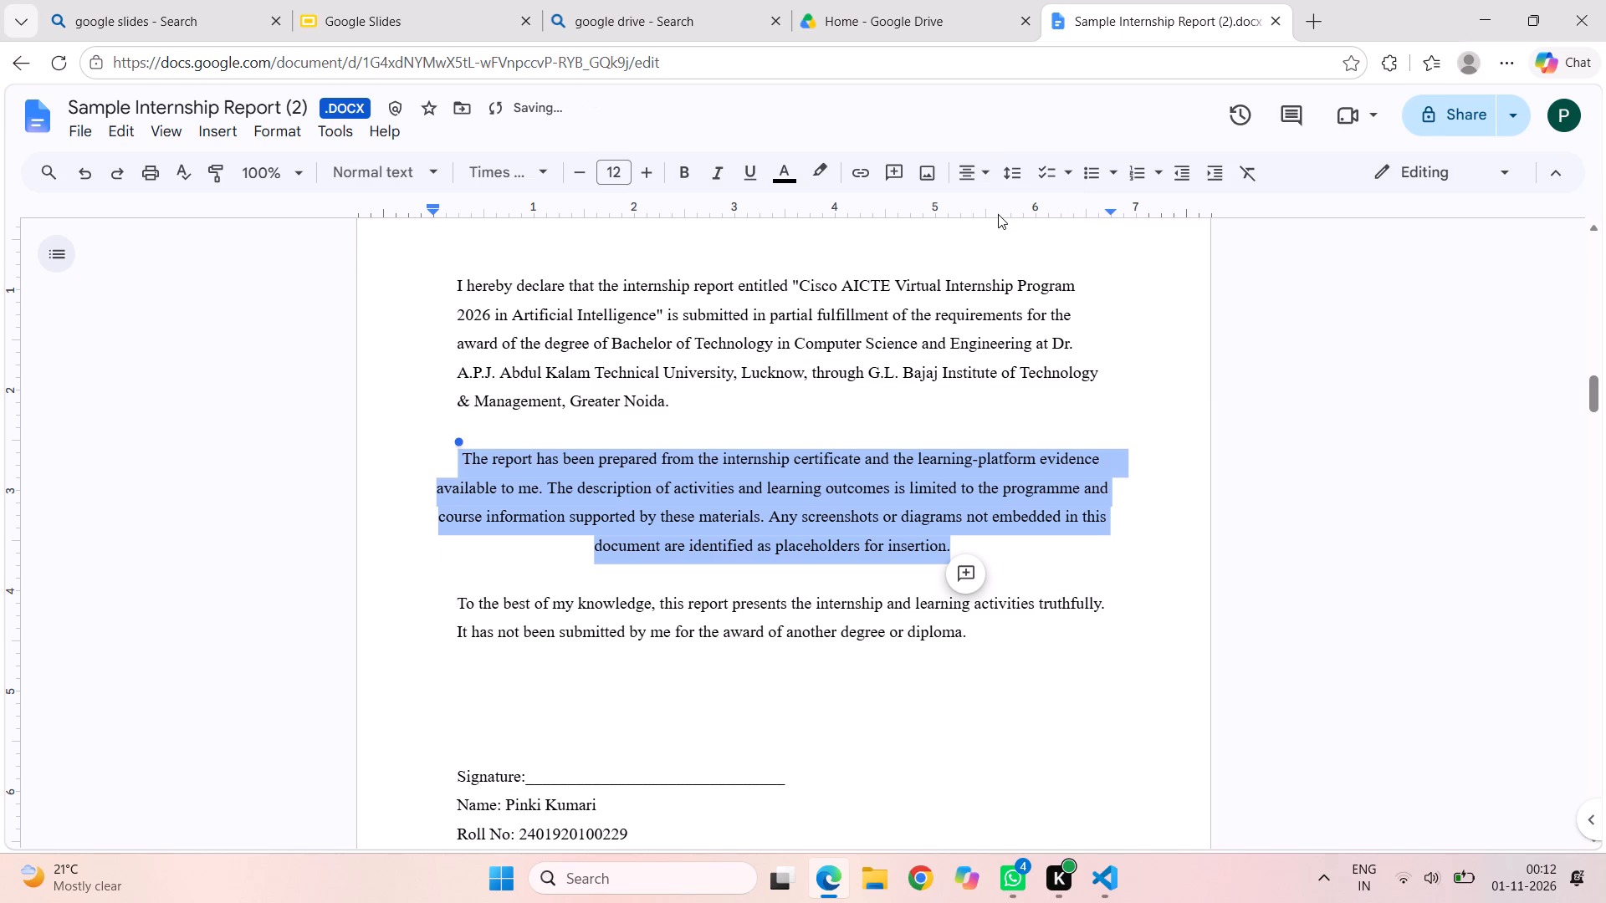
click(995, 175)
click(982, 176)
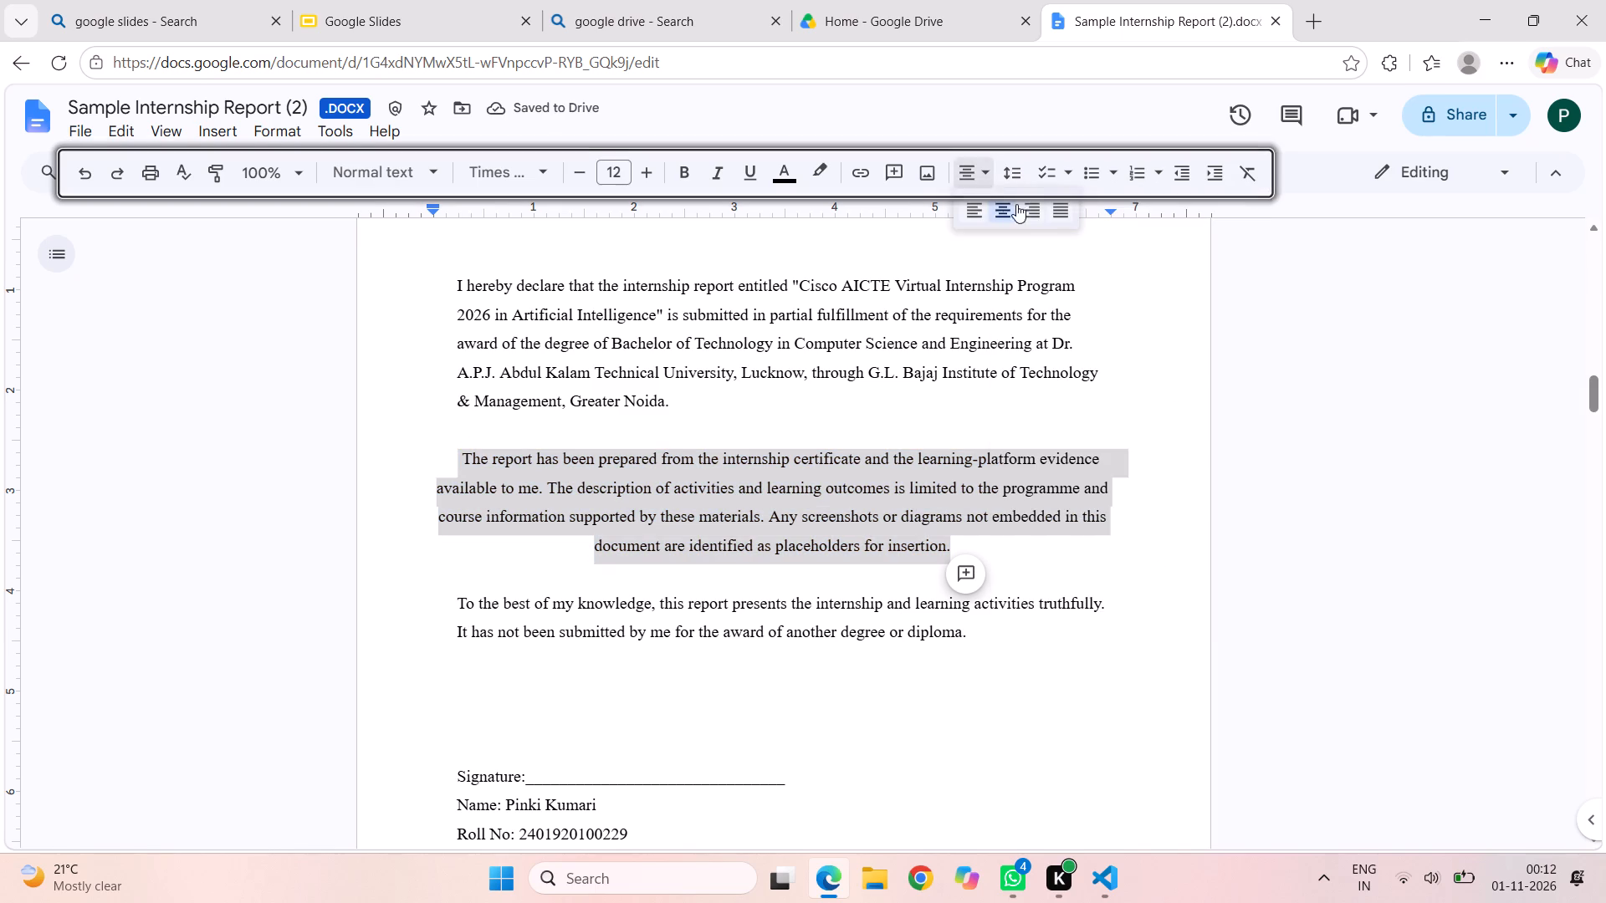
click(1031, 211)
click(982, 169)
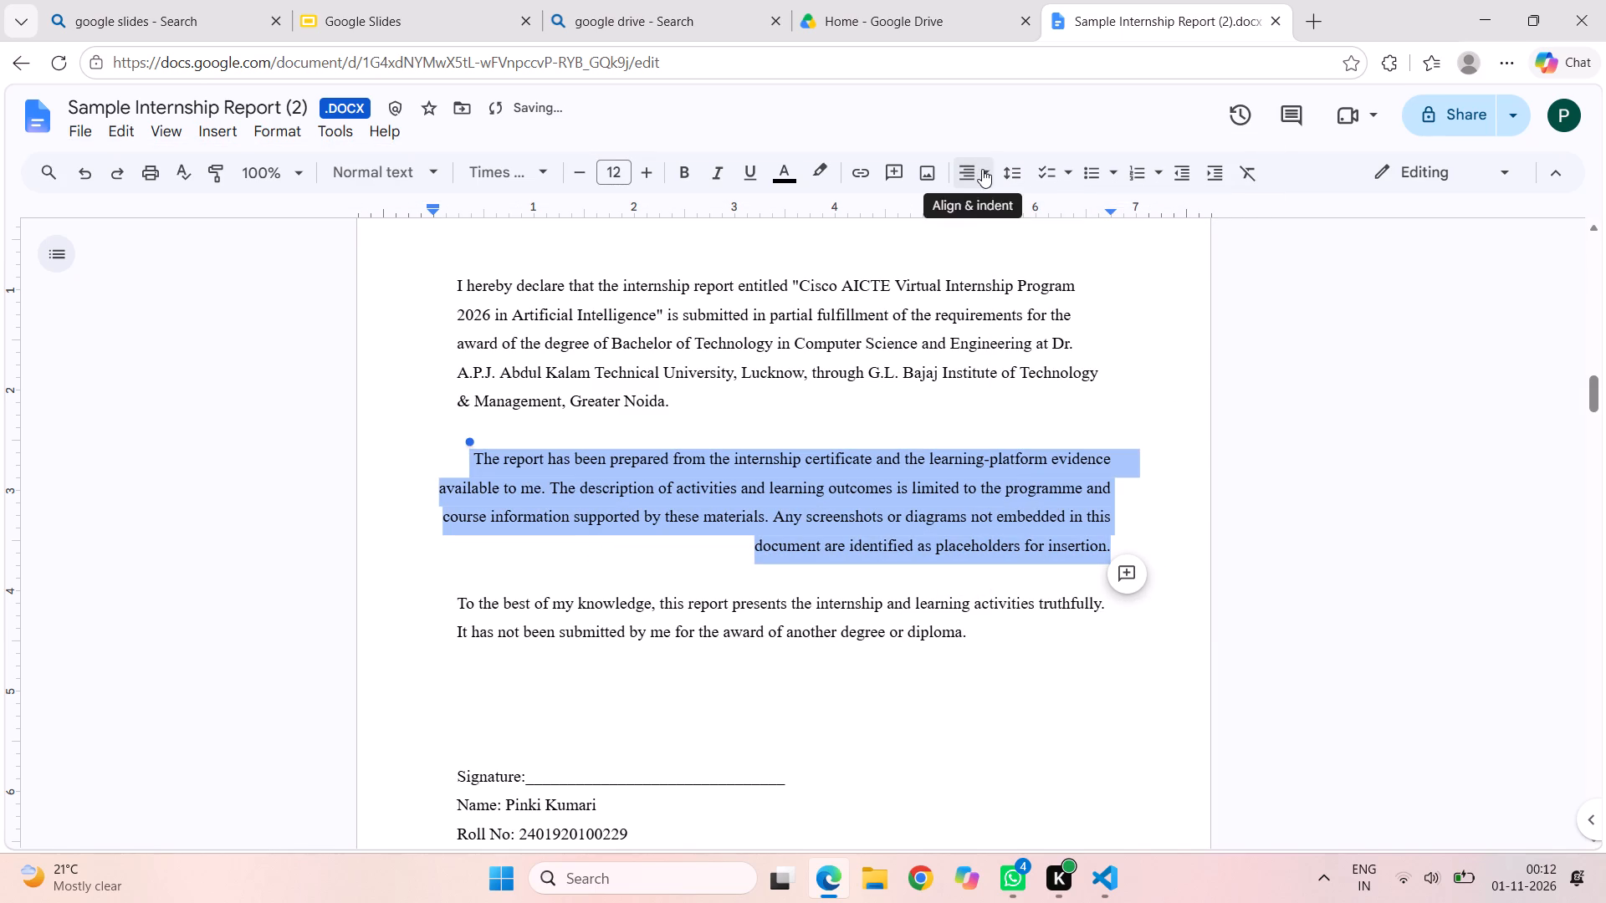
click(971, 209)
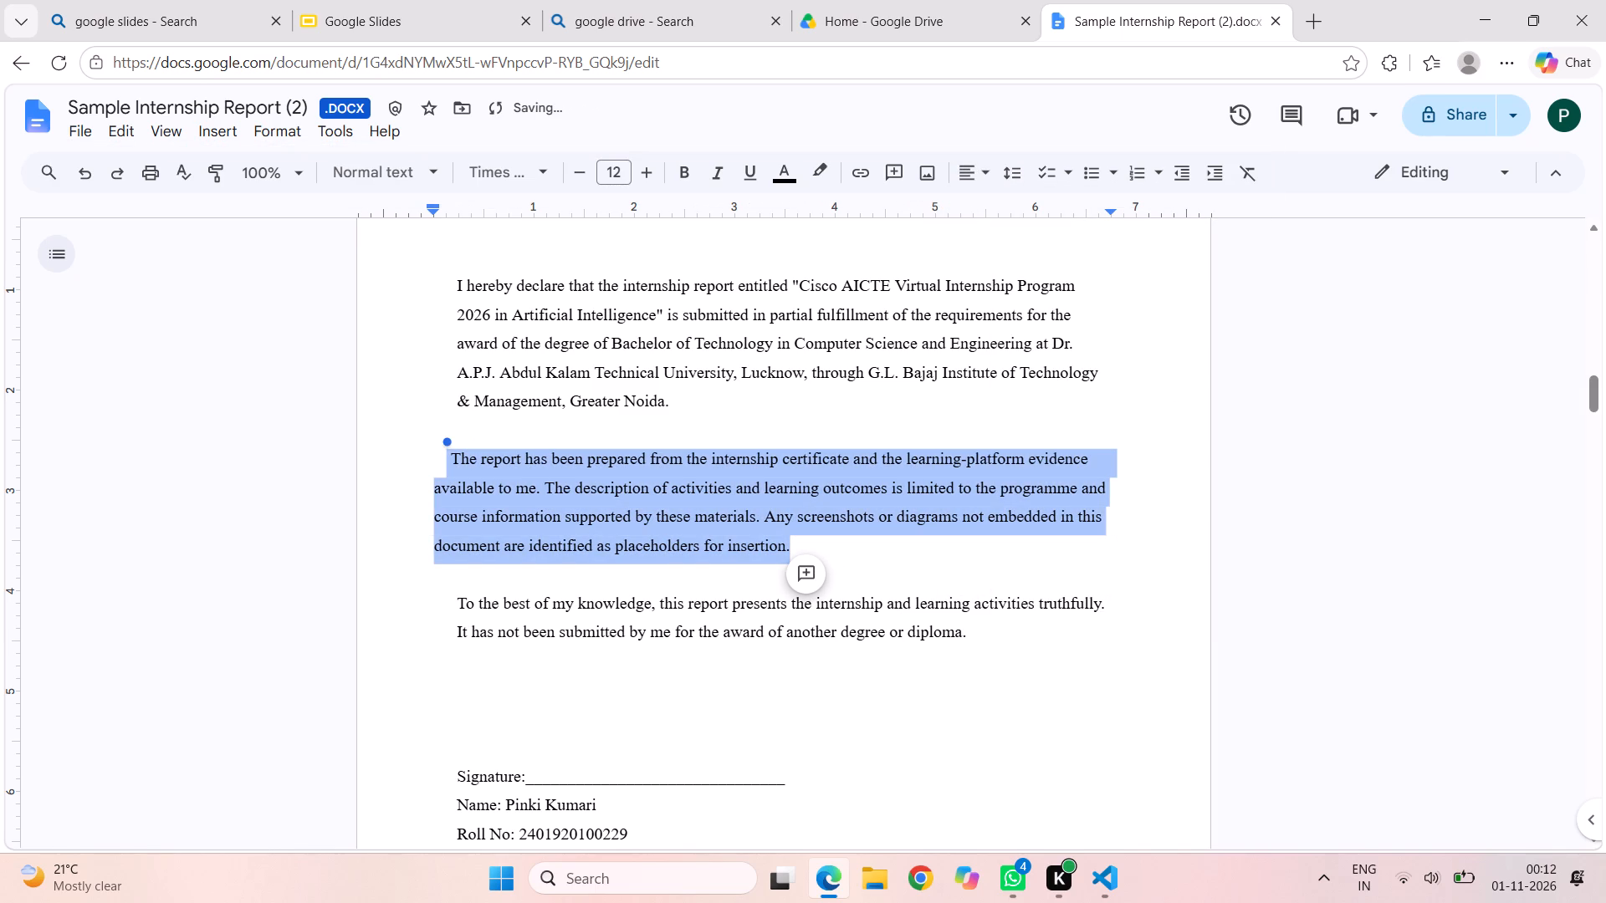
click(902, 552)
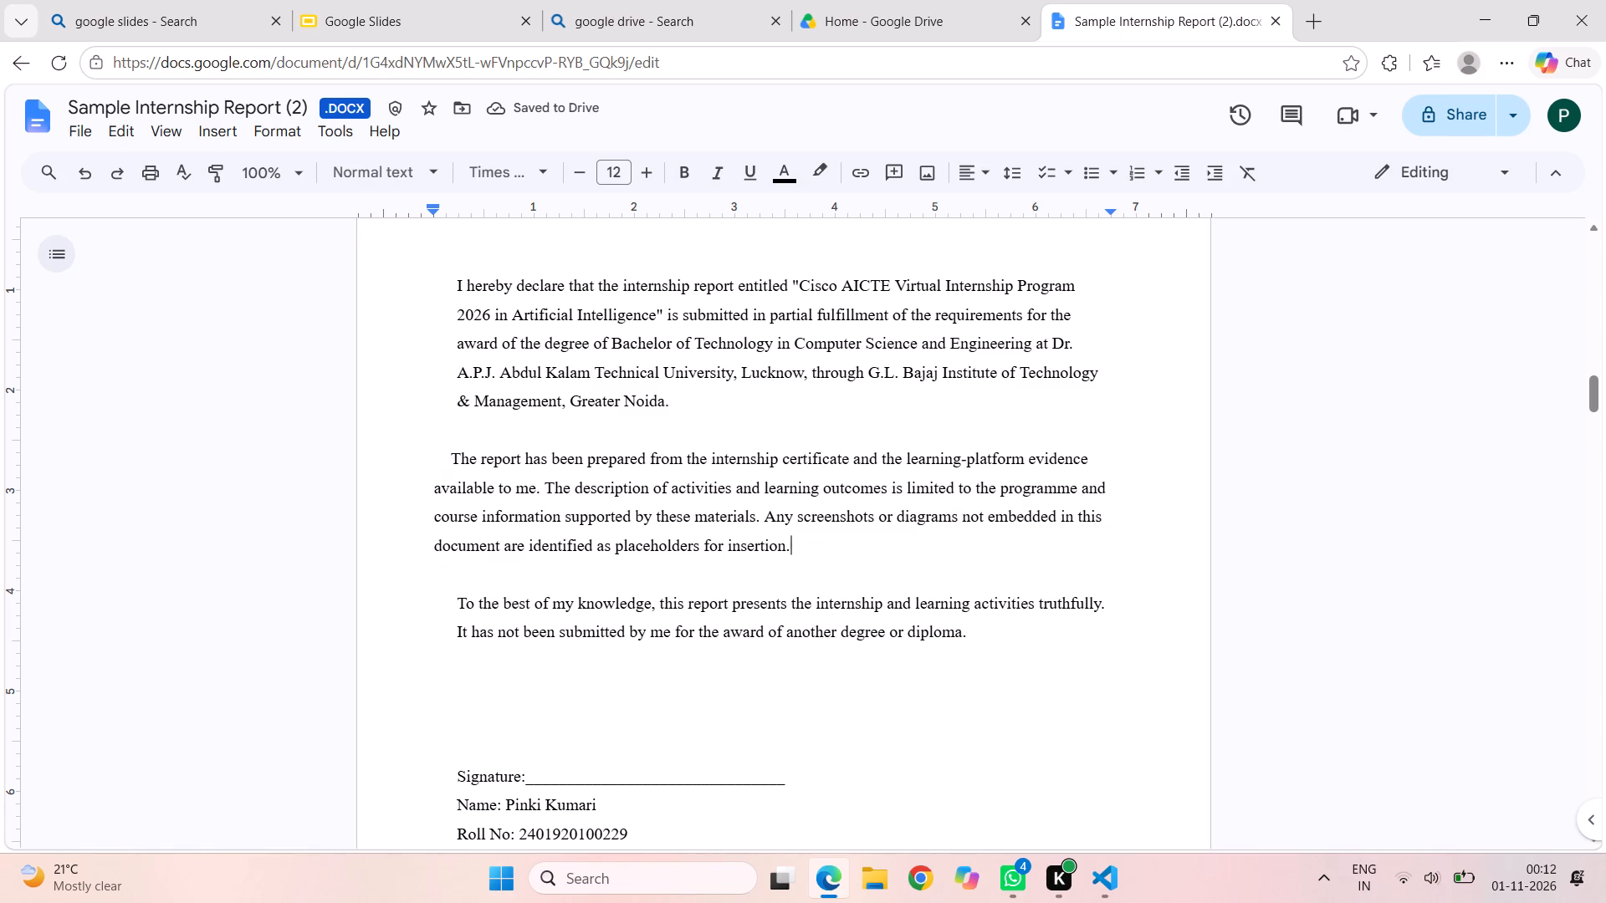
Remove the leading spaces and blank line before "The report has been prepared", then indent its first line with six spaces.
click(453, 460)
key(BackSpace)
key(BackSpace)
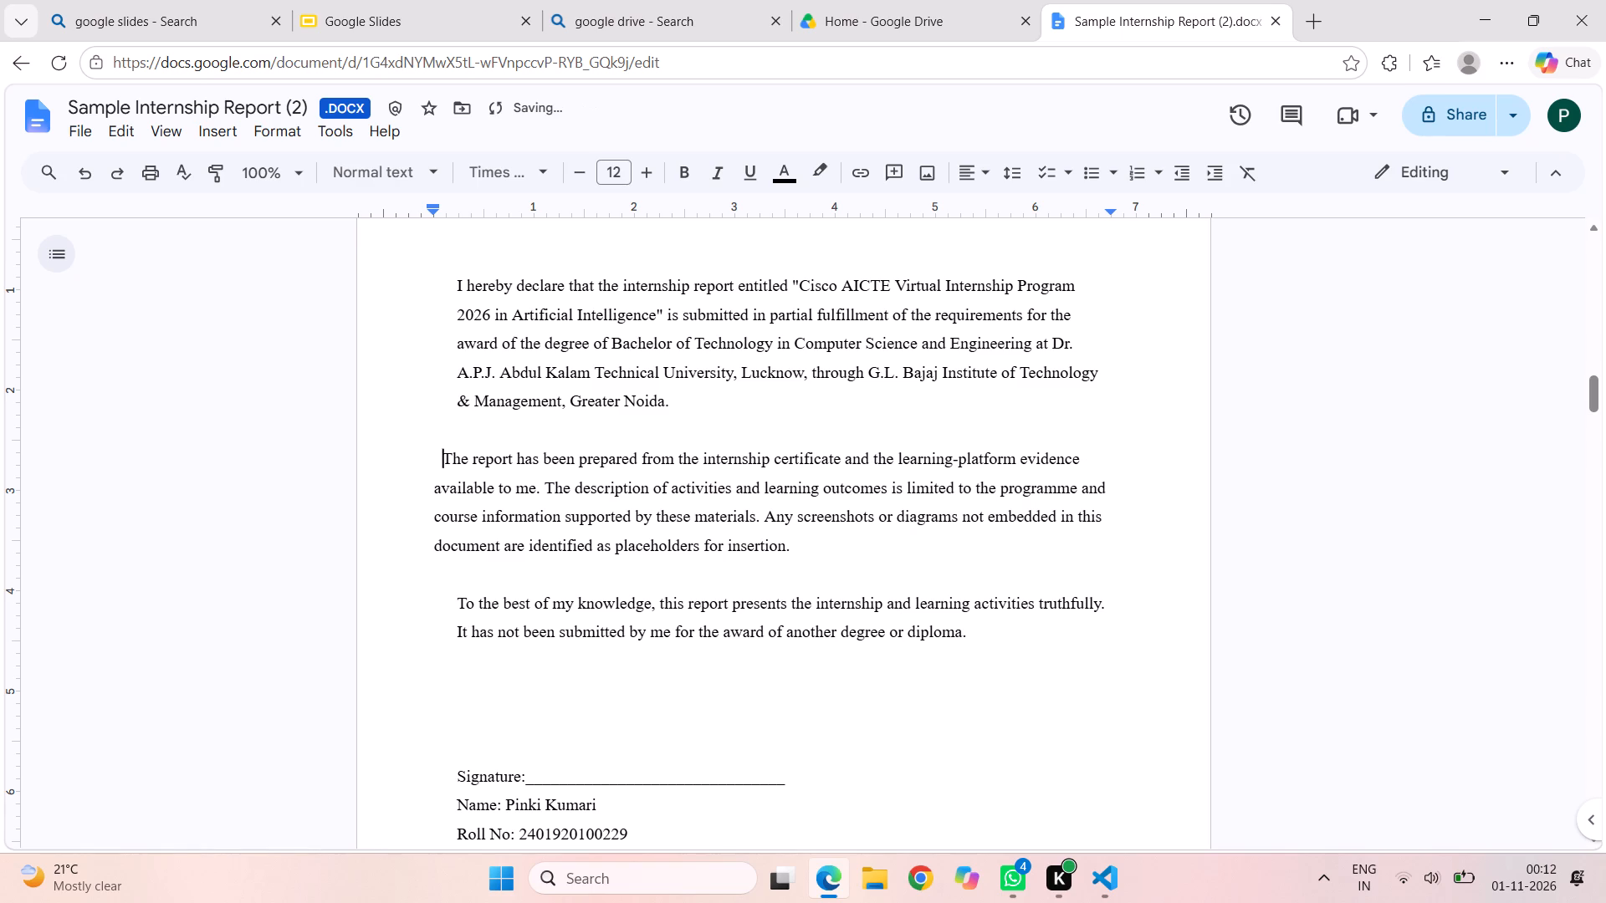
key(BackSpace)
key(BackSpace)
key(BackSpace)
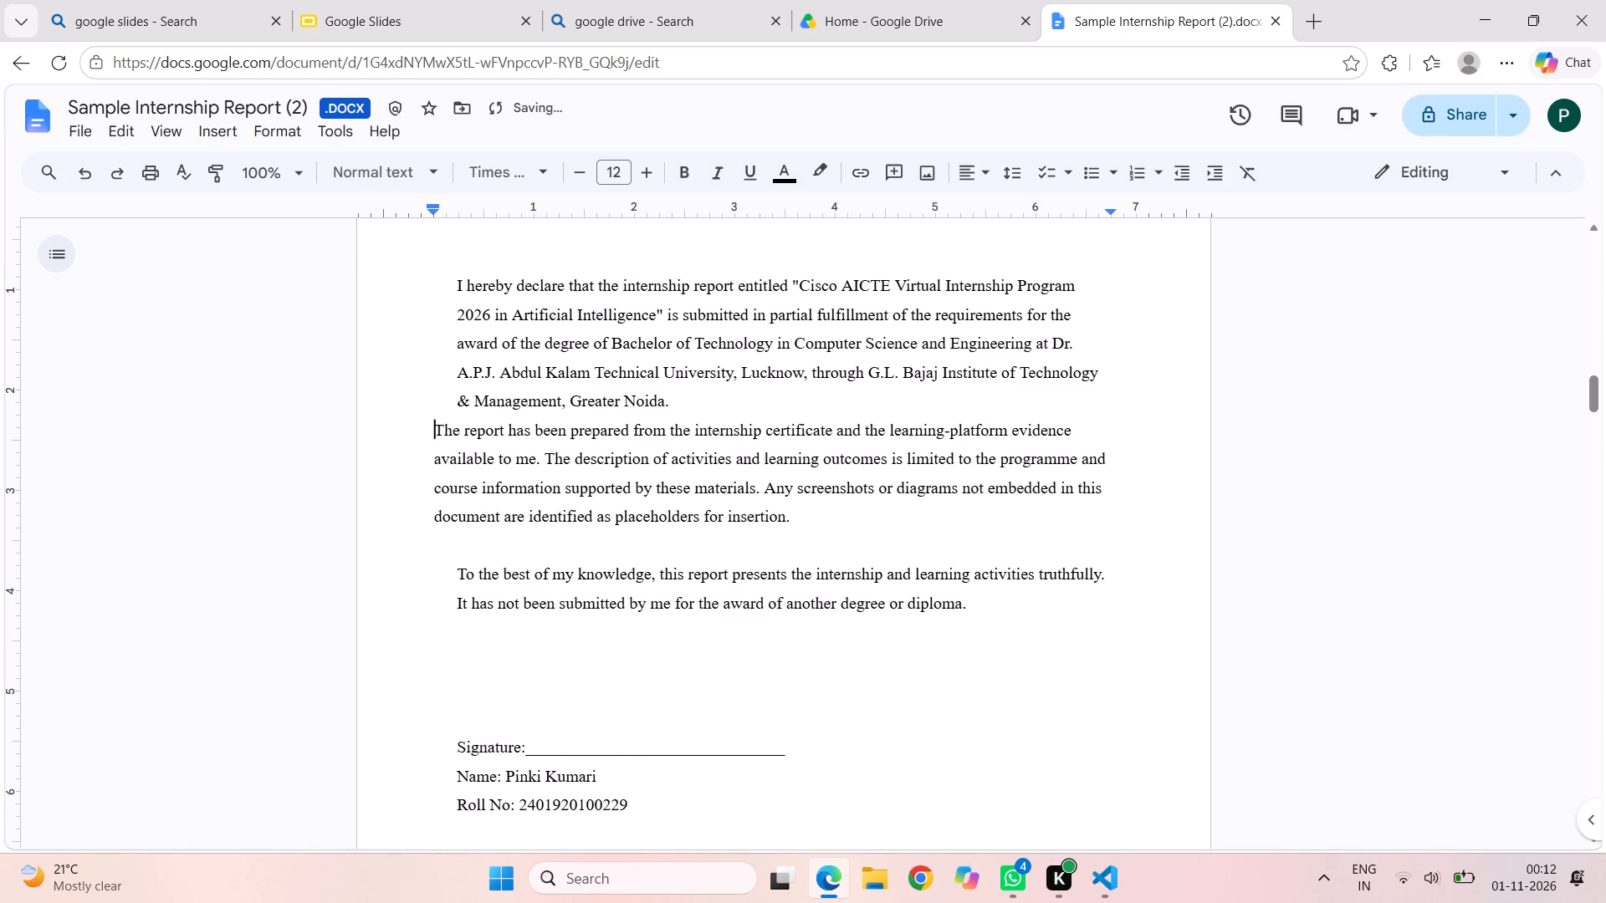
key(space)
key(space)
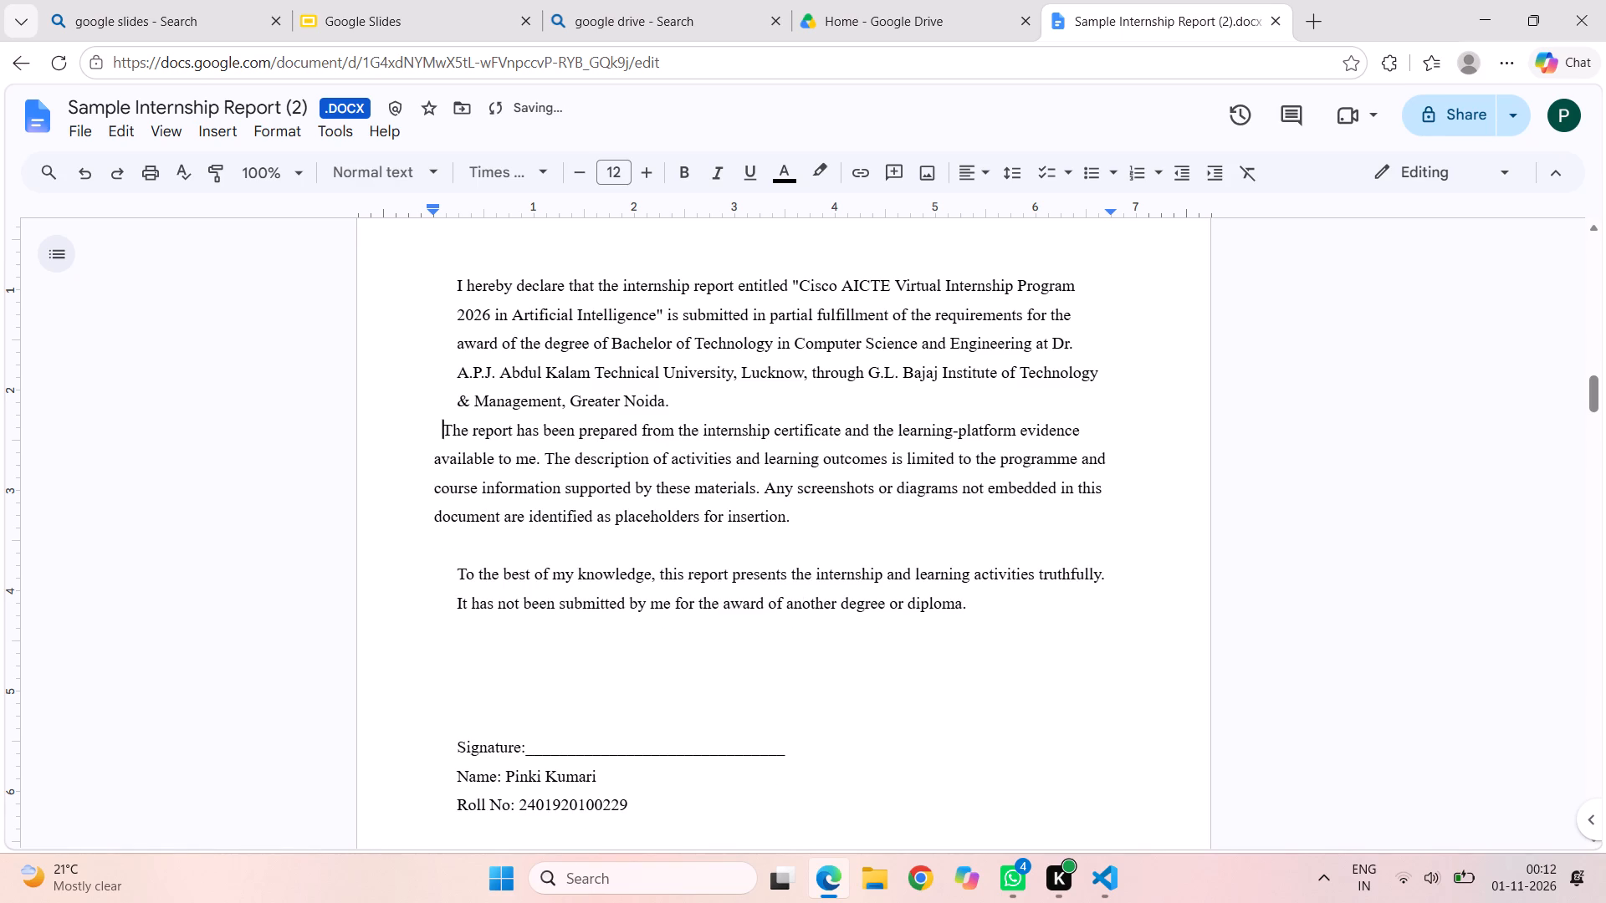
key(space)
key(space)
key(space)
key(space)
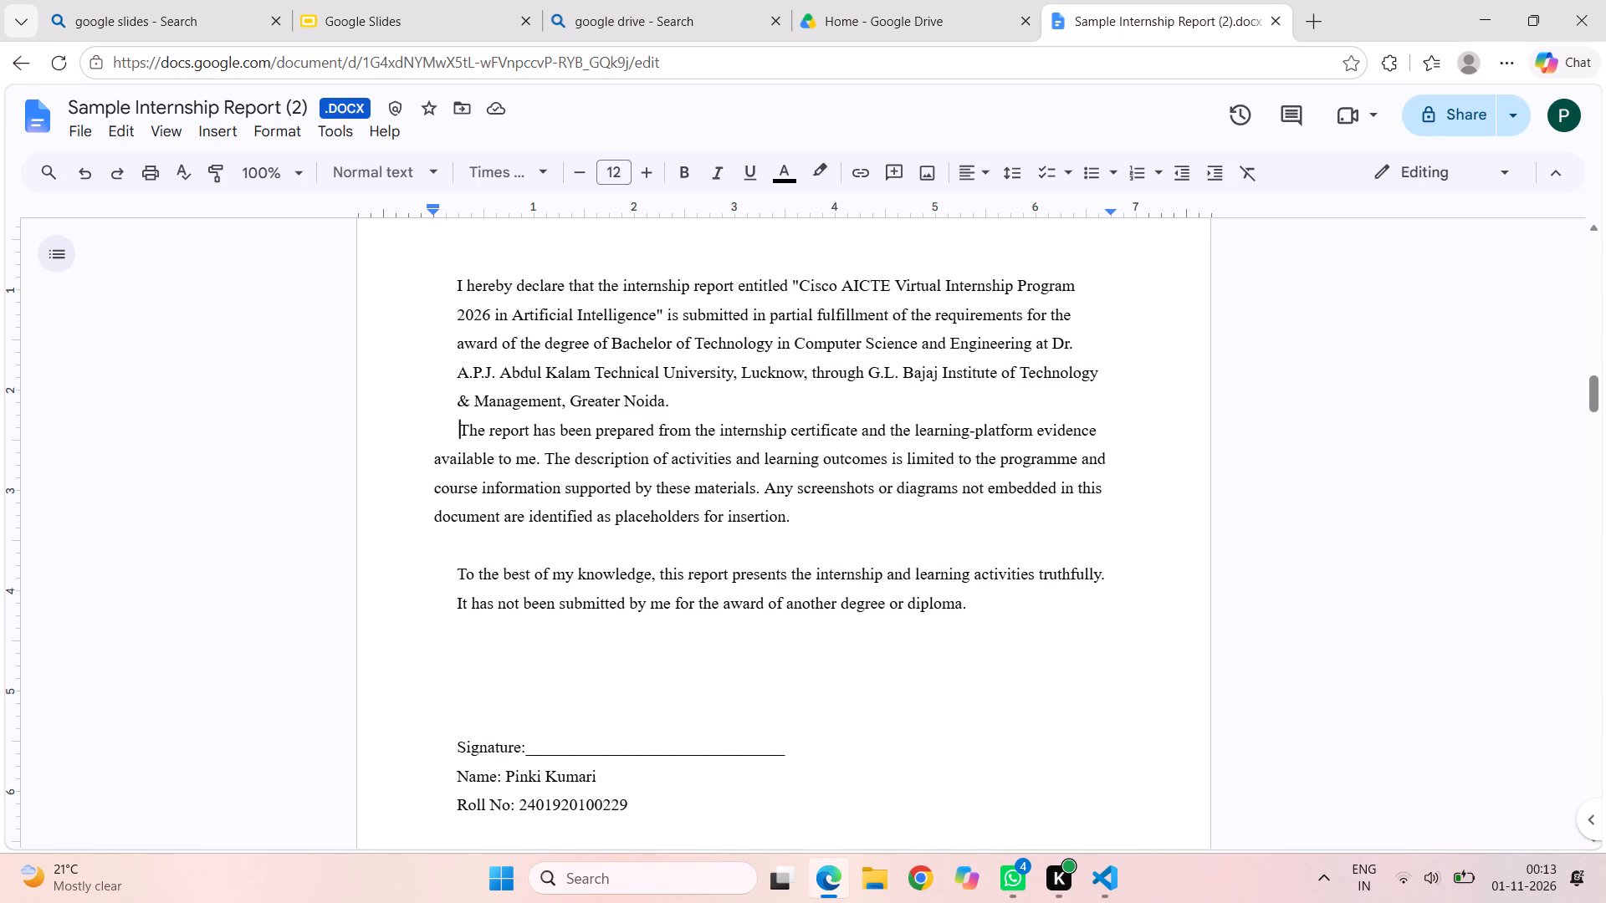
Select the entire document and left-align it.
scroll(453, 460, up, 1)
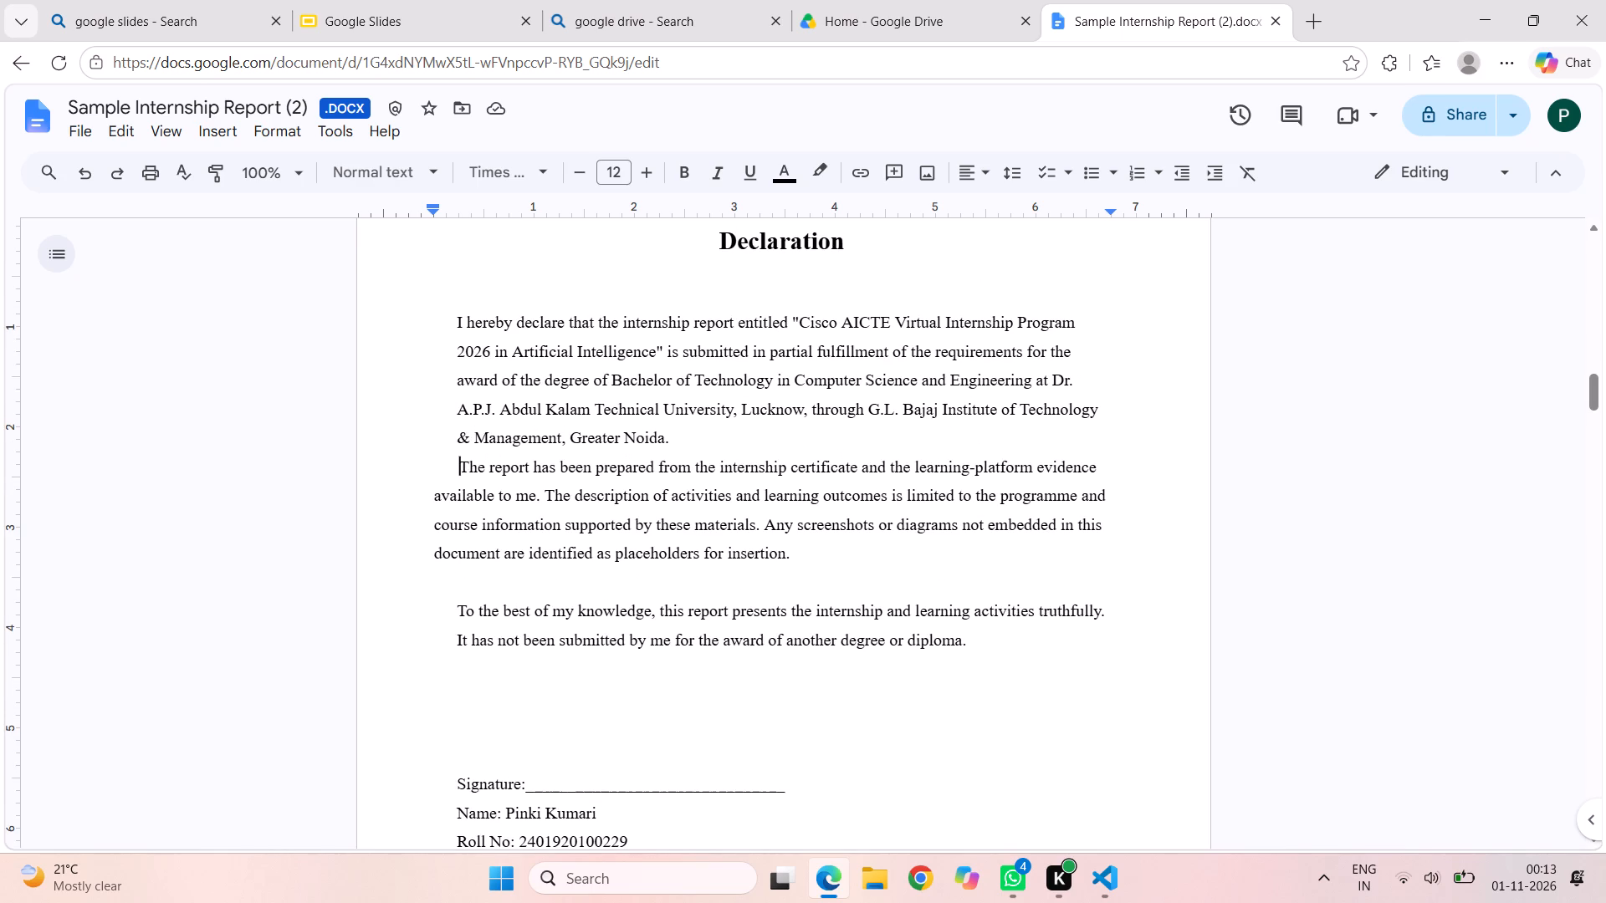
key(ctrl+a)
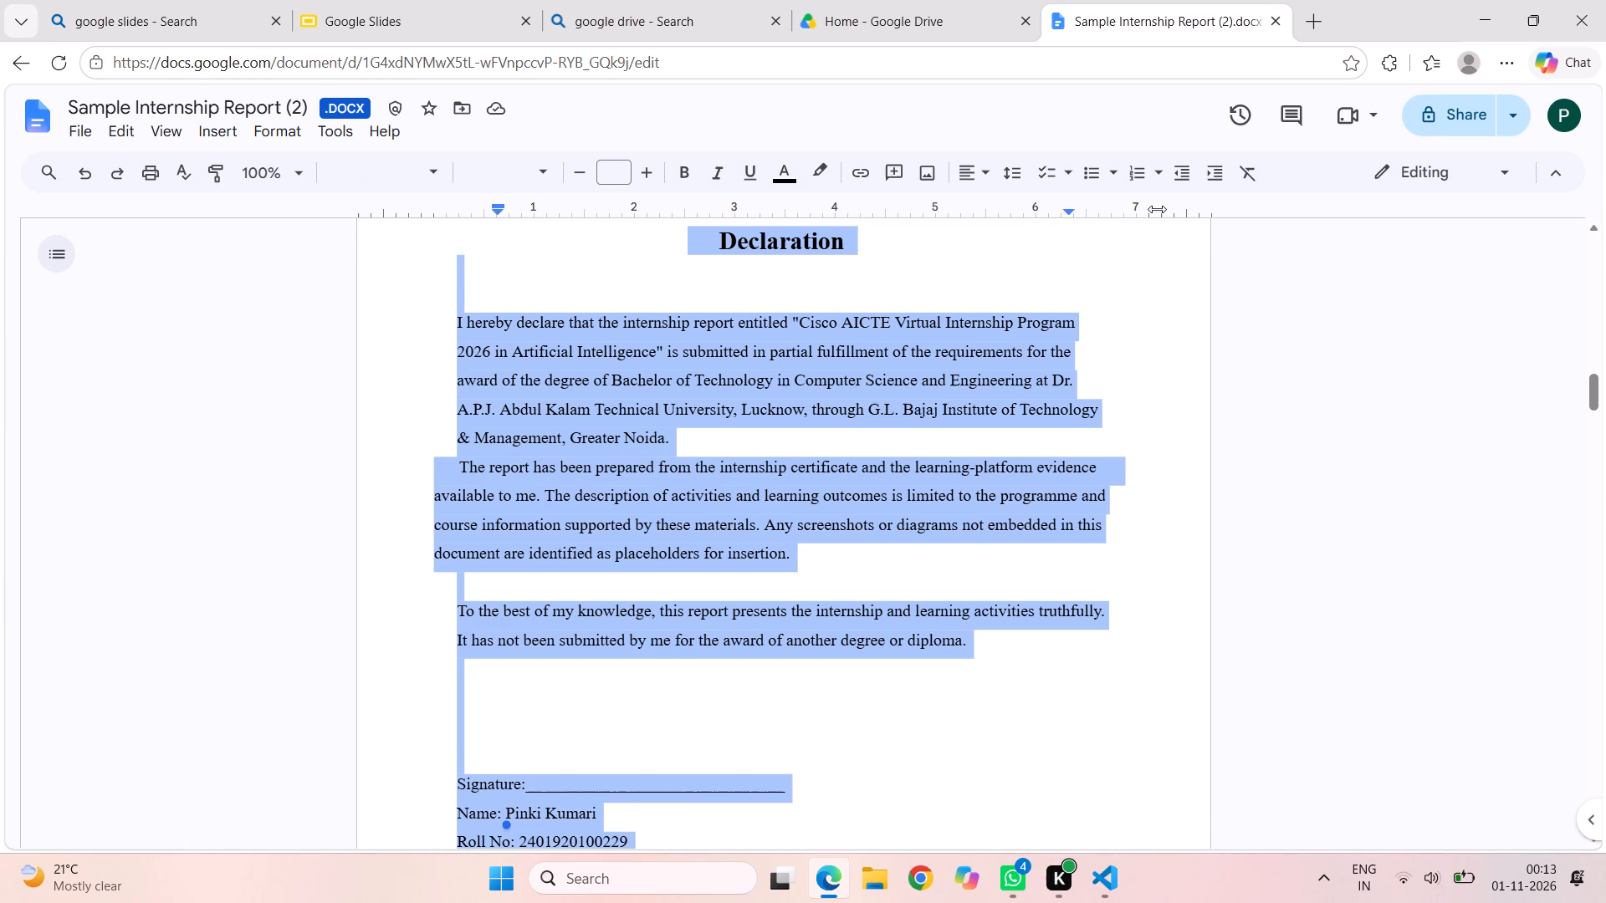
click(986, 175)
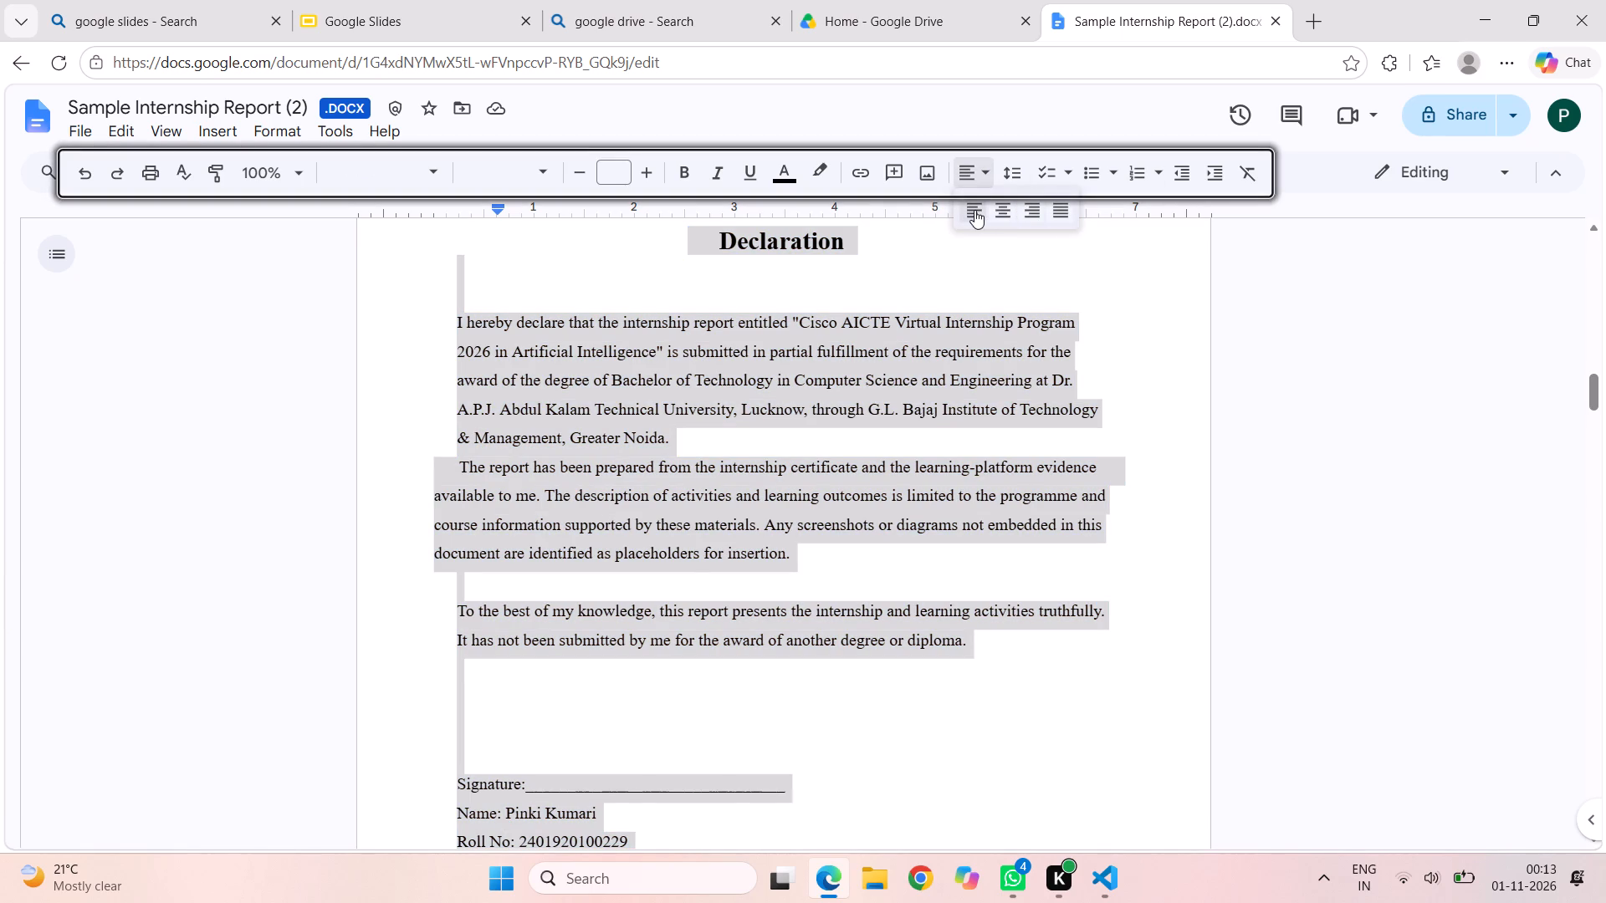
click(974, 210)
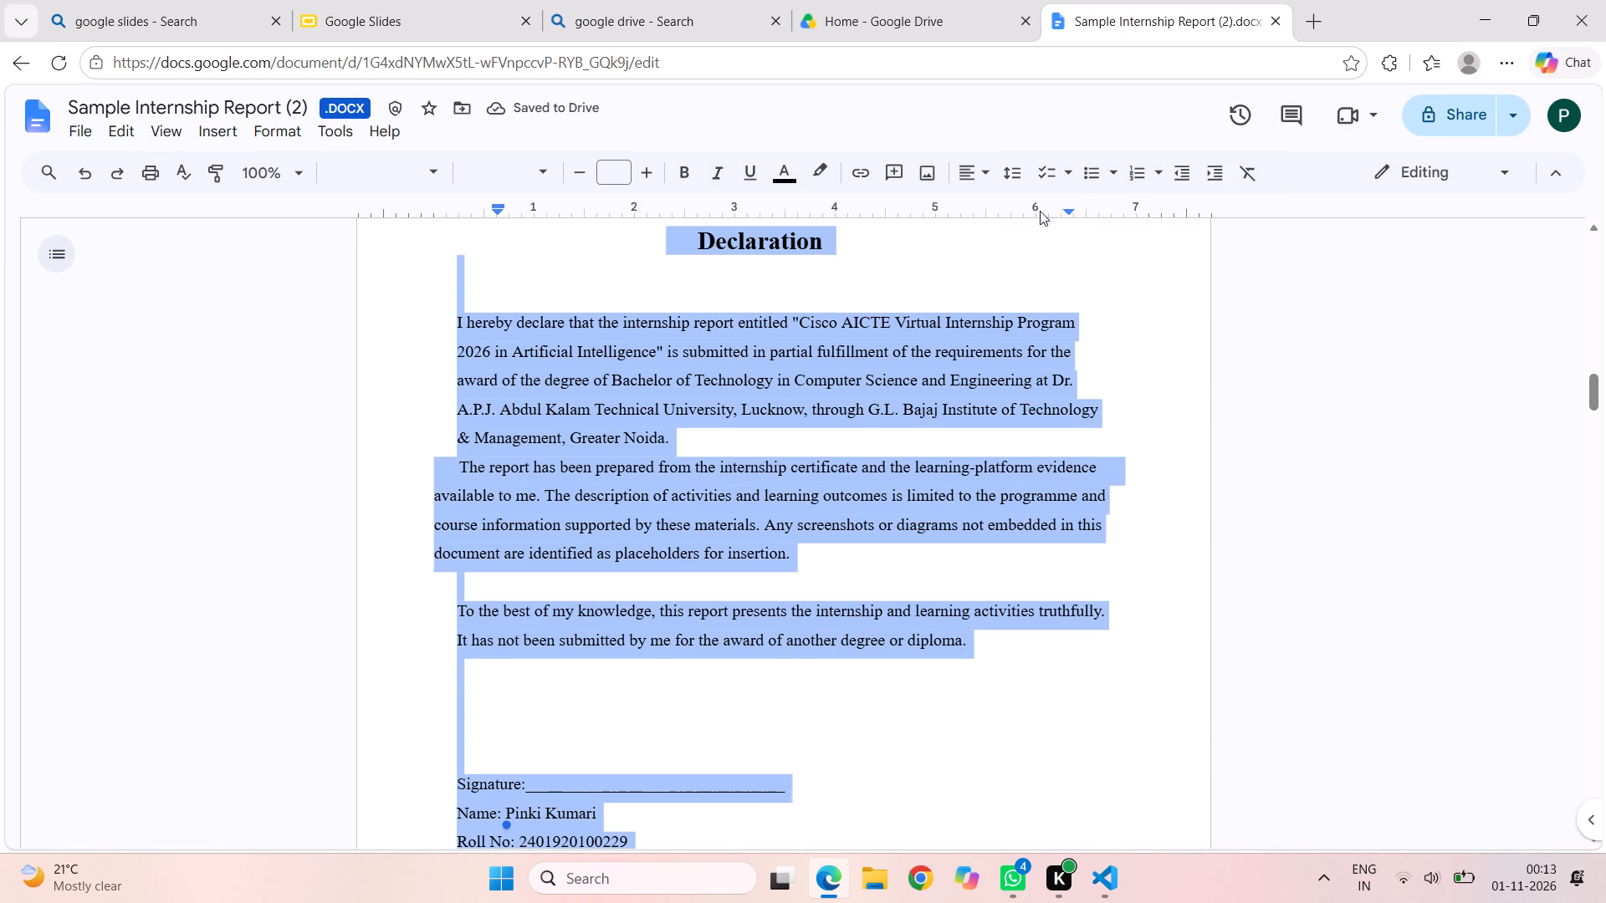
Try 1.15 line spacing on the entire document, then set it to 1.5.
click(1014, 176)
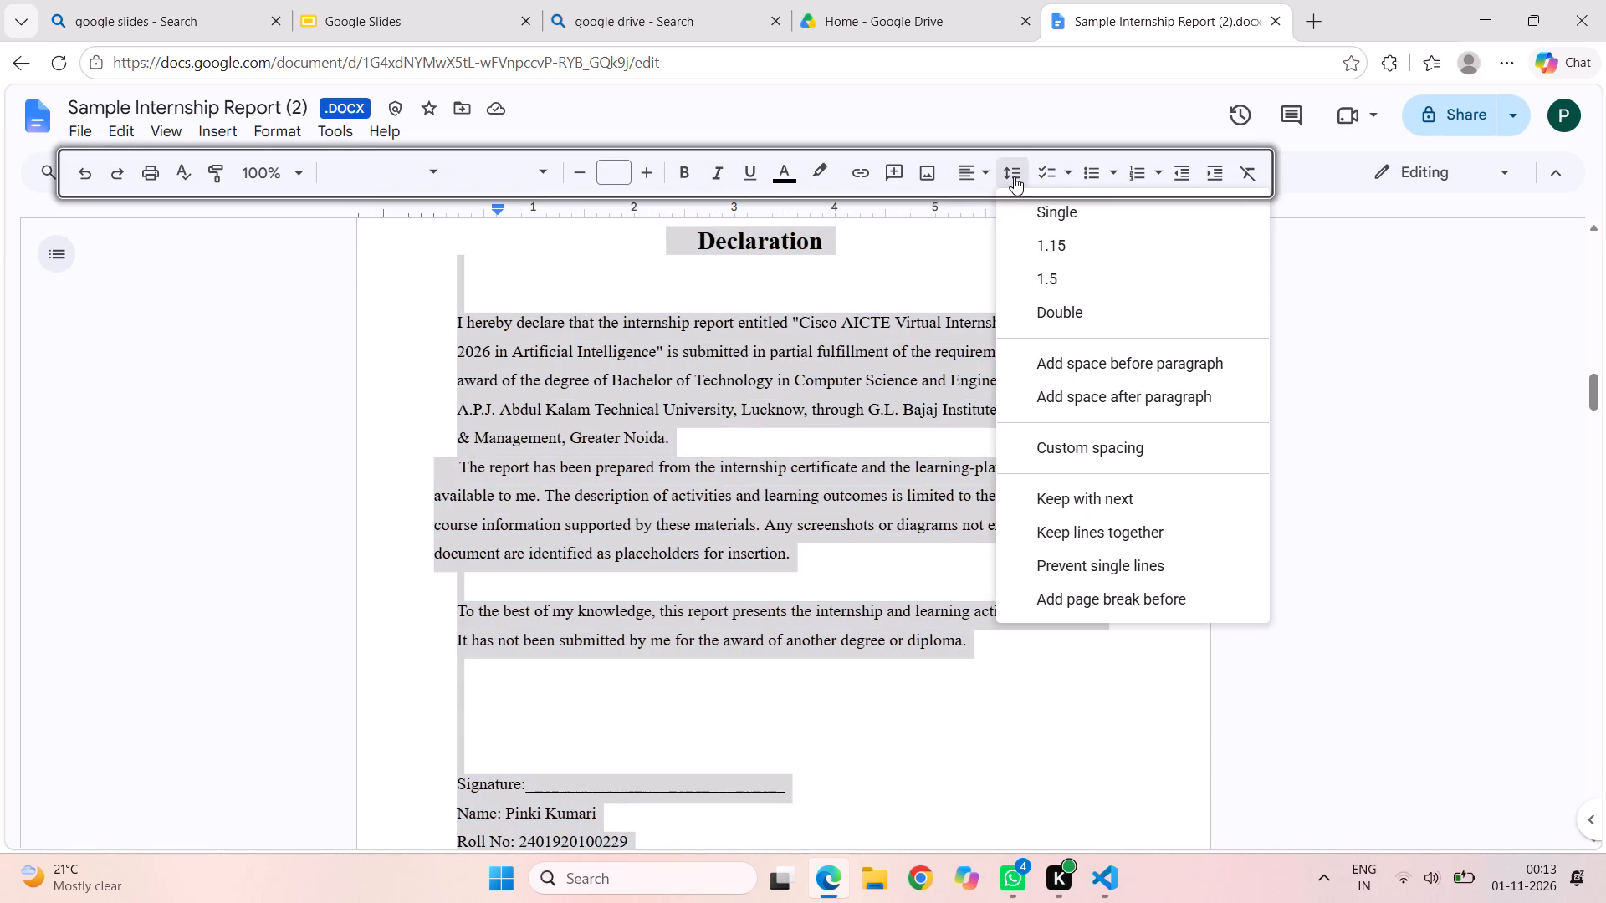
click(1044, 237)
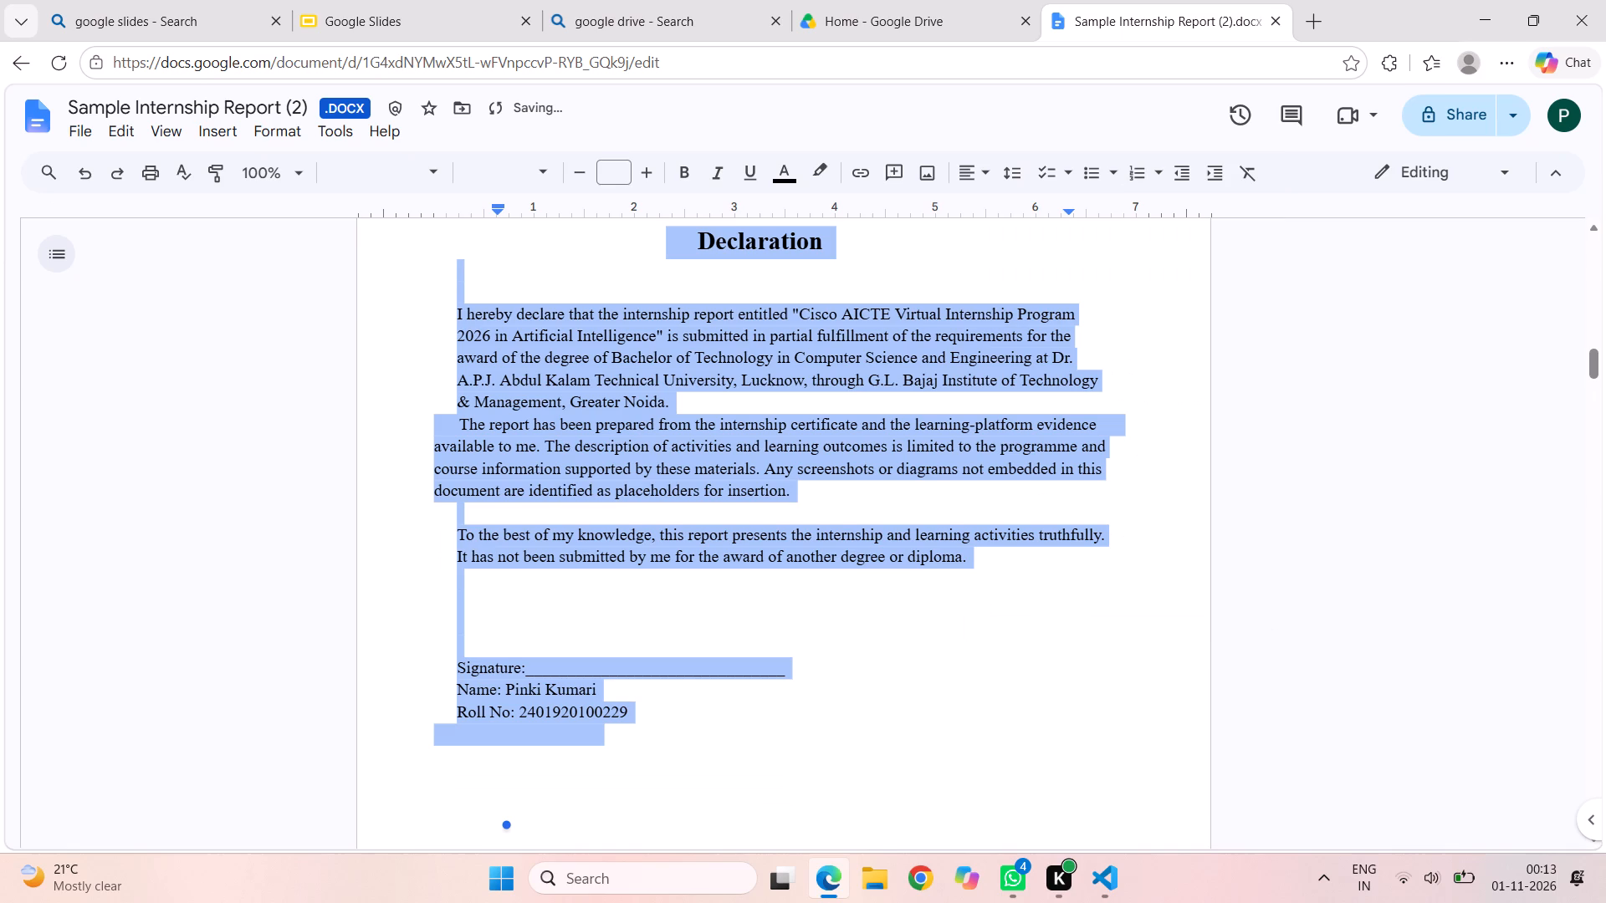
click(1018, 177)
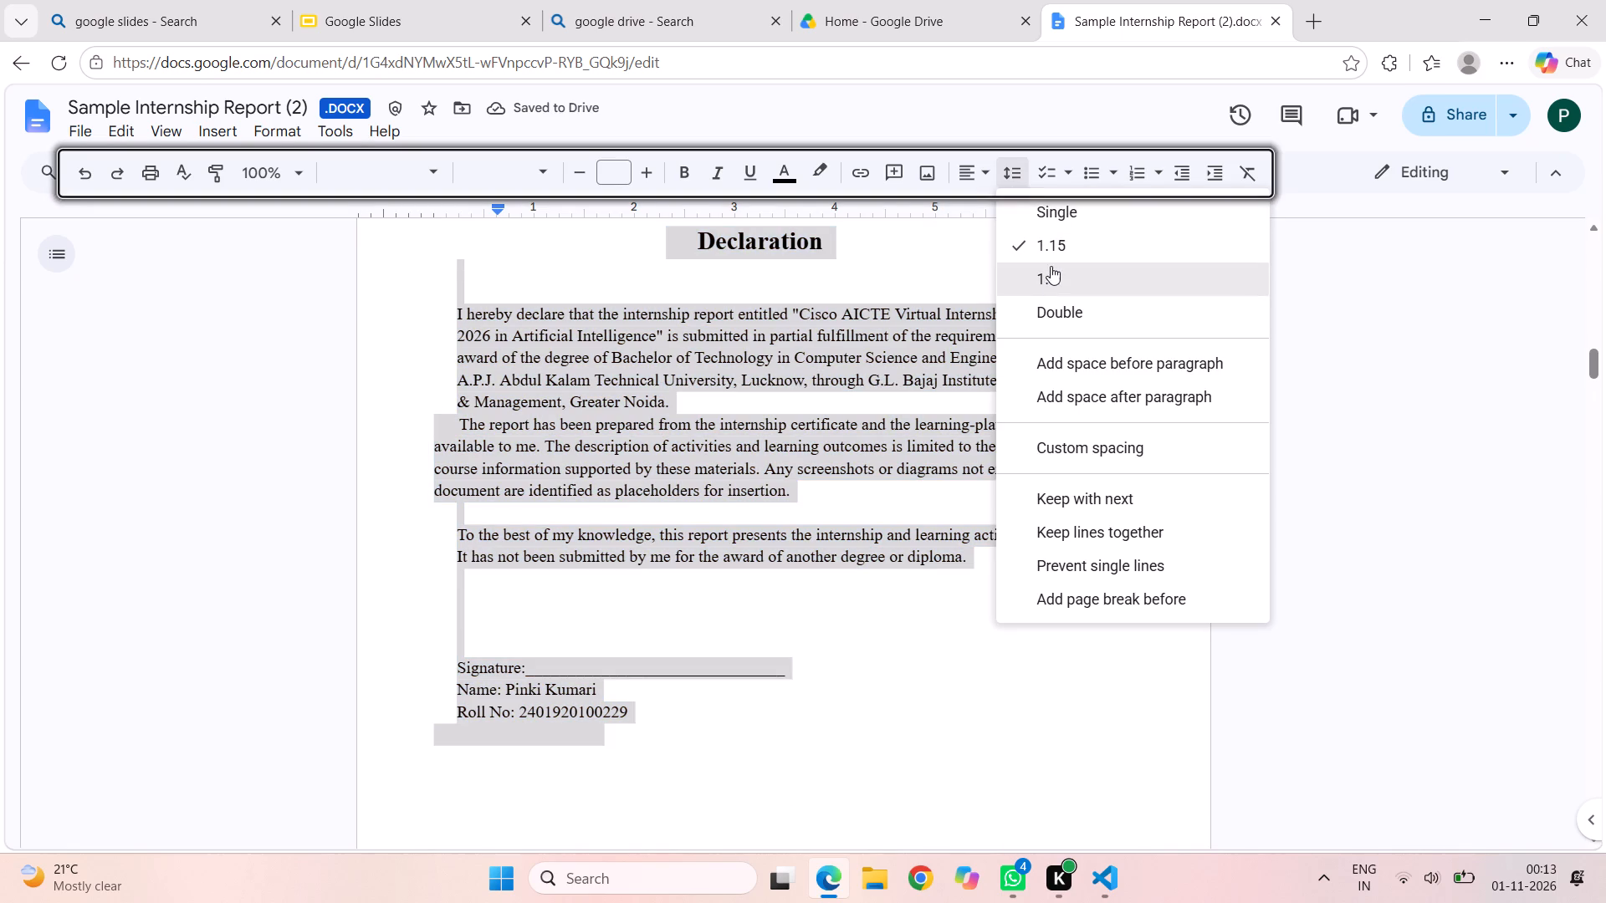
click(1051, 268)
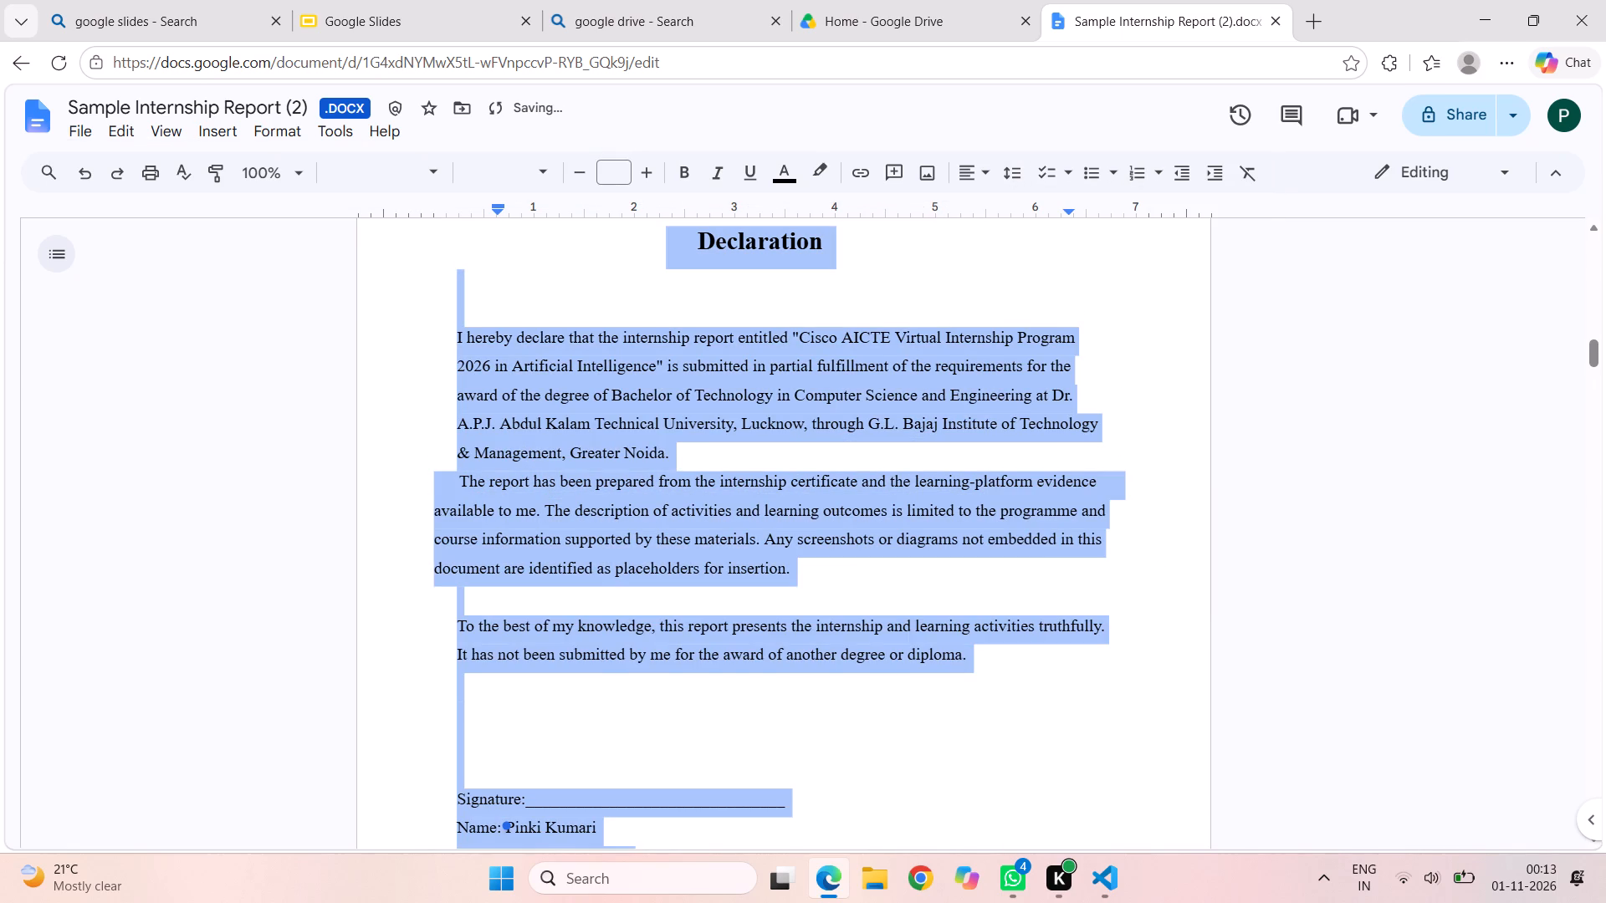
click(809, 445)
Centre the "Declaration" heading.
scroll(809, 445, up, 2)
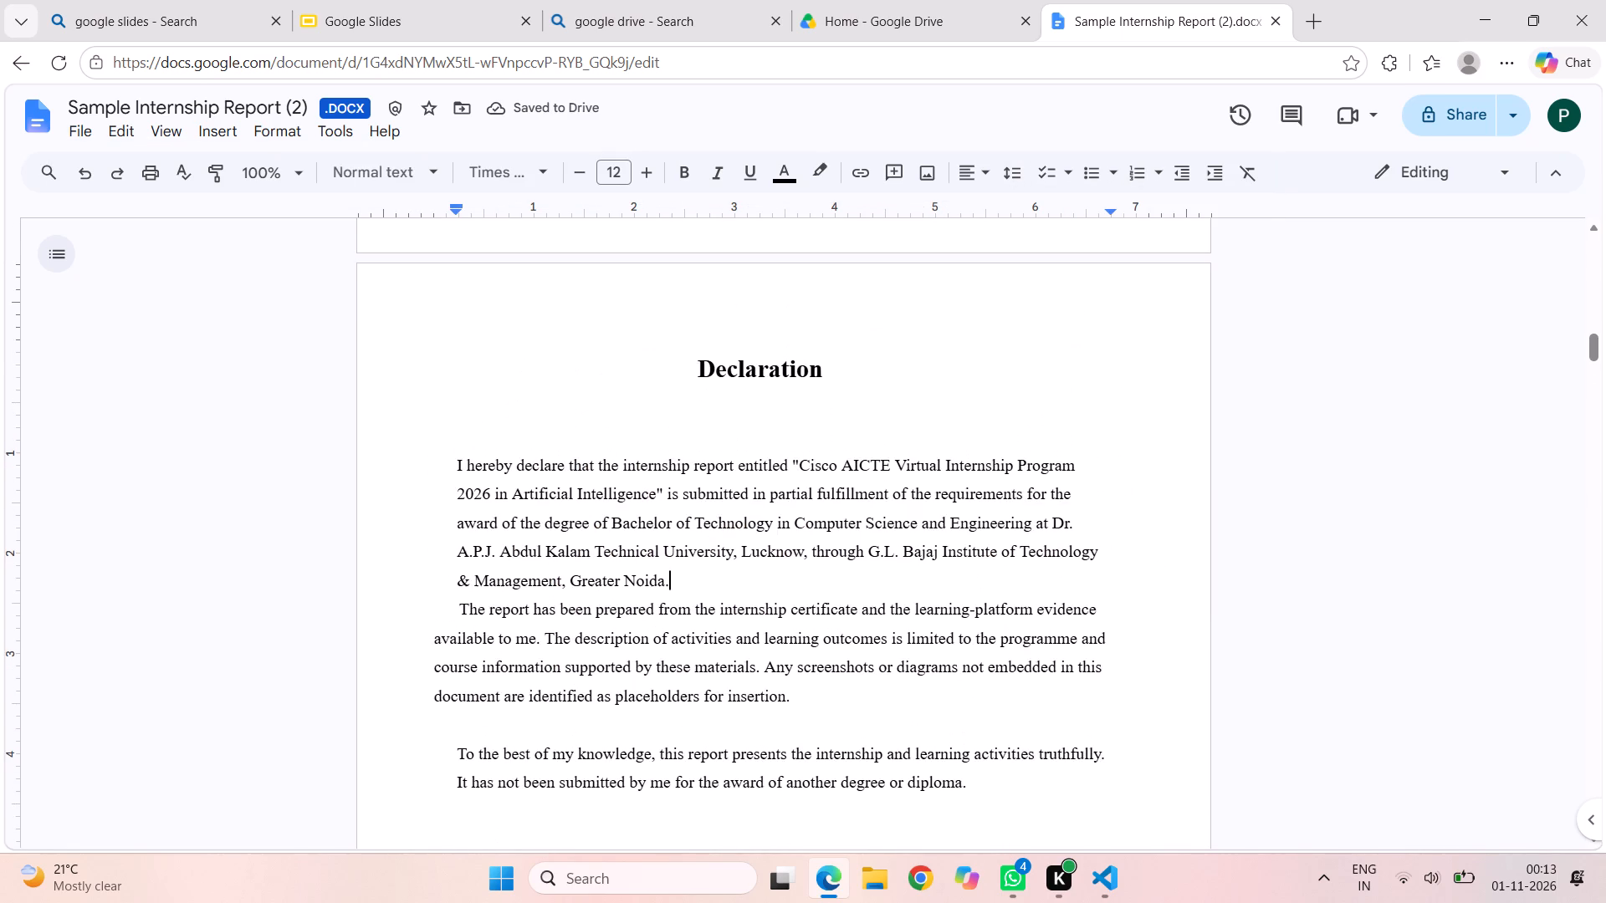
scroll(809, 445, down, 2)
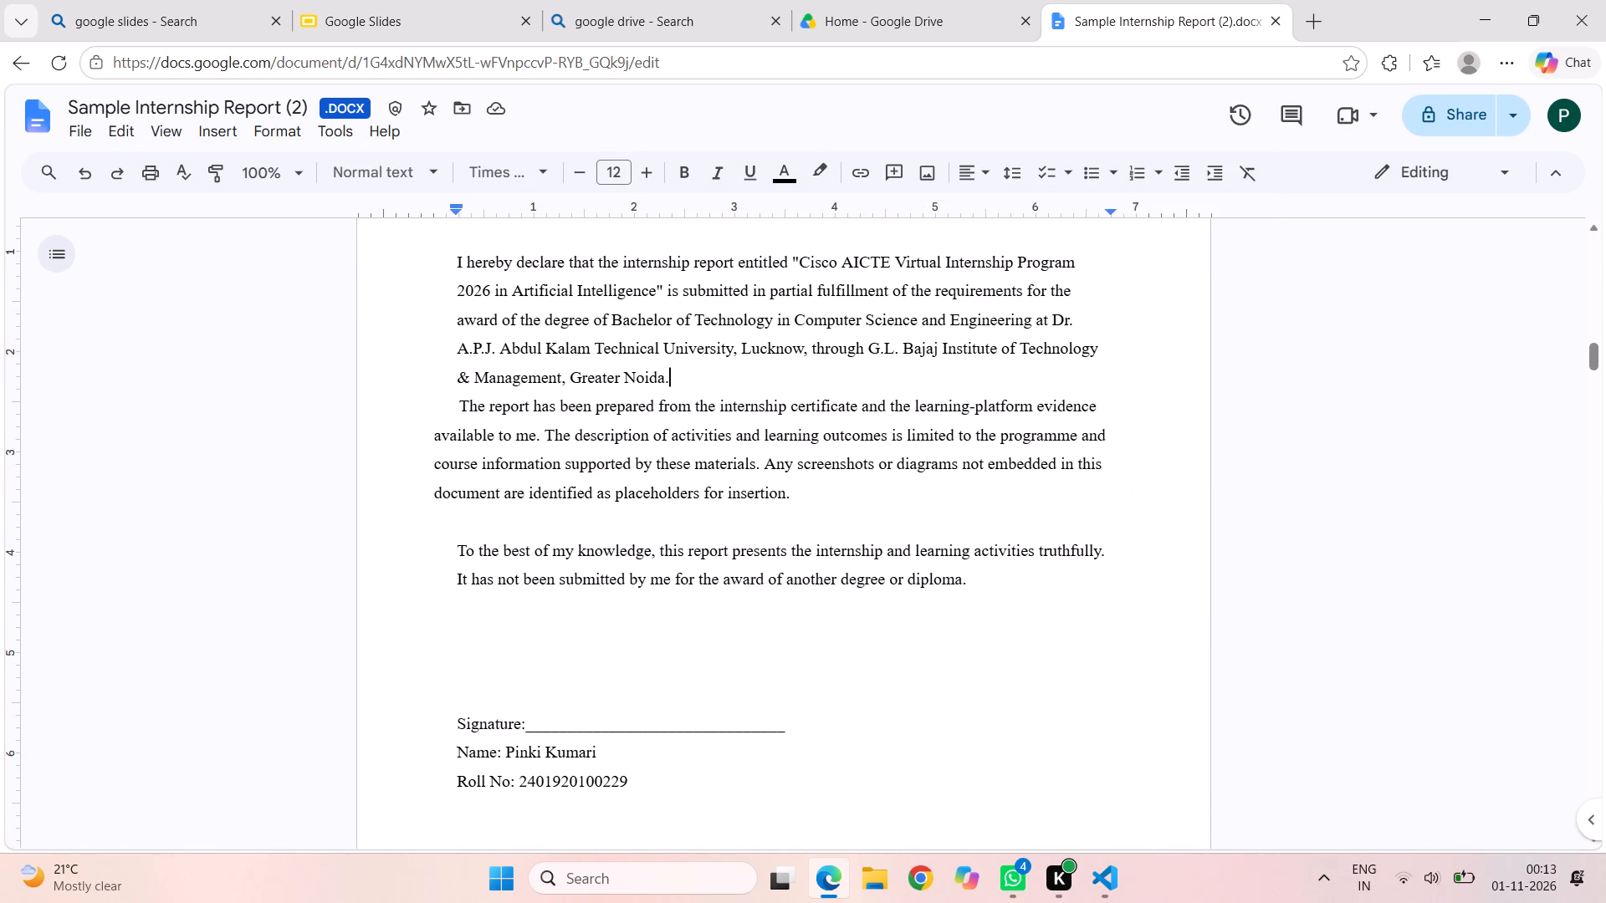
scroll(967, 591, up, 1)
drag(836, 348, 677, 333)
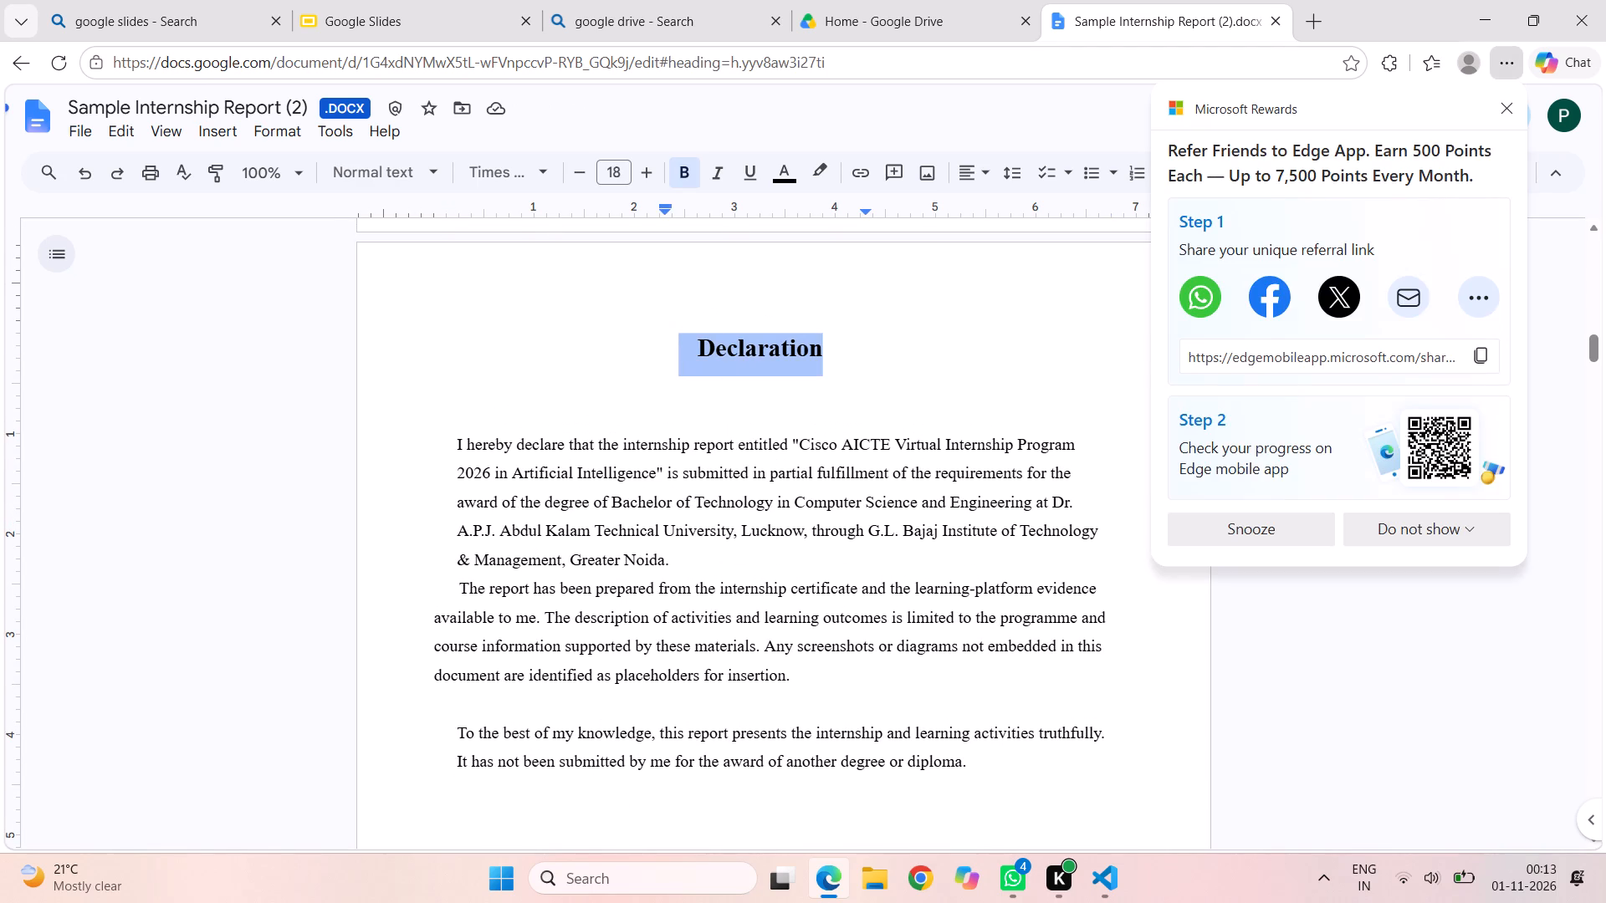
click(978, 169)
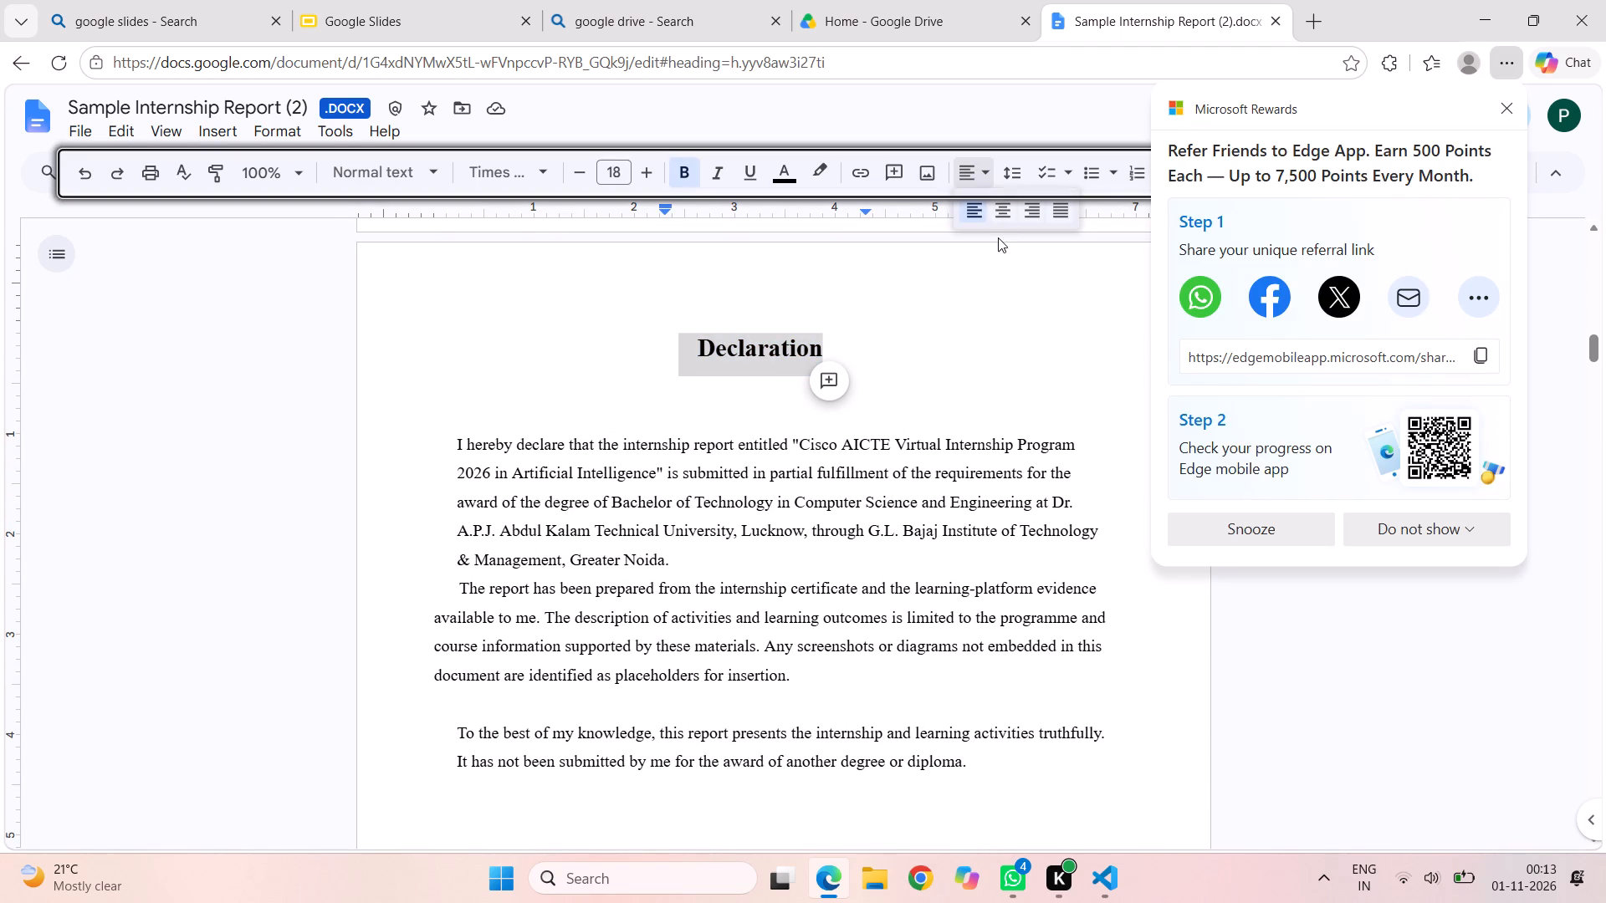
click(999, 217)
click(951, 386)
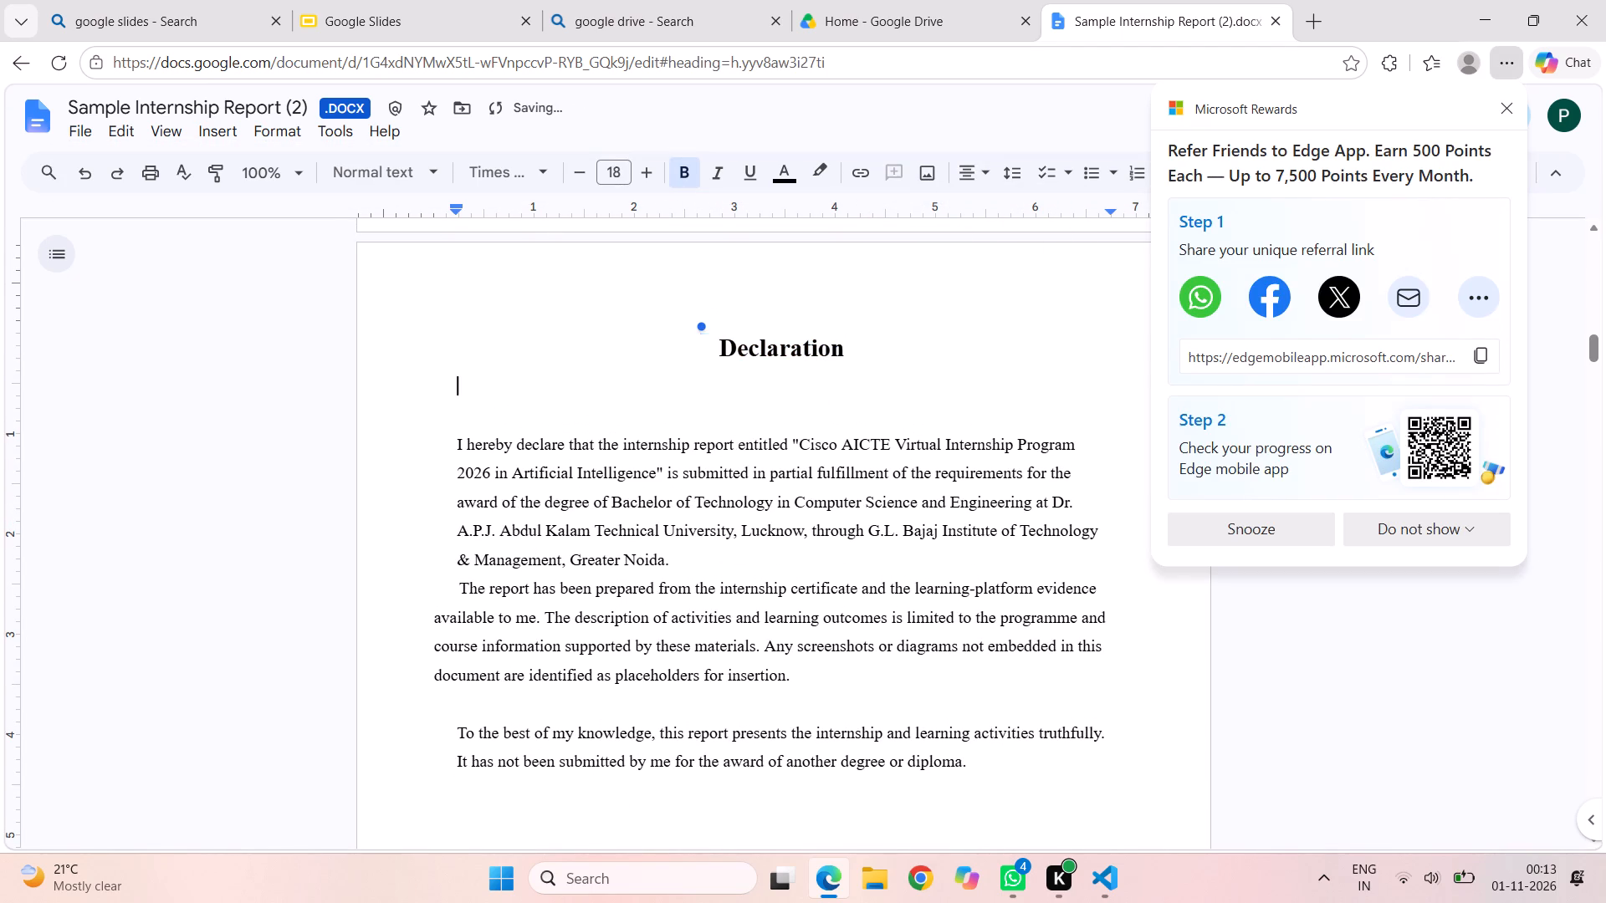
Dismiss the Microsoft Rewards pop-up.
click(1505, 105)
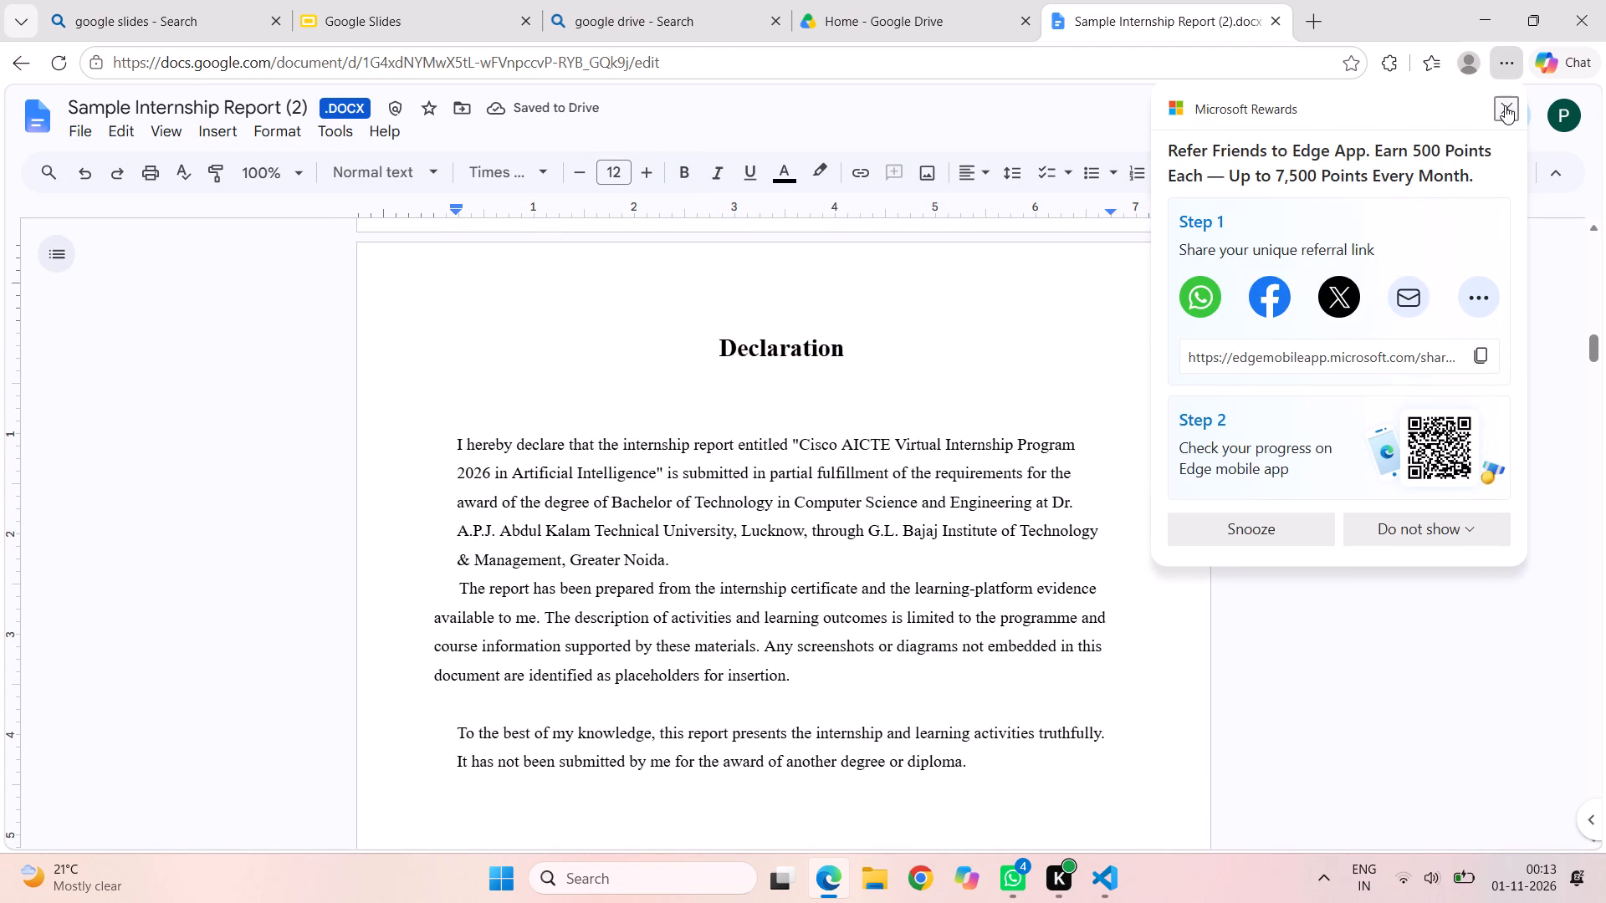
Delete the Declaration body text from "I hereby declare" through "another degree or diploma.".
scroll(1011, 458, down, 1)
drag(990, 599, 447, 283)
key(BackSpace)
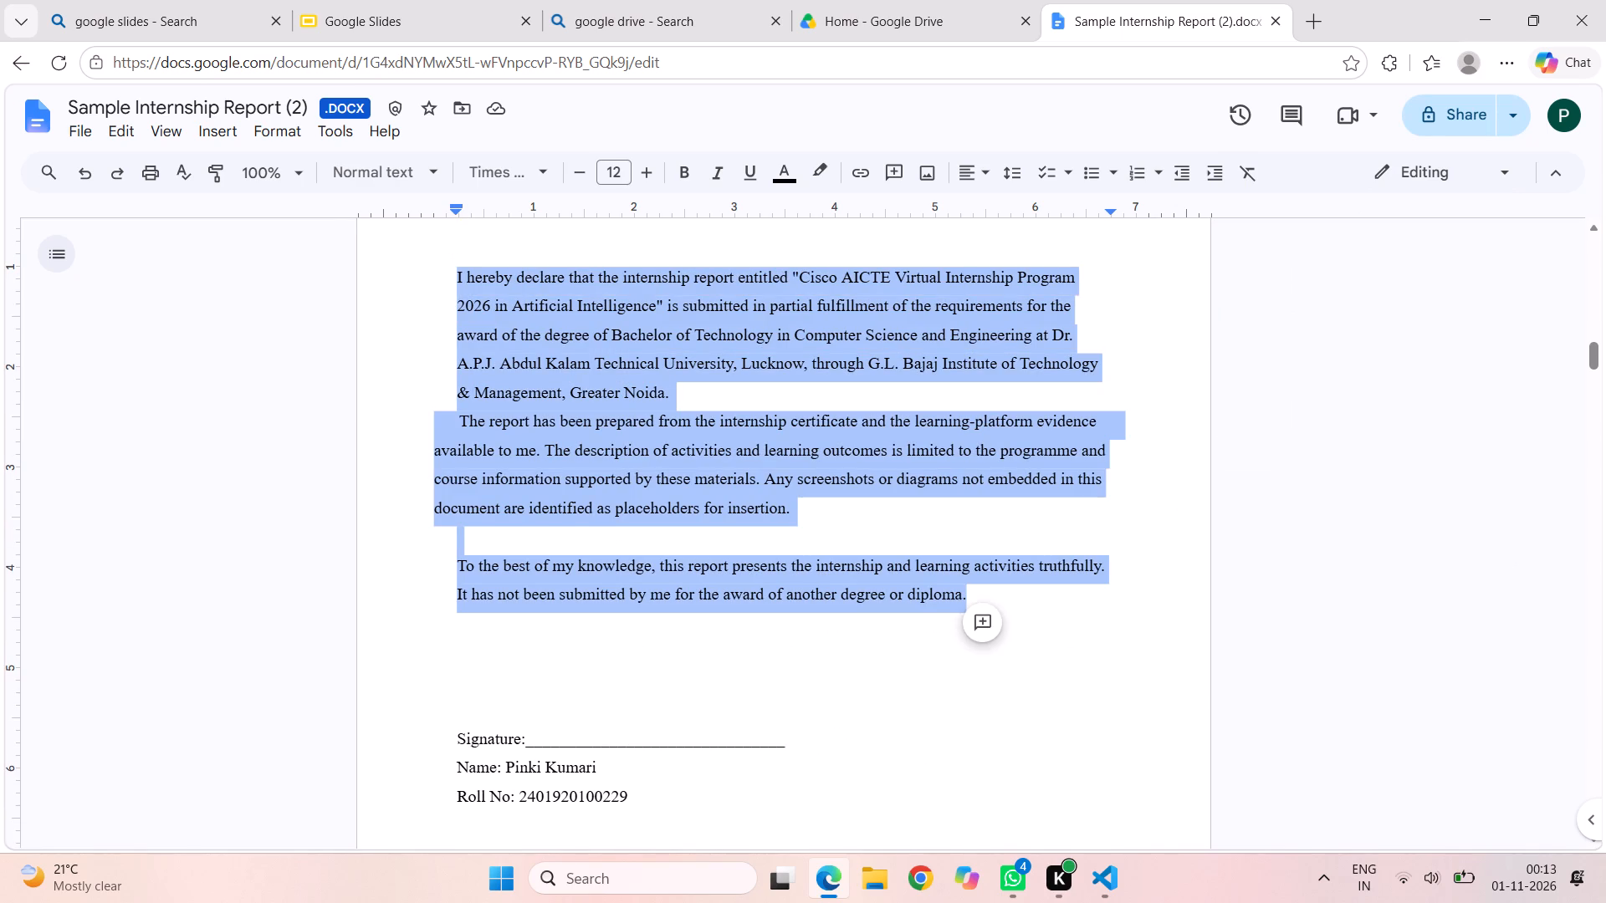
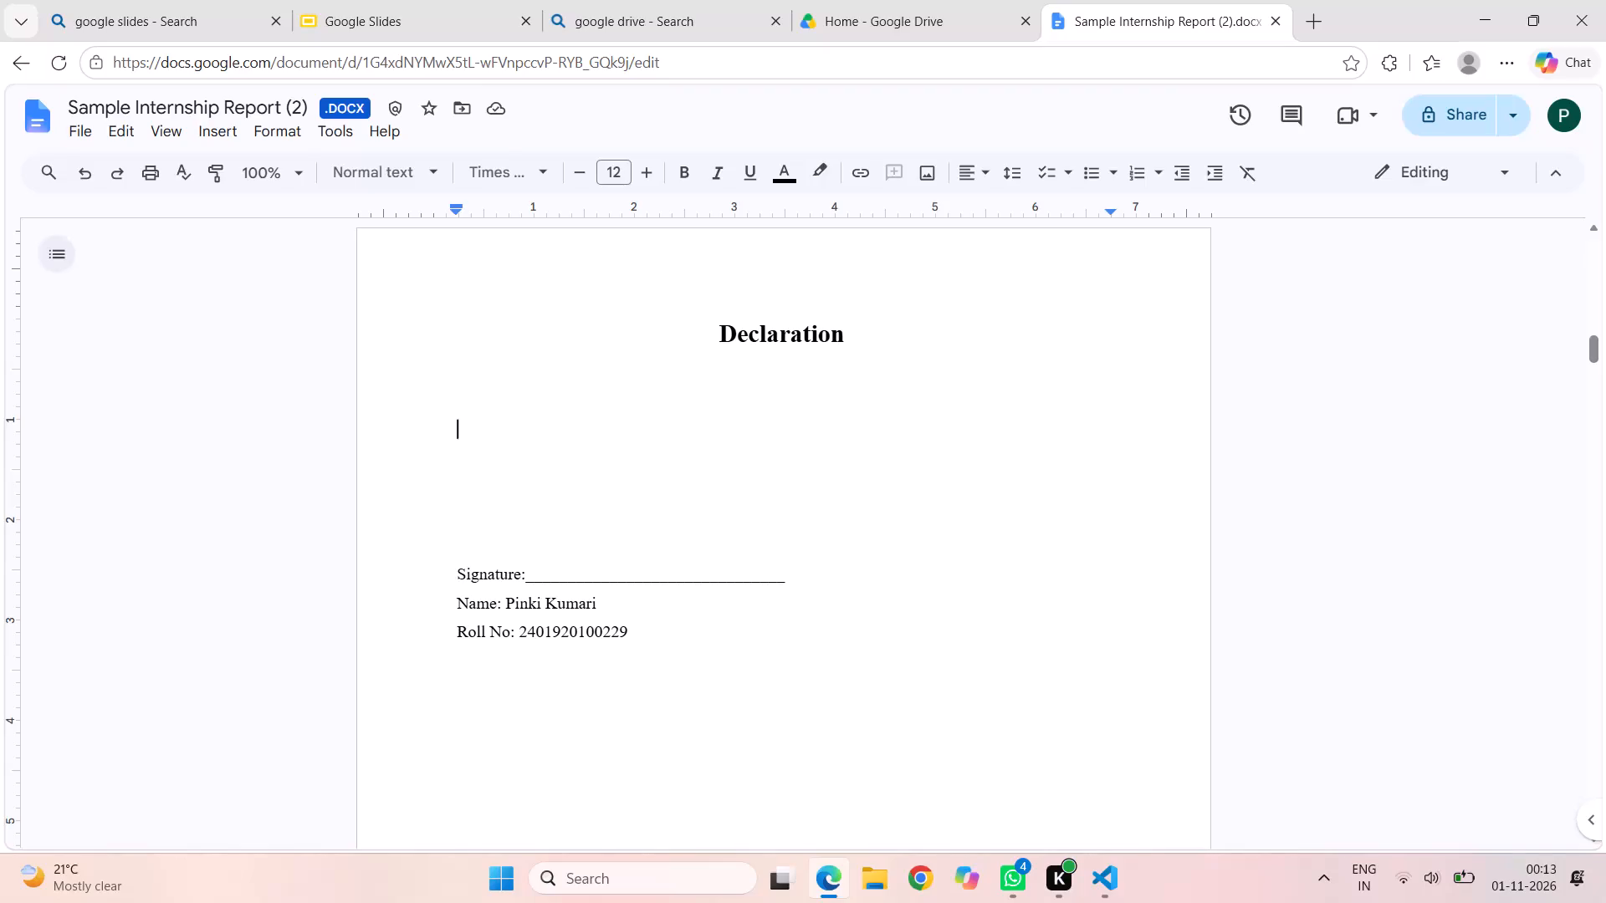
Paste the copied declaration text, from "hereby declare" through "another degree or diploma," into the empty space below the Declaration heading.
key(ctrl+v)
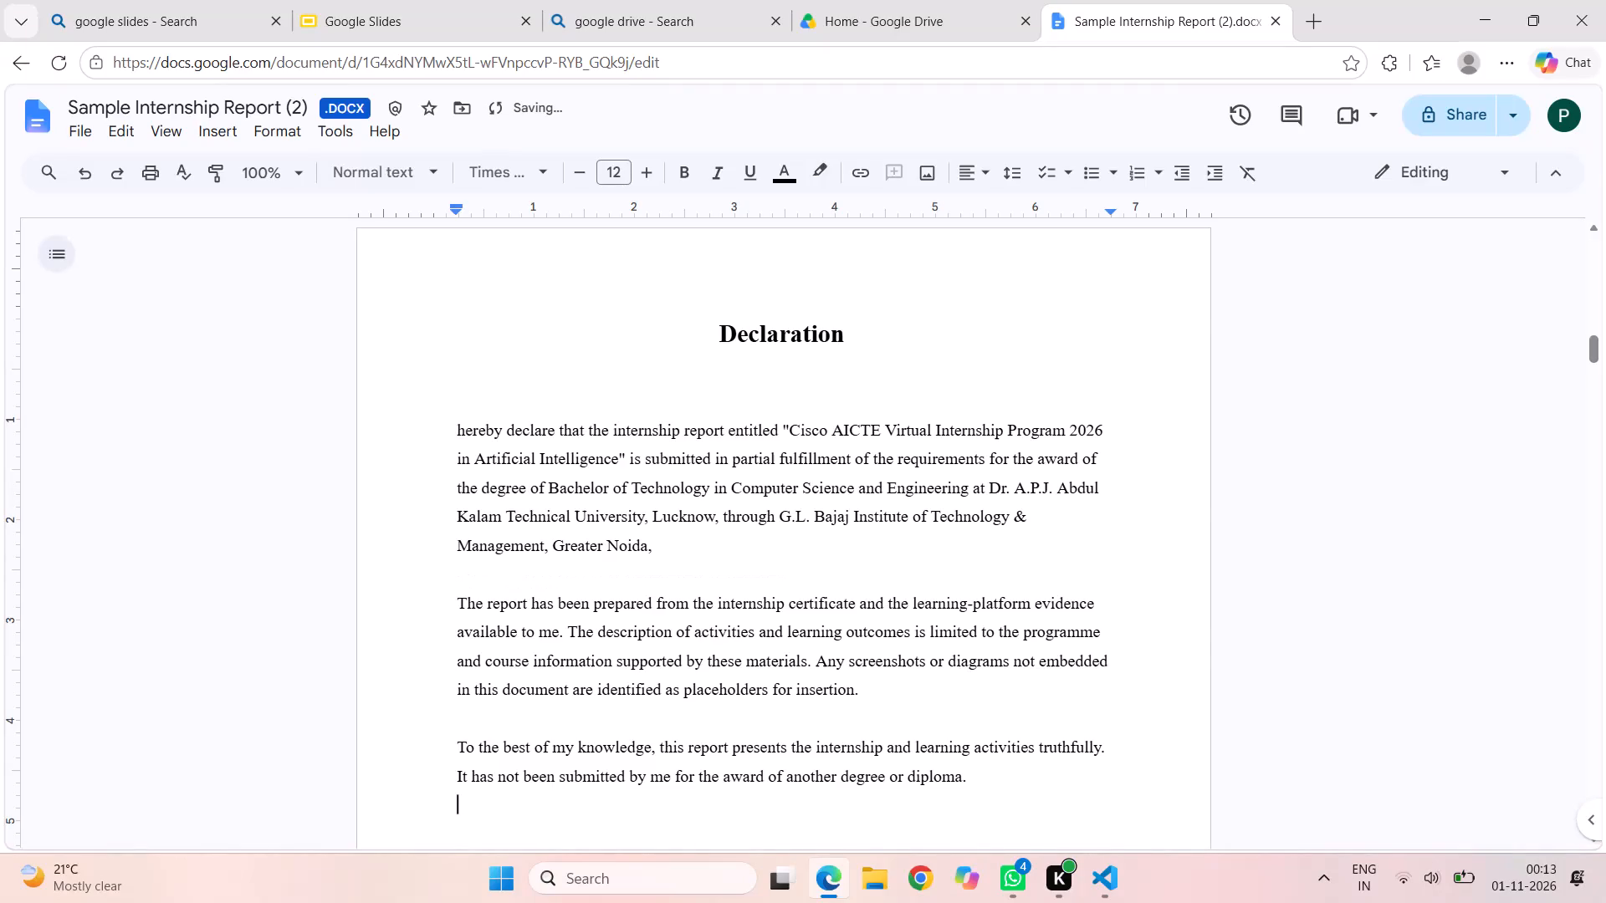
Insert "I " before "hereby declare" at the start of the Declaration's first paragraph, with no leading space.
scroll(675, 494, down, 1)
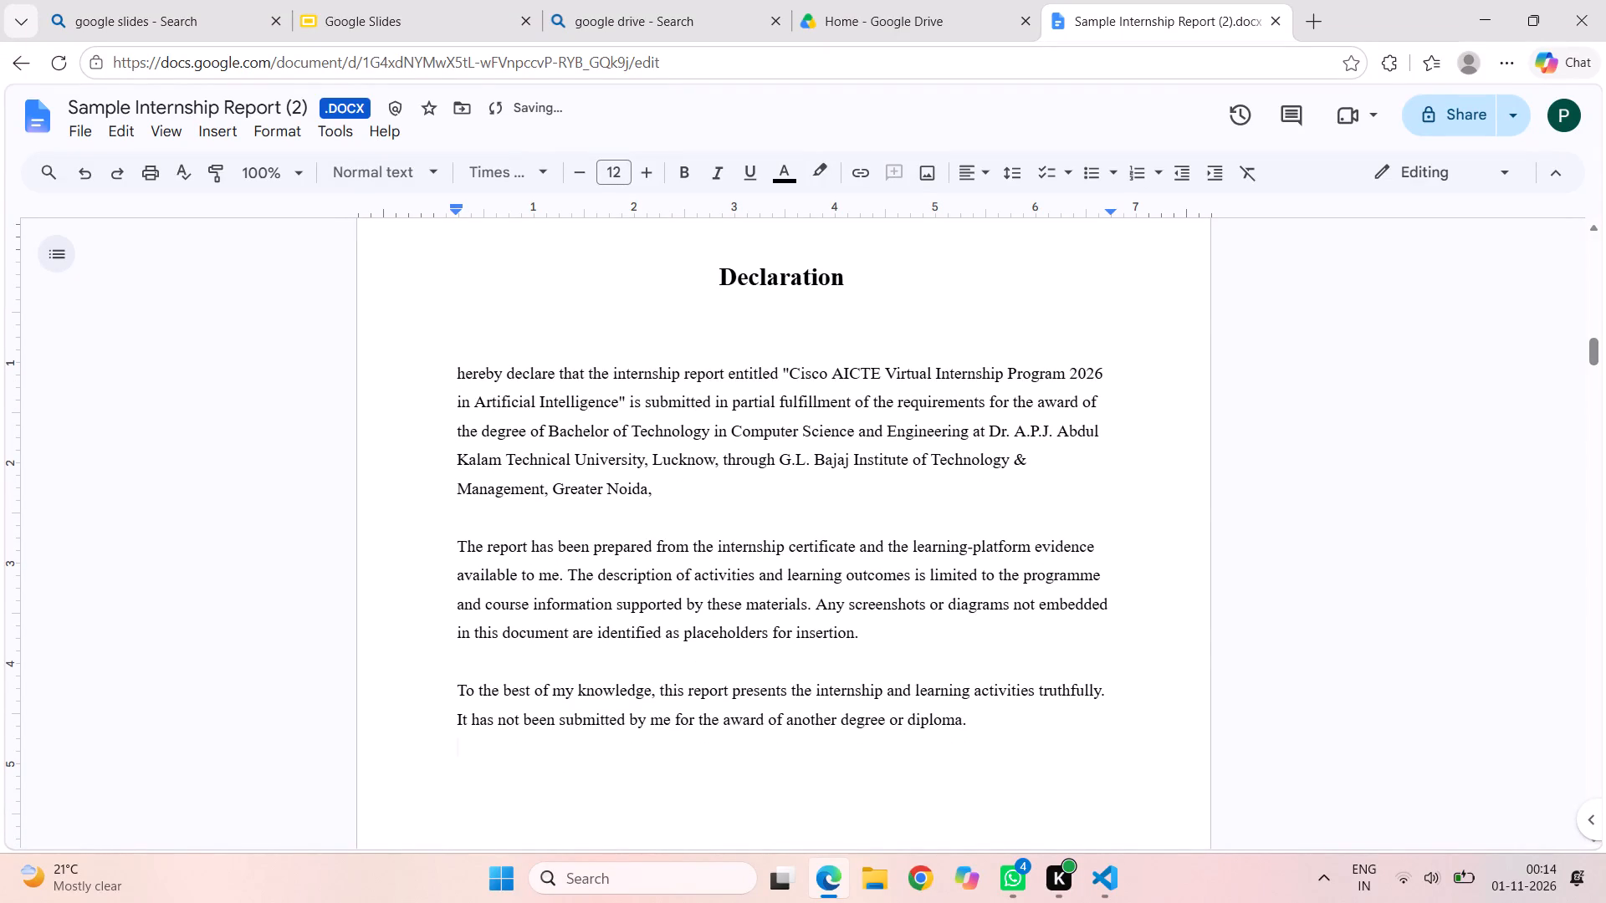
click(456, 374)
key(space)
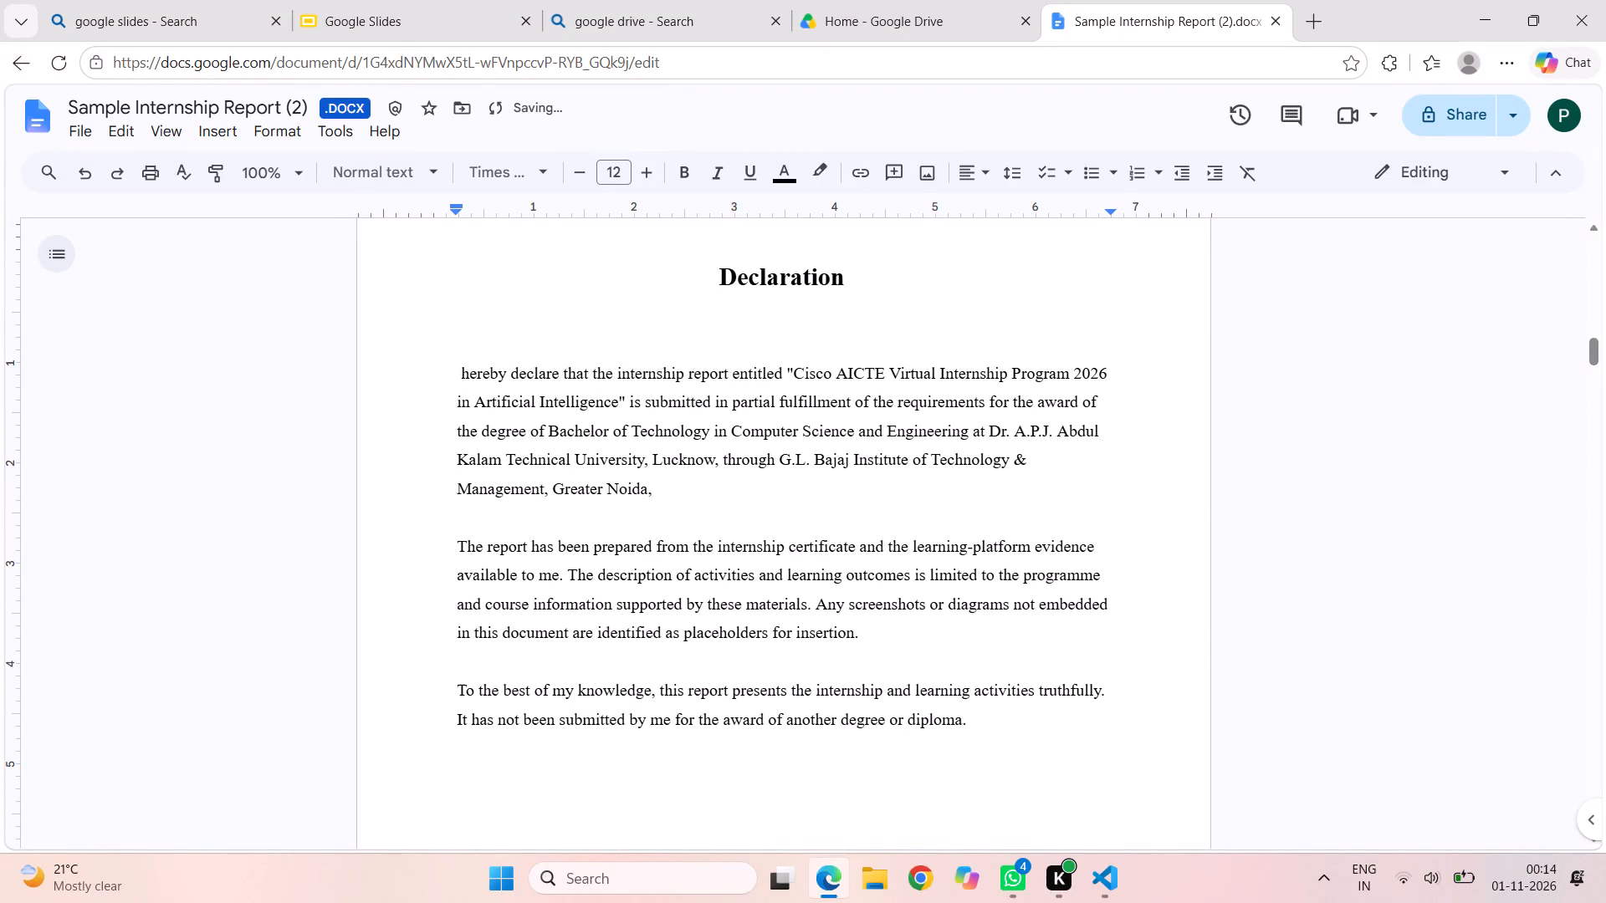
key(i)
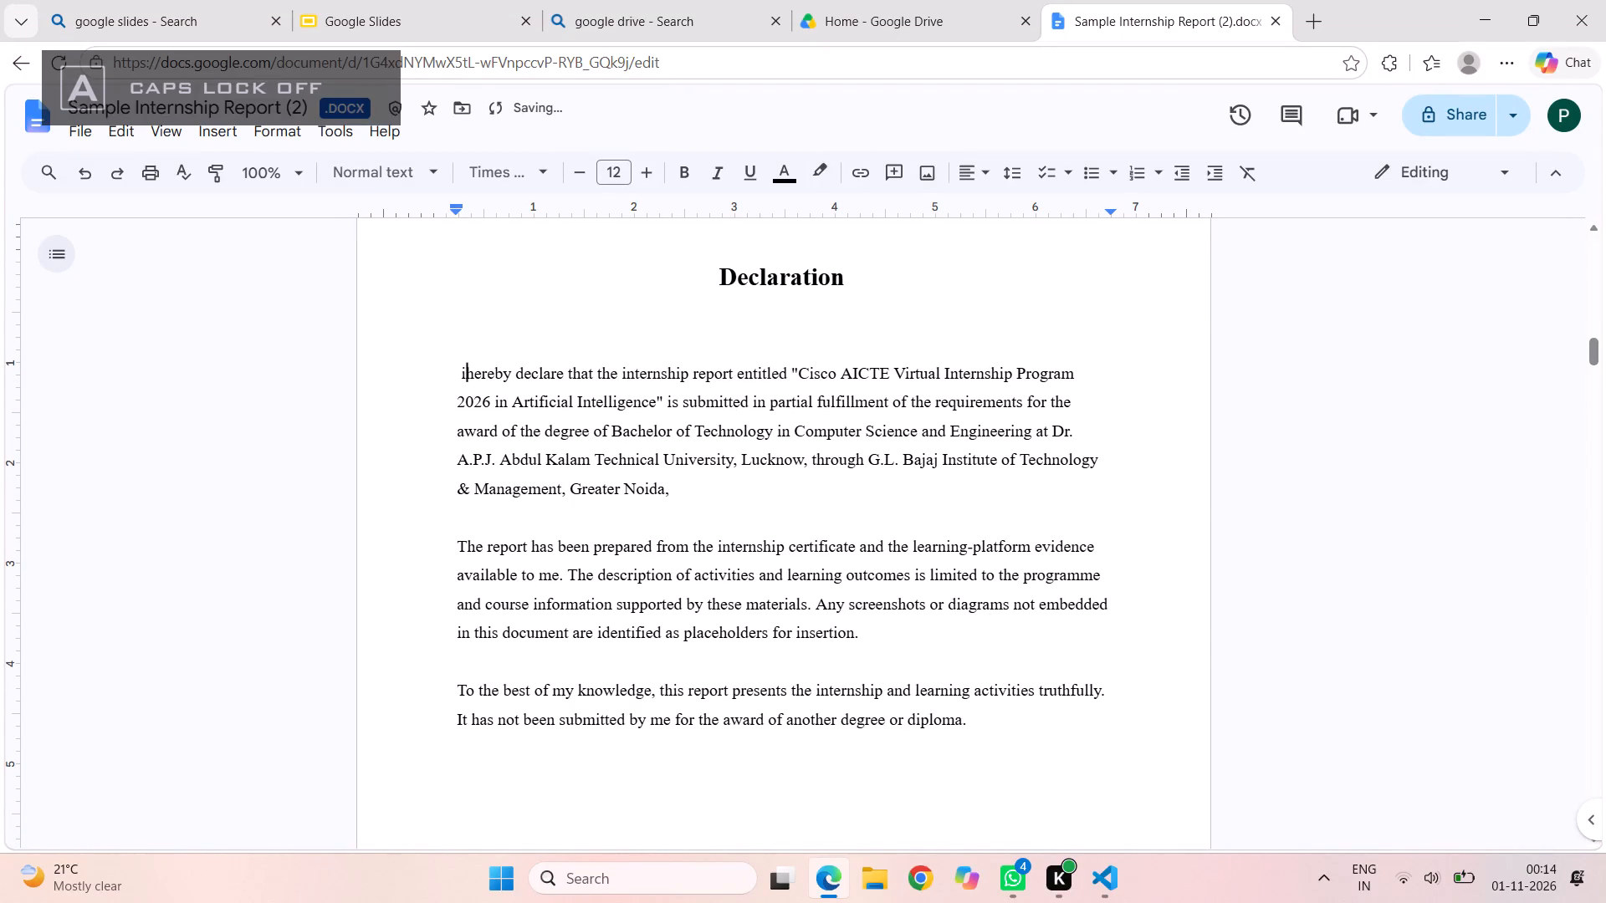
key(BackSpace)
key(i)
key(space)
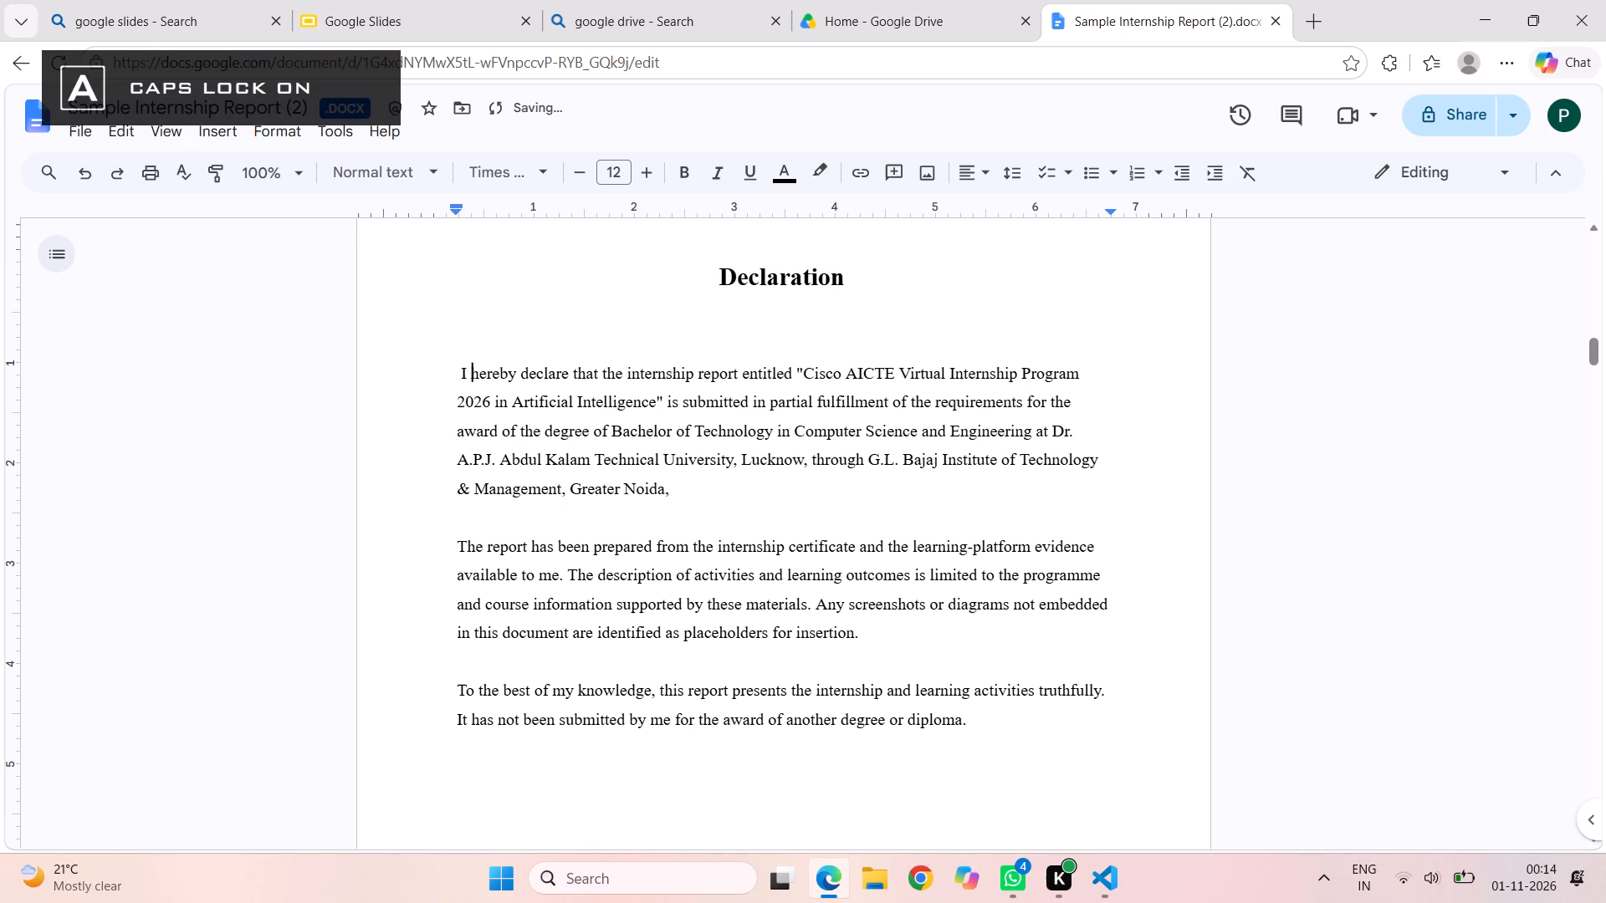
key(Left)
key(Left)
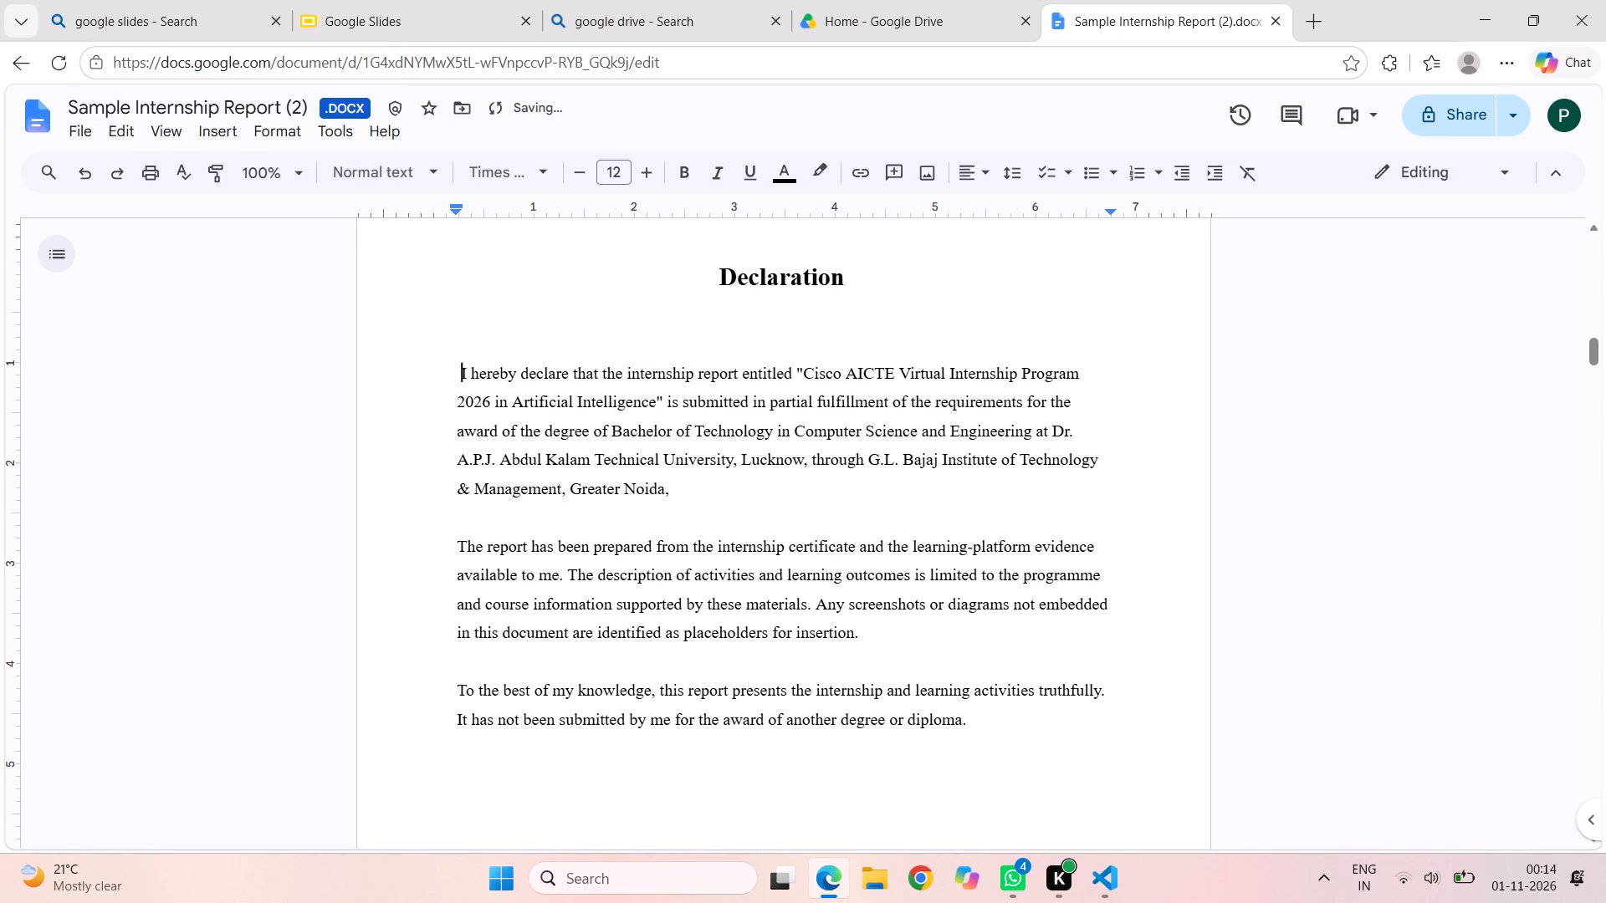
key(BackSpace)
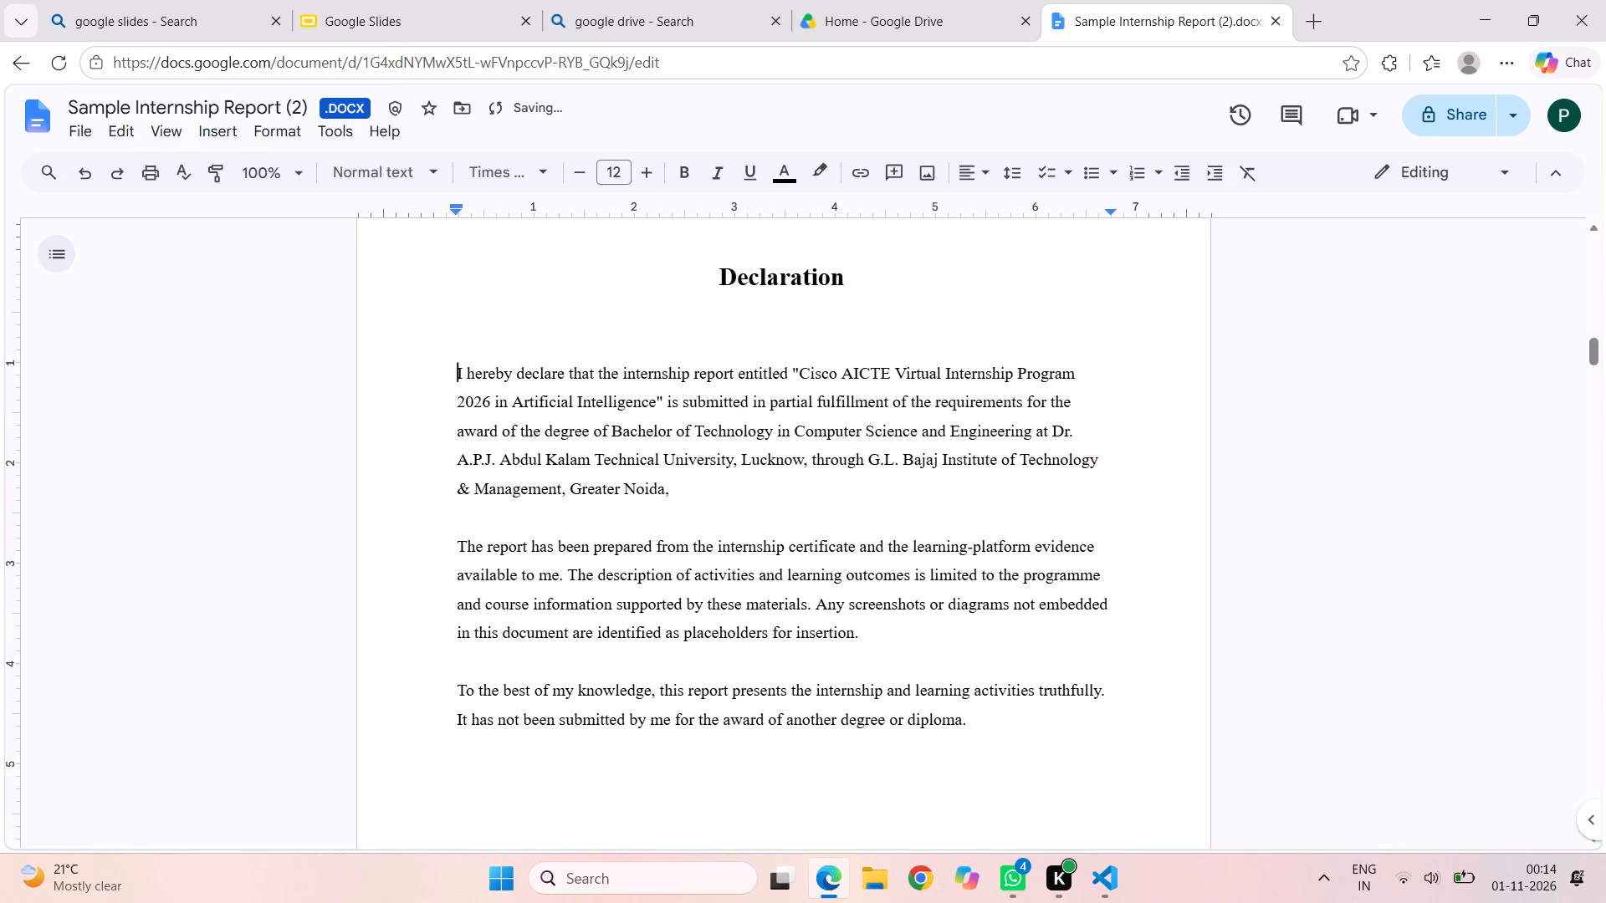
Delete the Acknowledgement body text from "First I would like to thank" through "successful completion of this internship.".
click(698, 550)
scroll(698, 550, down, 2)
scroll(698, 550, up, 1)
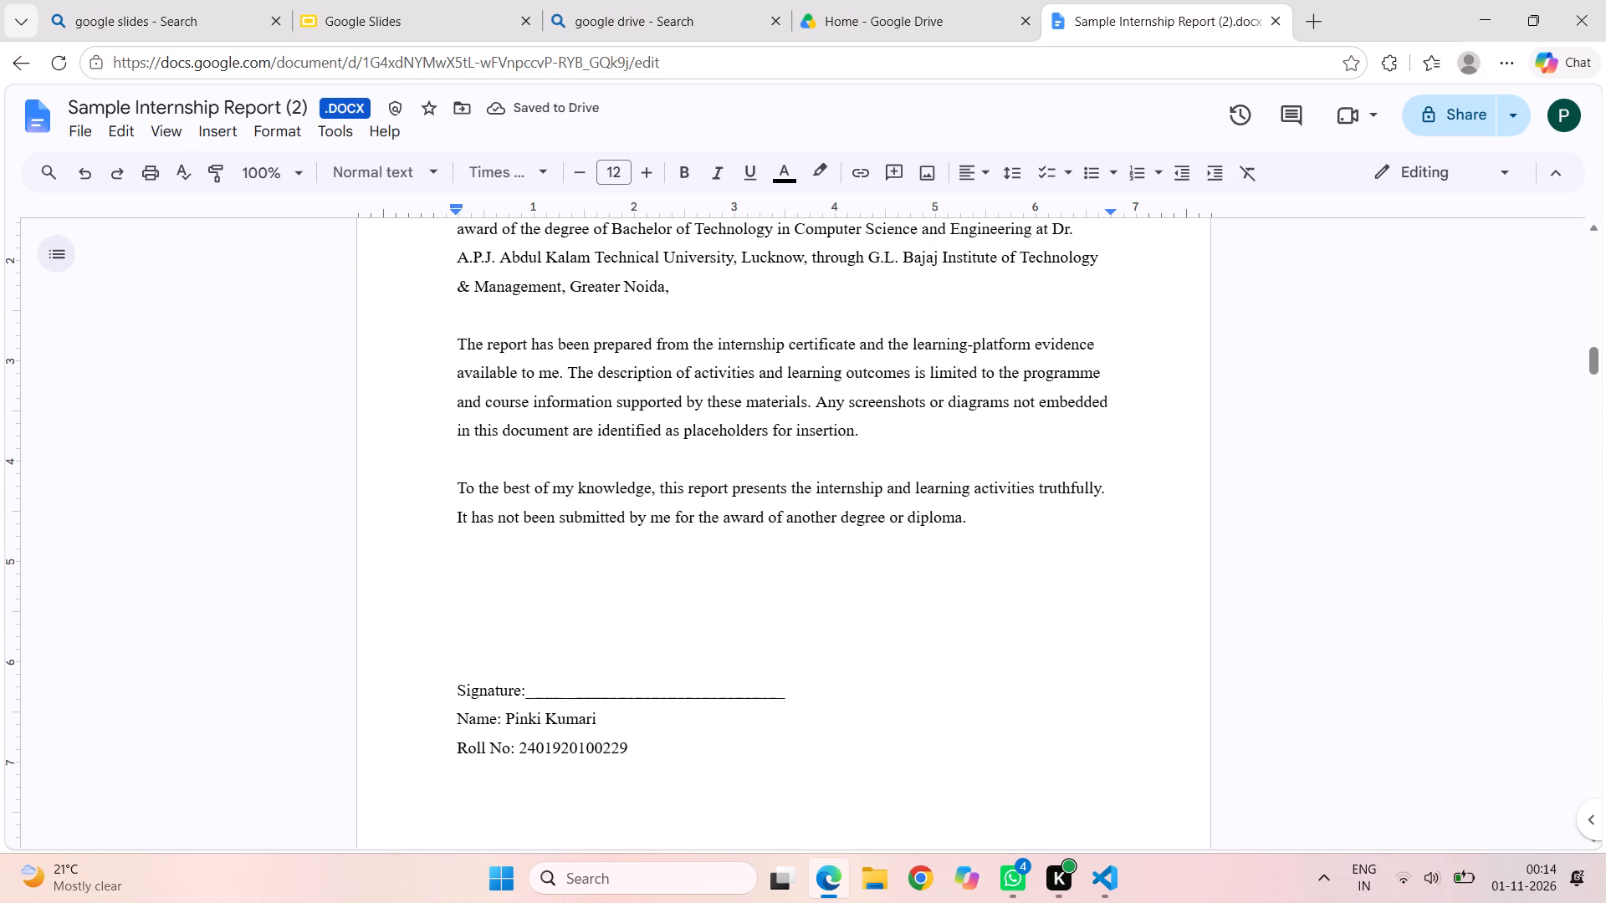
scroll(698, 550, up, 2)
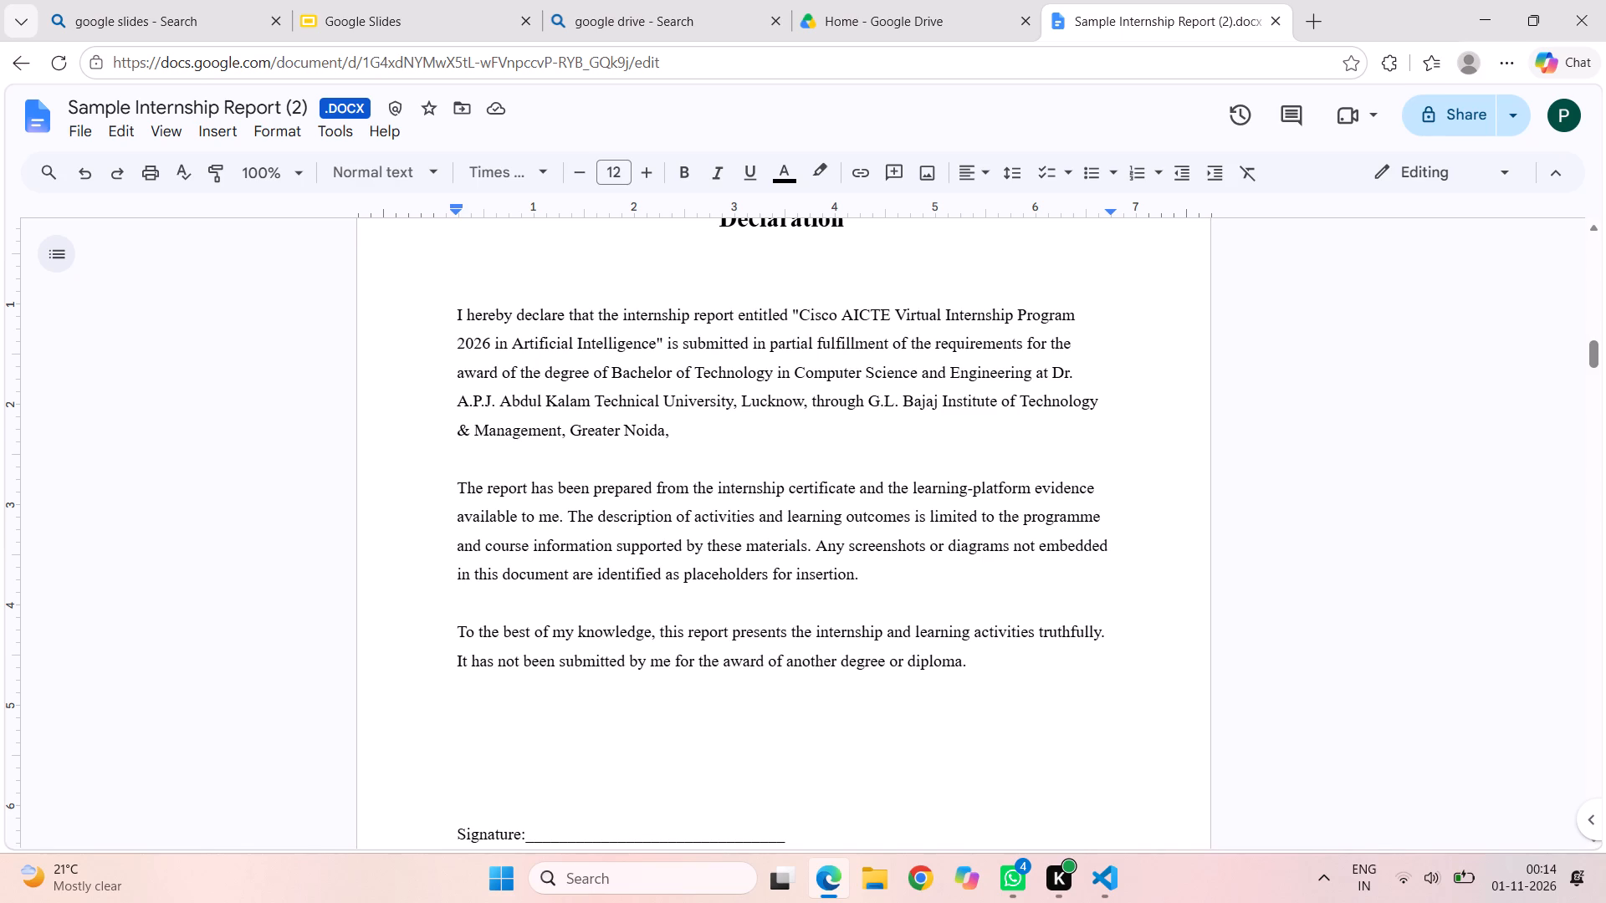
scroll(698, 550, down, 2)
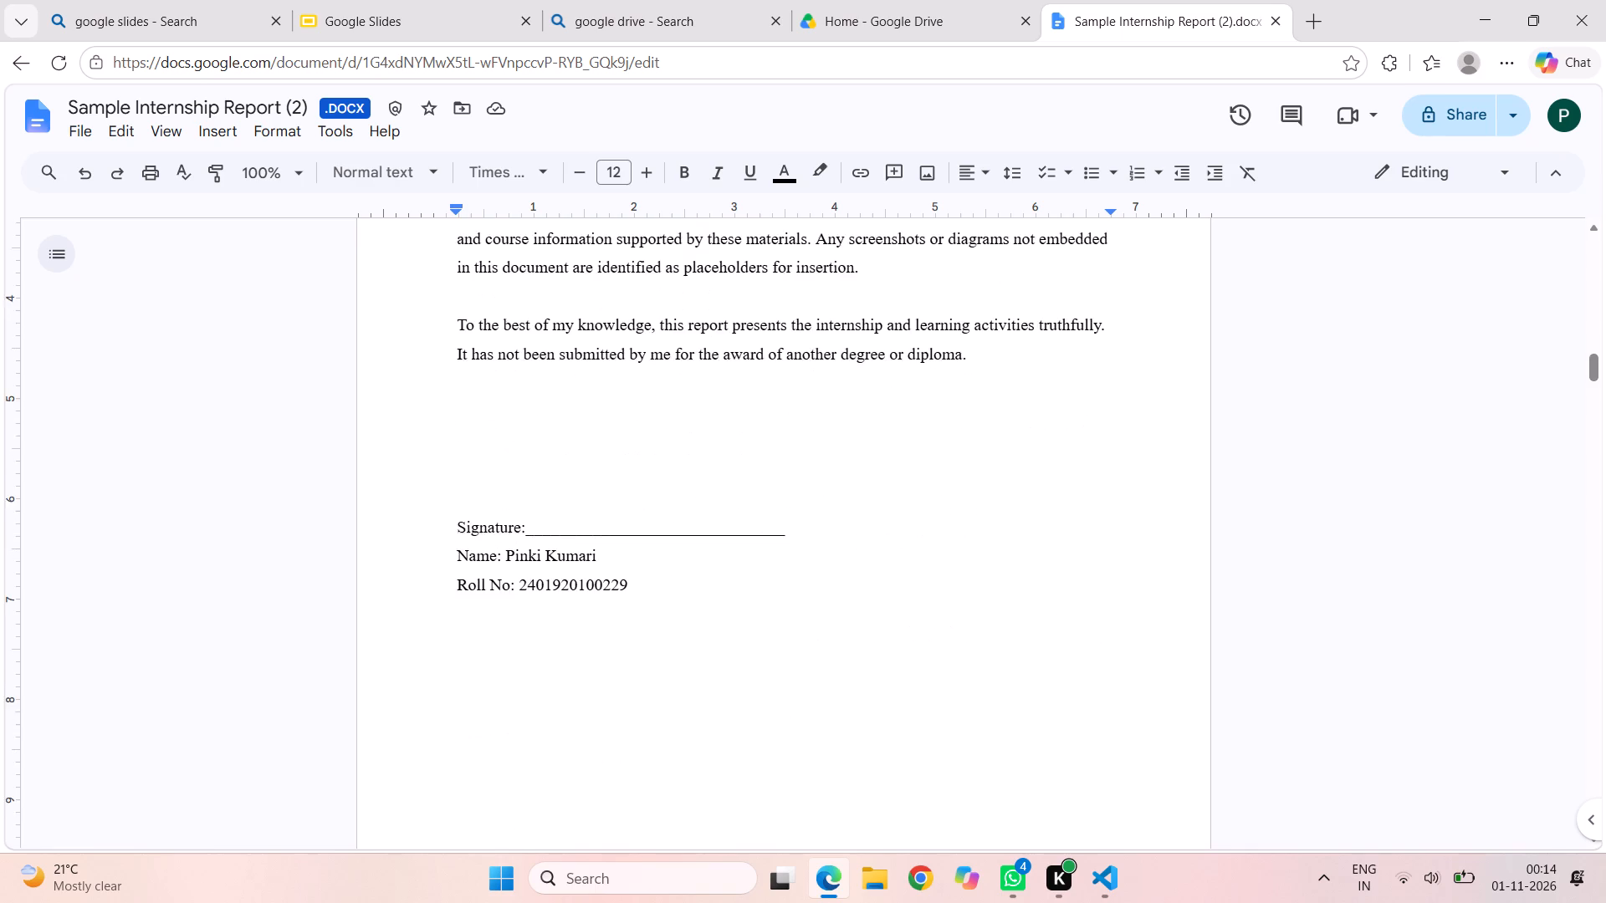
scroll(698, 550, down, 8)
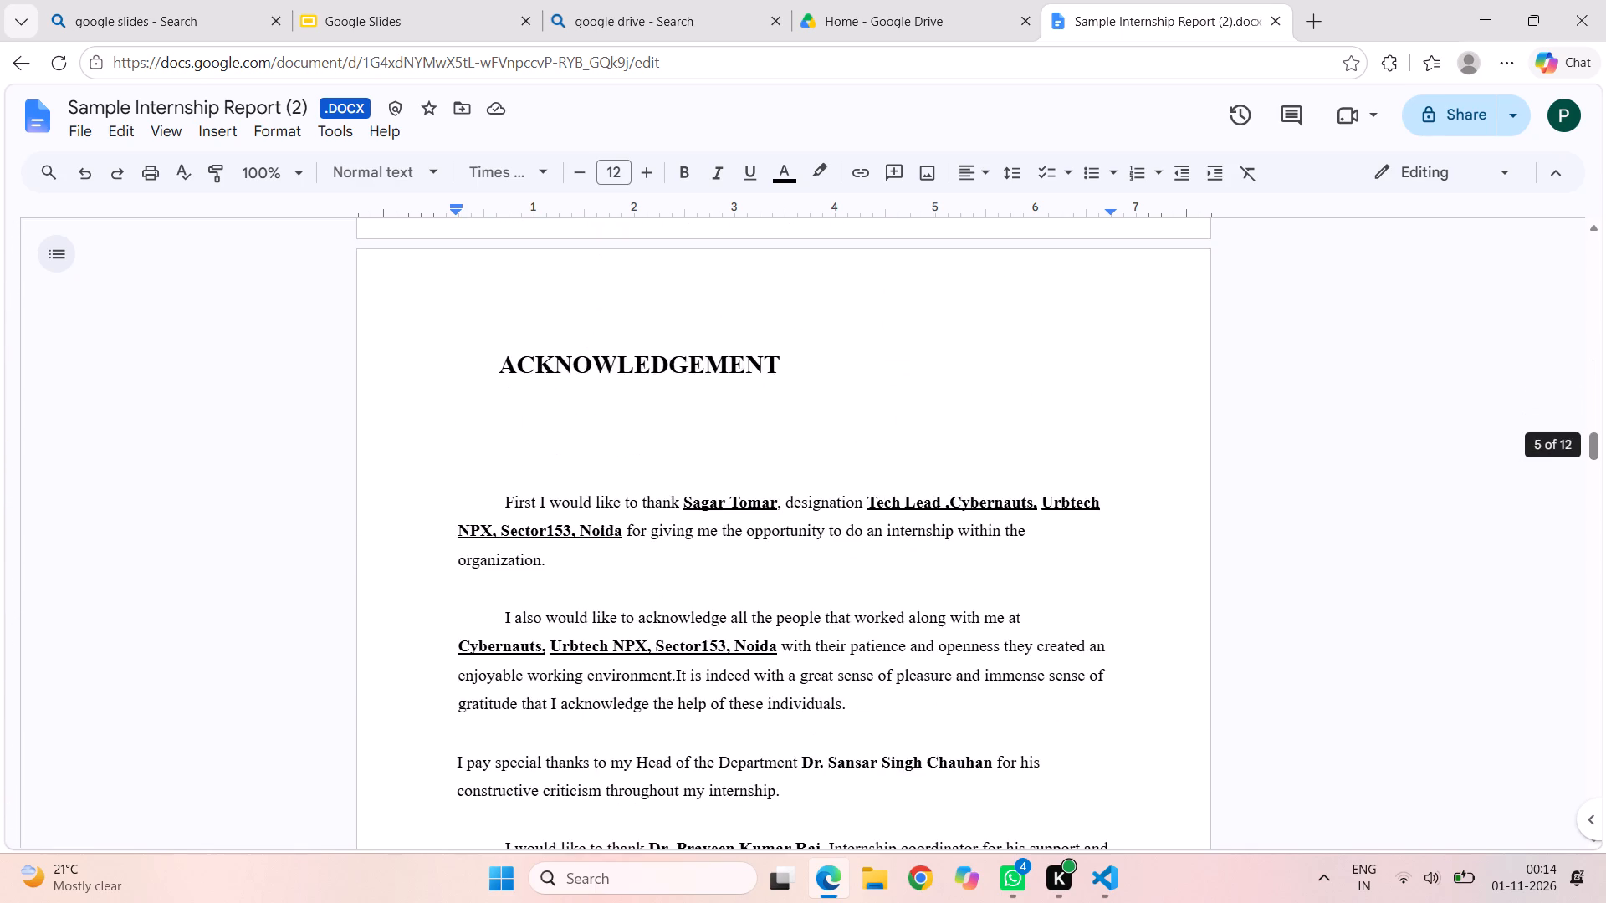
scroll(698, 550, down, 6)
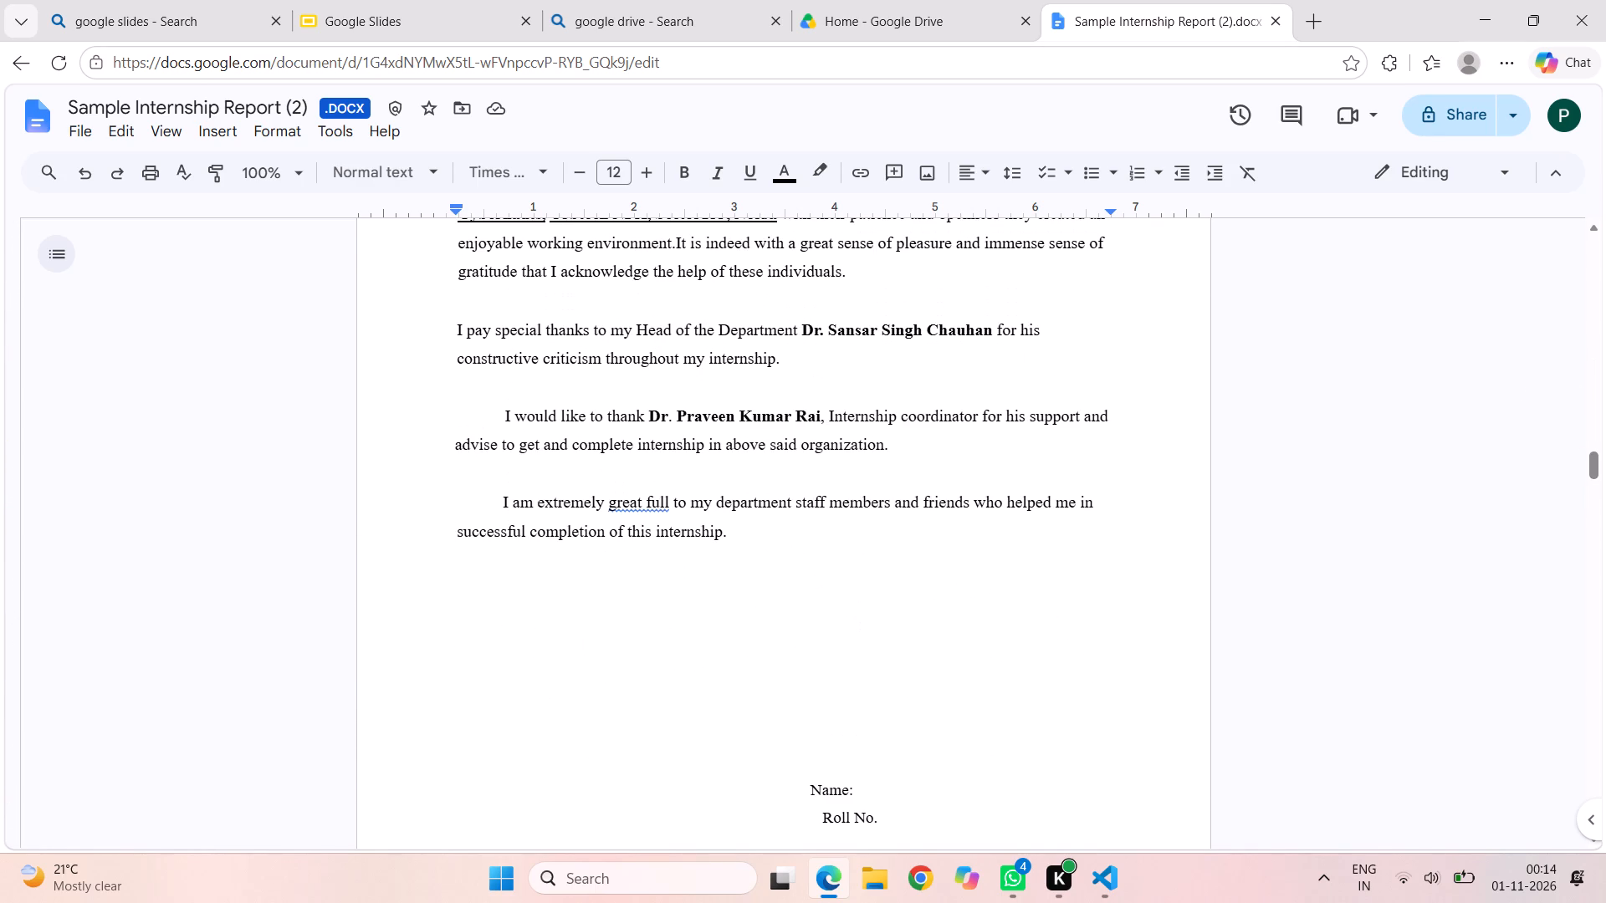
scroll(731, 525, up, 2)
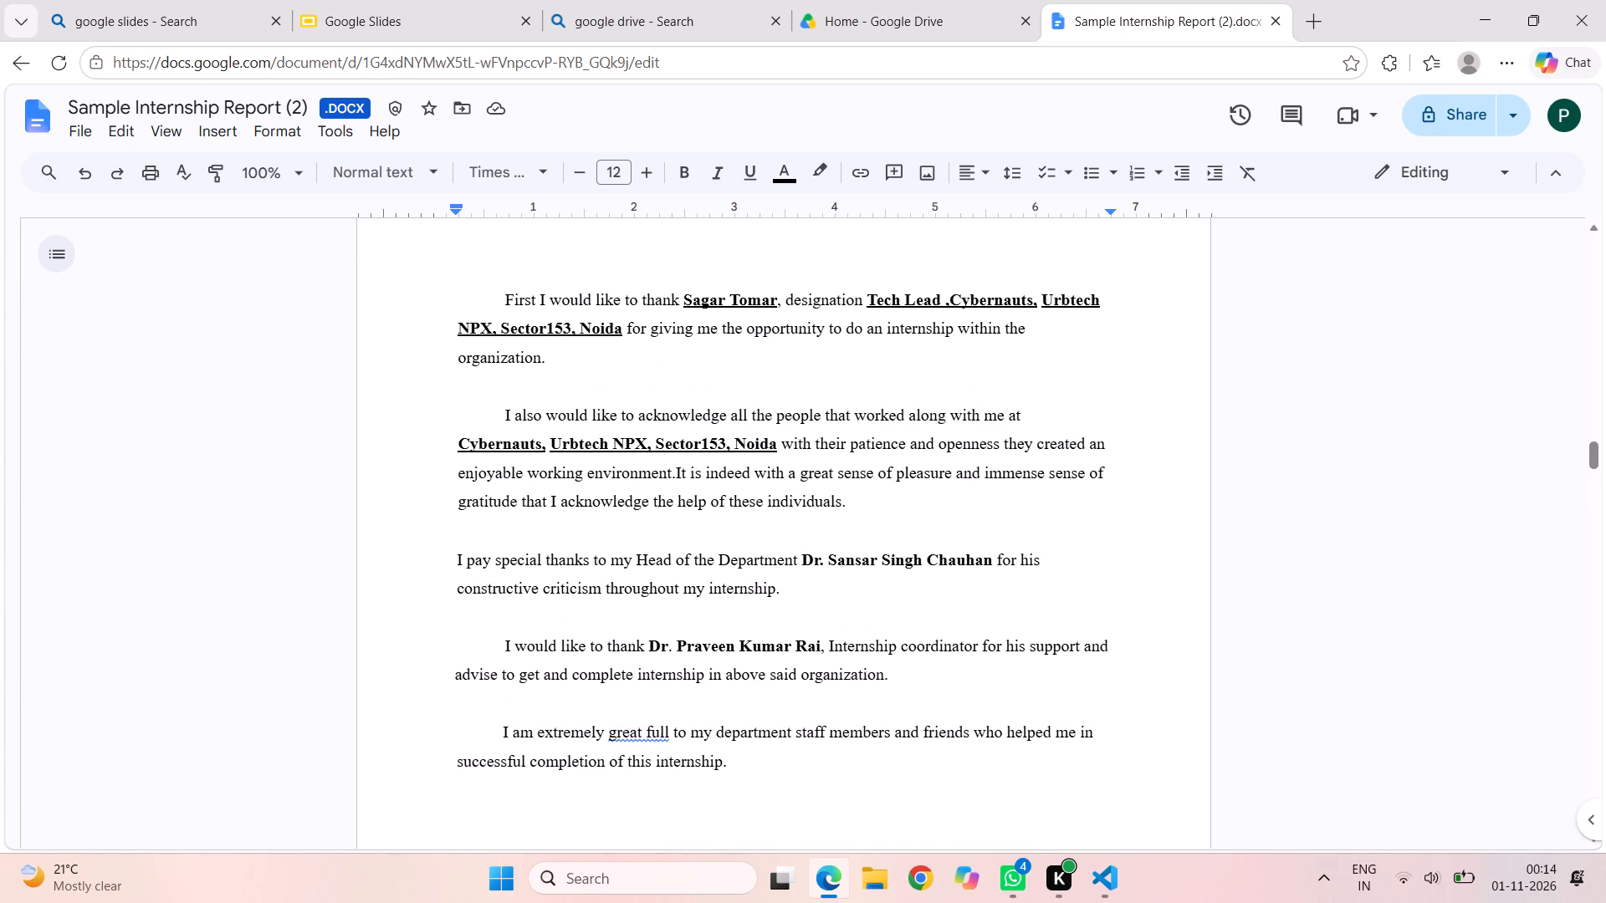
drag(730, 765, 467, 385)
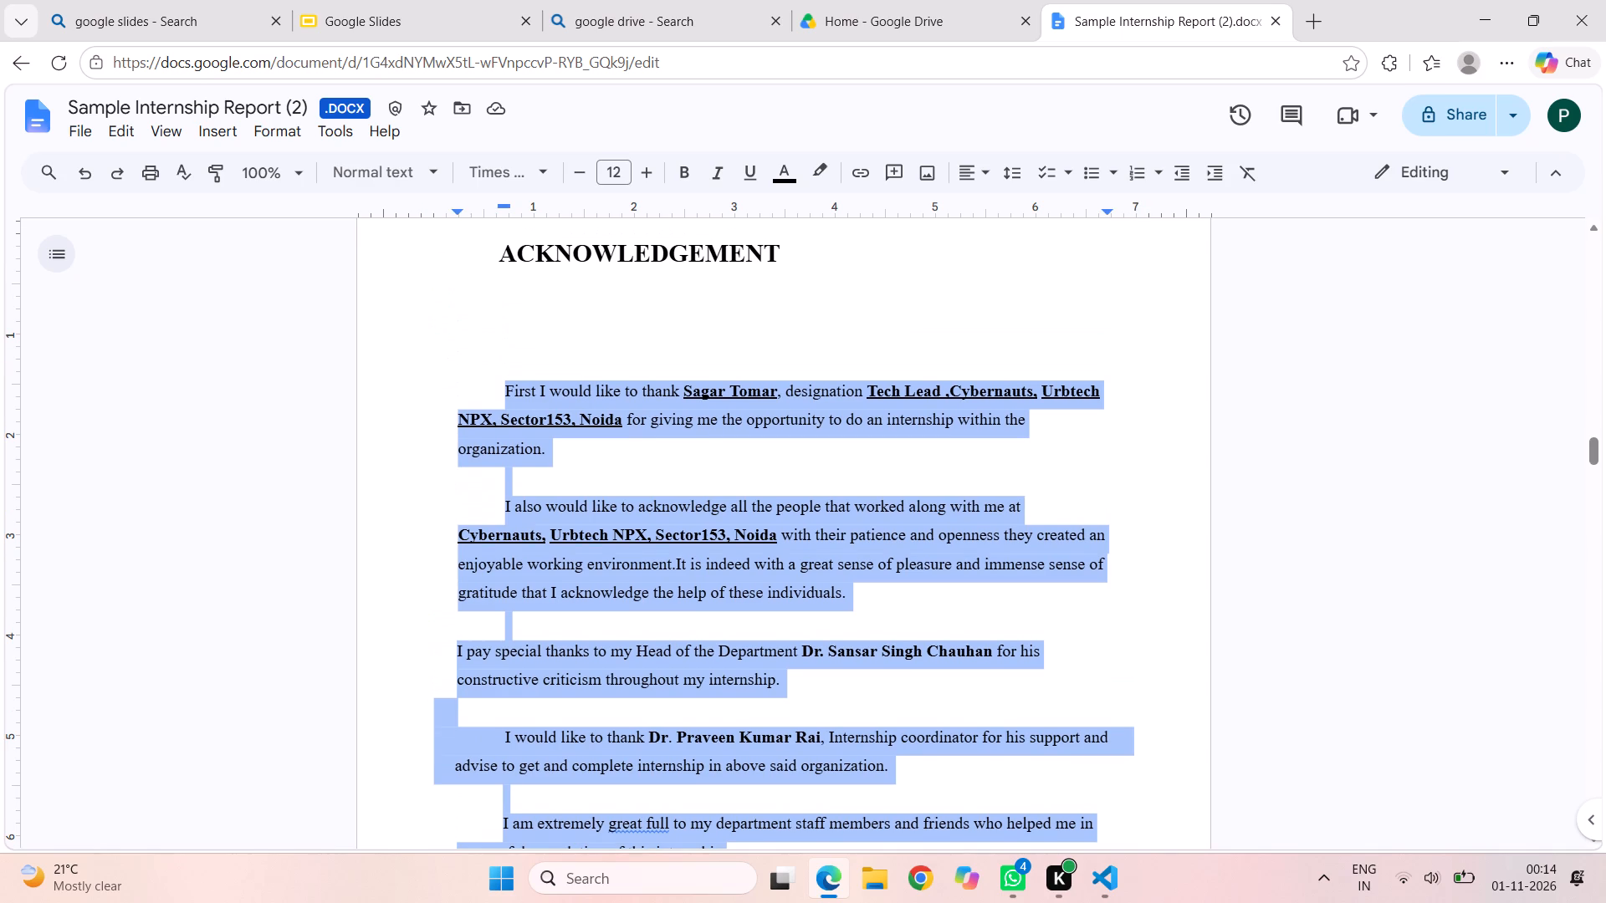
drag(467, 385, 468, 385)
key(BackSpace)
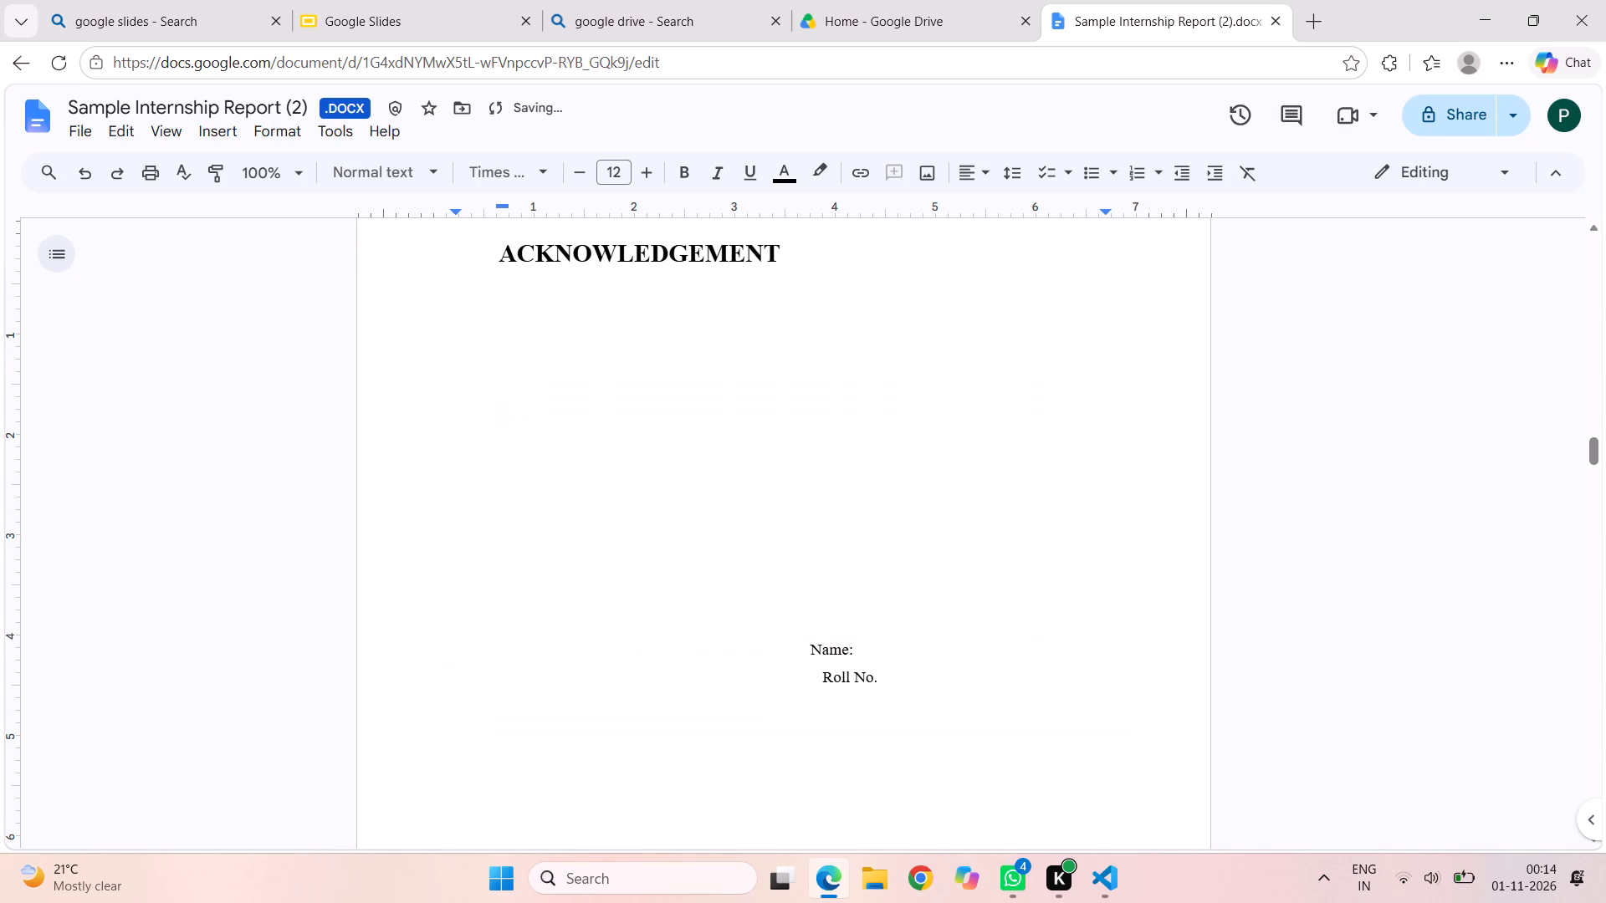
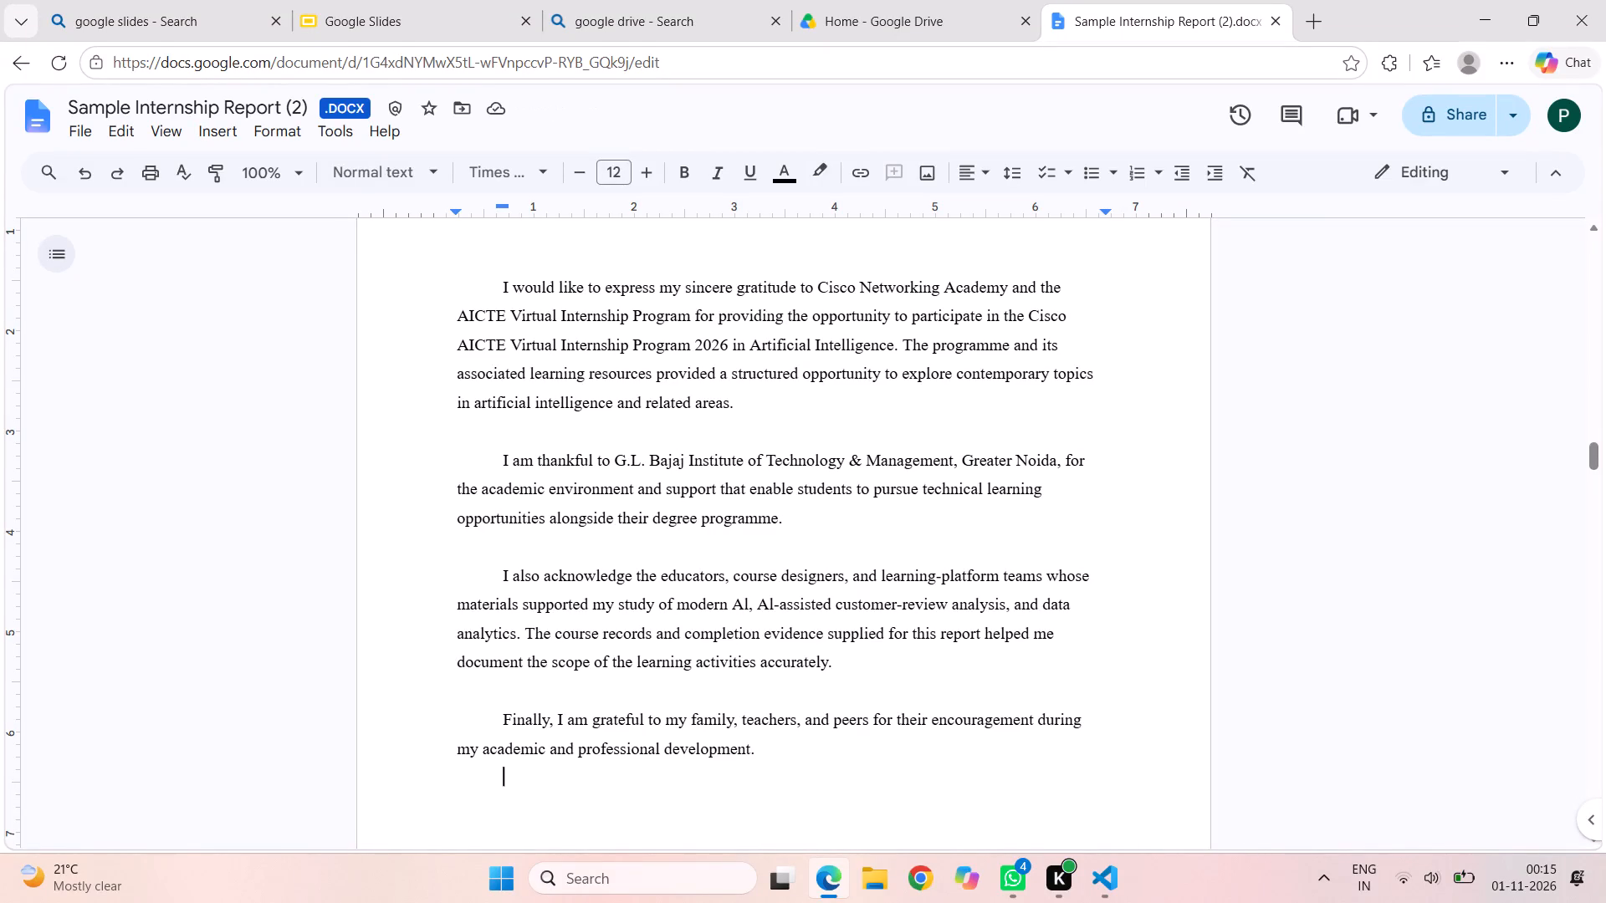
Centre the ACKNOWLEDGEMENT heading on the page.
scroll(589, 333, up, 2)
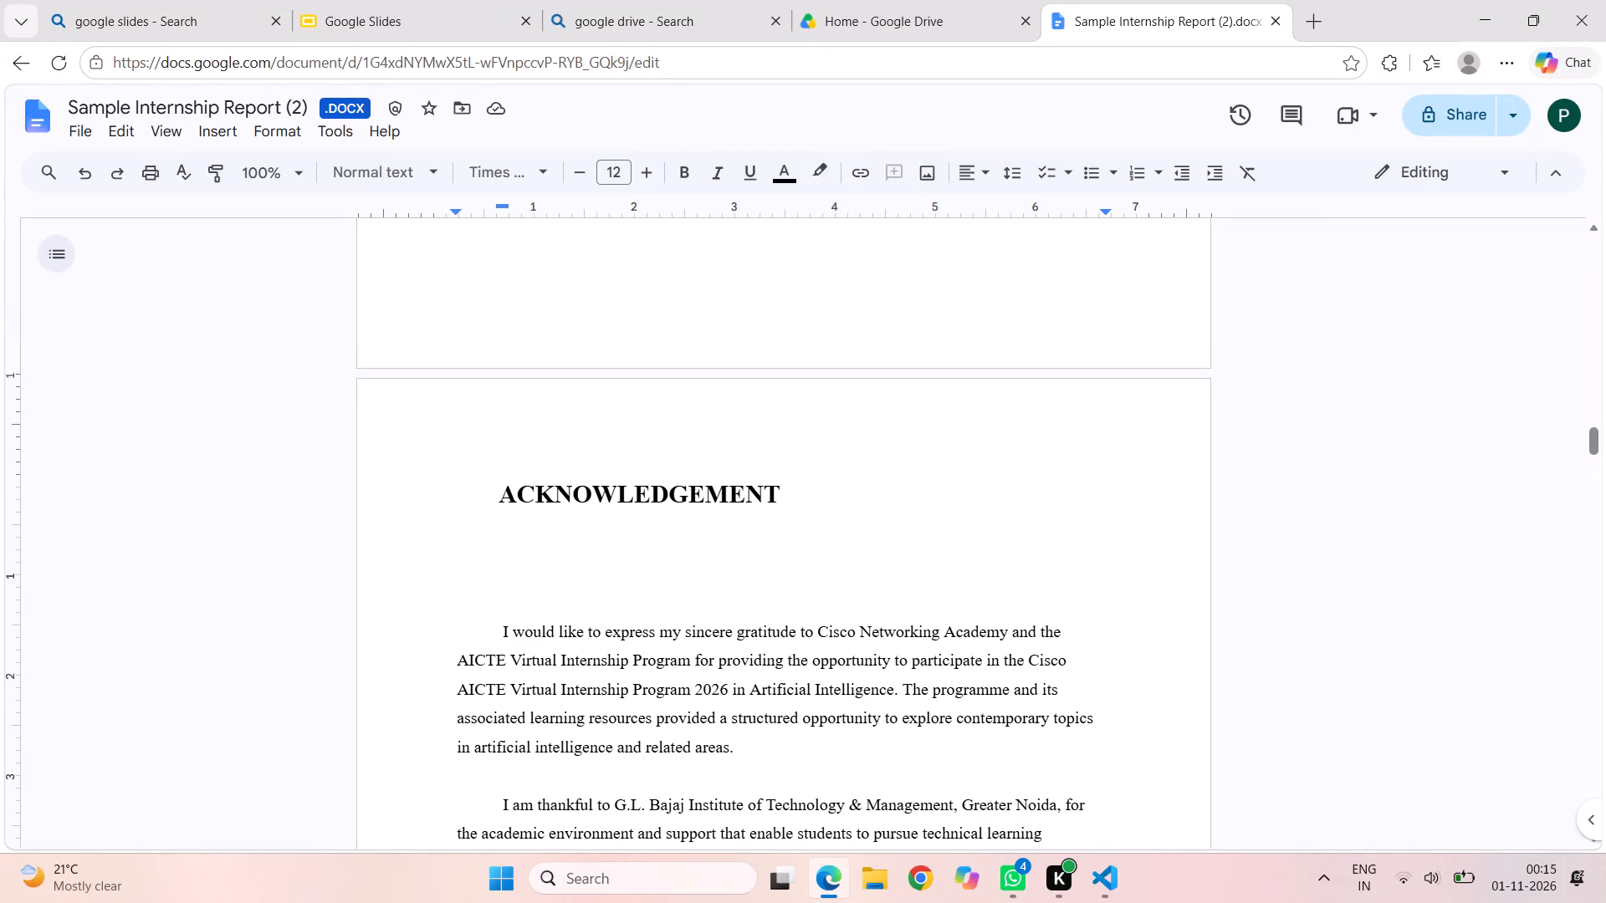
drag(786, 489, 490, 482)
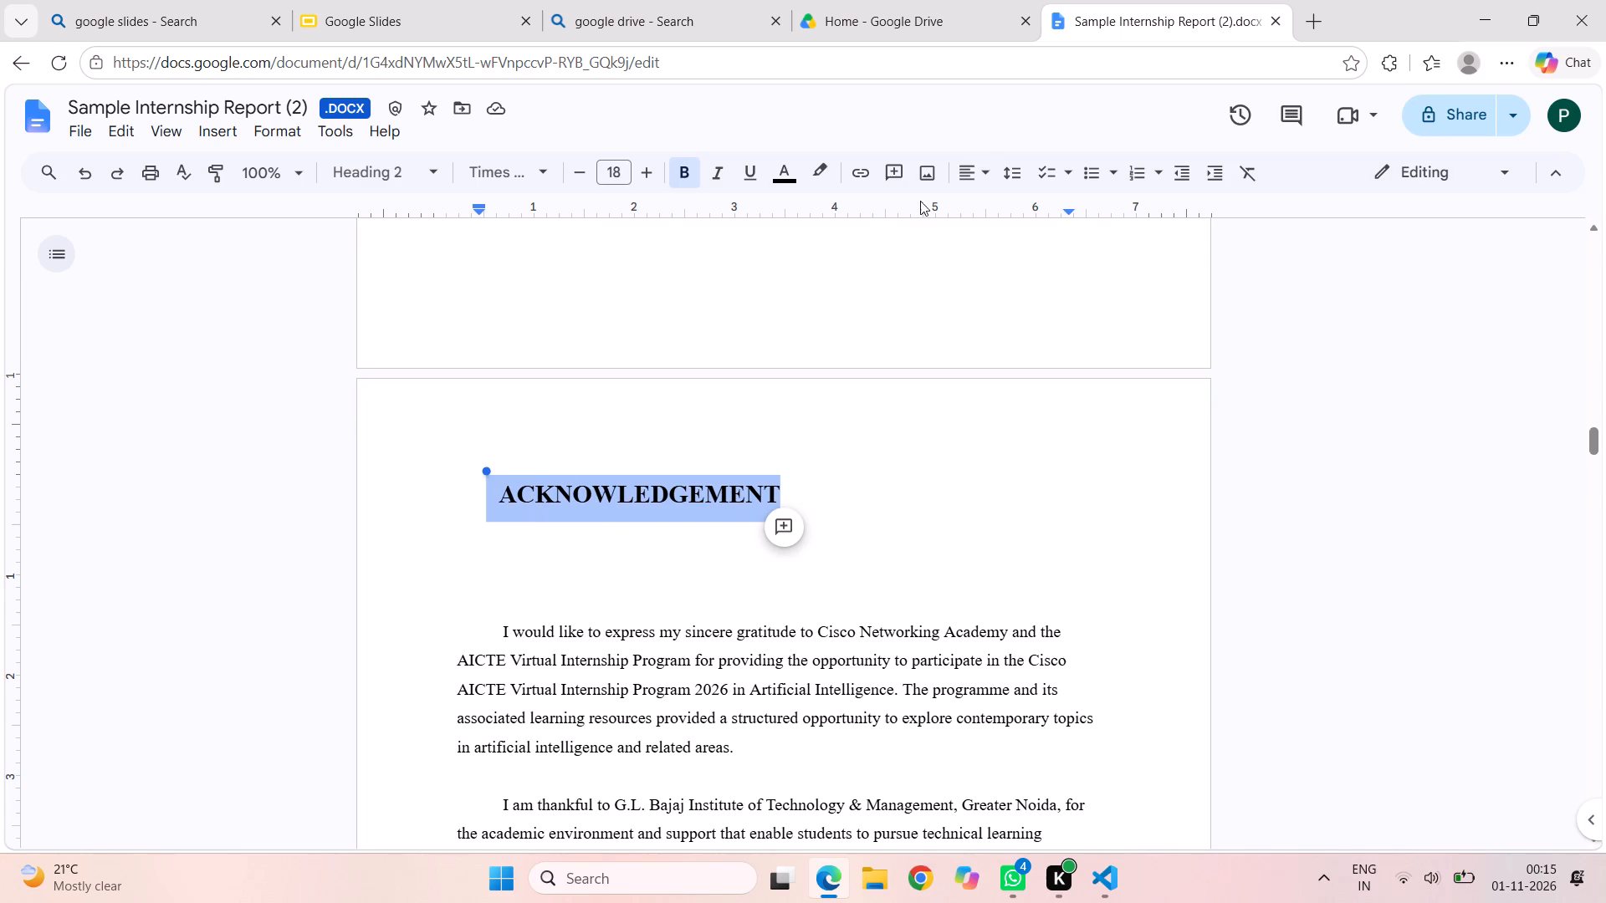
click(987, 164)
click(1004, 207)
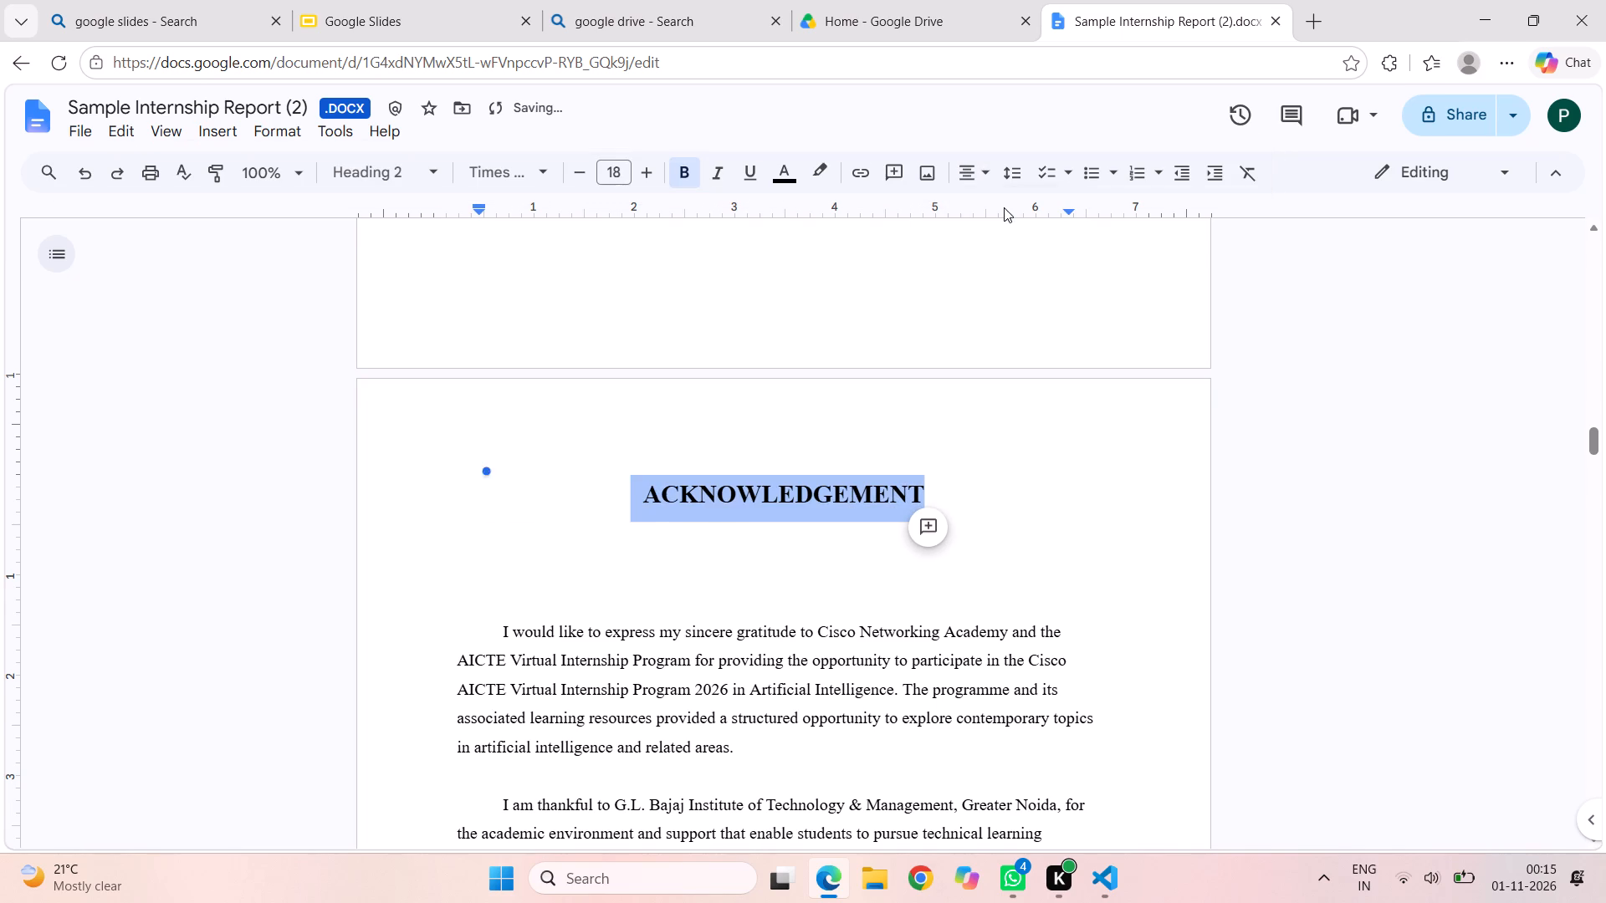
Remove the indents from the first Acknowledgement paragraph and reduce the gap below the heading to one blank line.
click(493, 642)
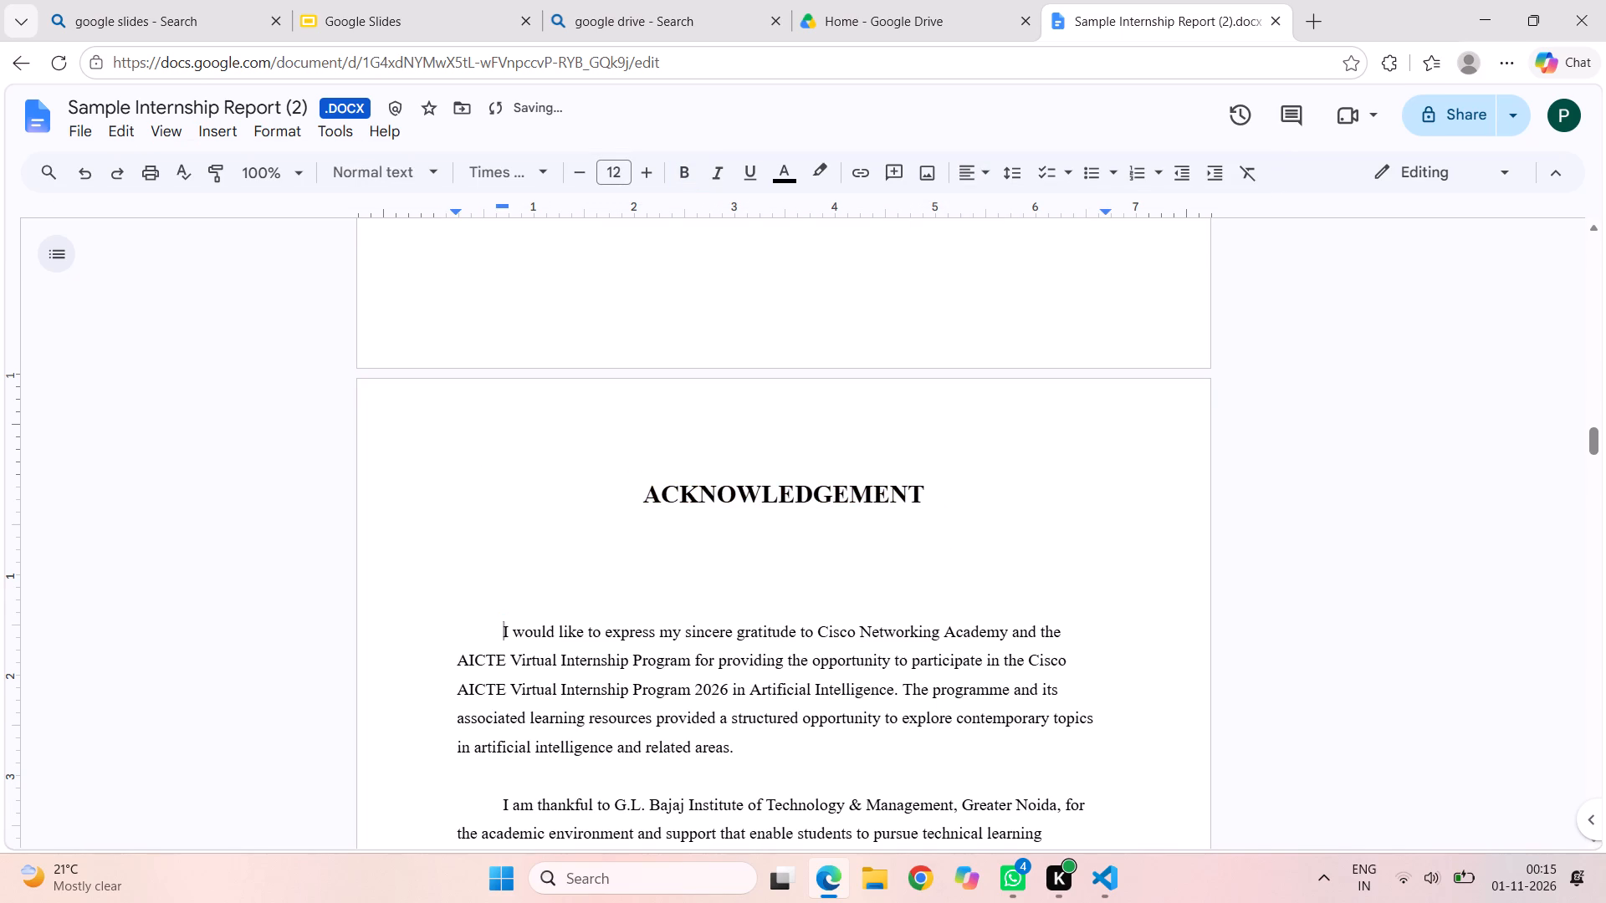
key(BackSpace)
key(BackSpace)
key(BackSpace)
key(BackSpace)
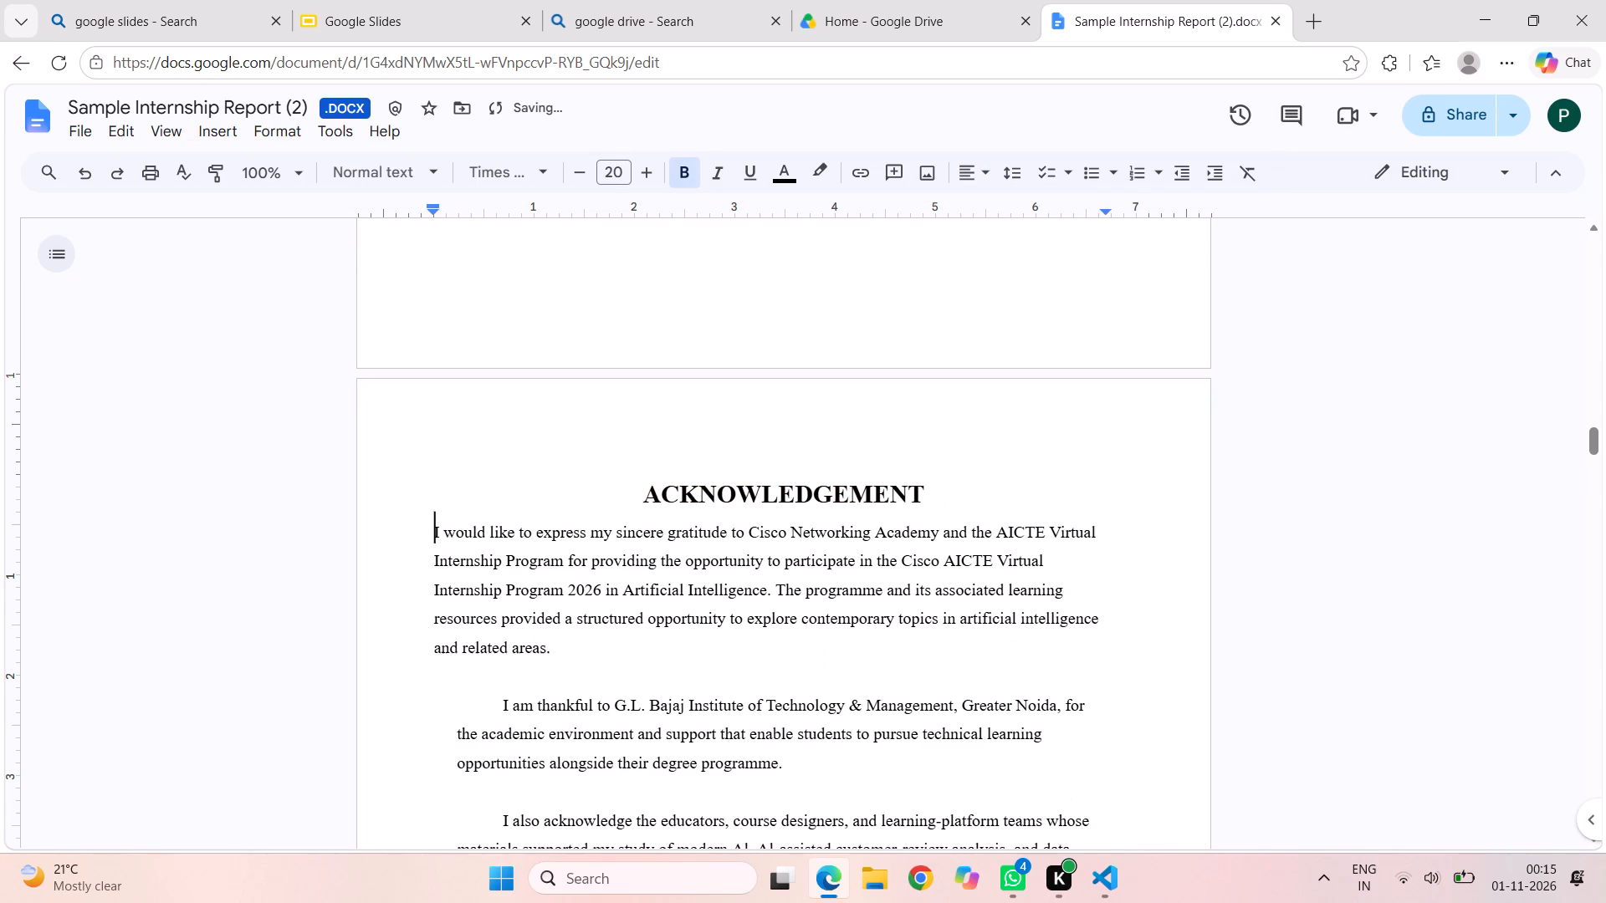
key(Return)
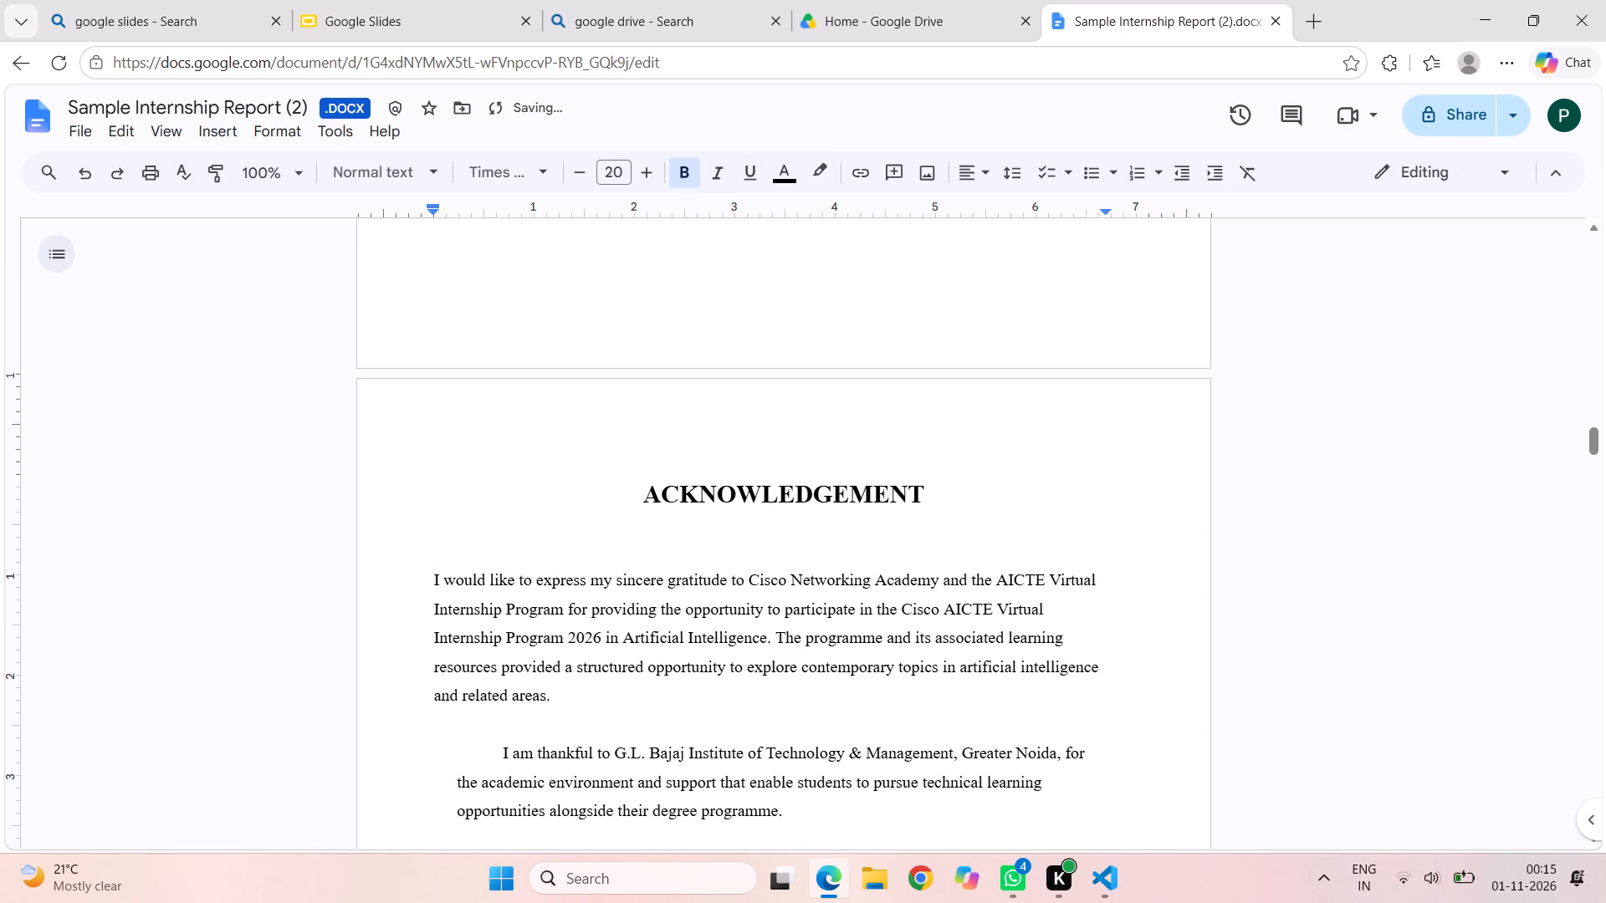
Remove all indents from the Acknowledgement paragraphs starting "I am thankful," "I also acknowledge" and "Finally" so they align with the first paragraph.
scroll(493, 642, down, 1)
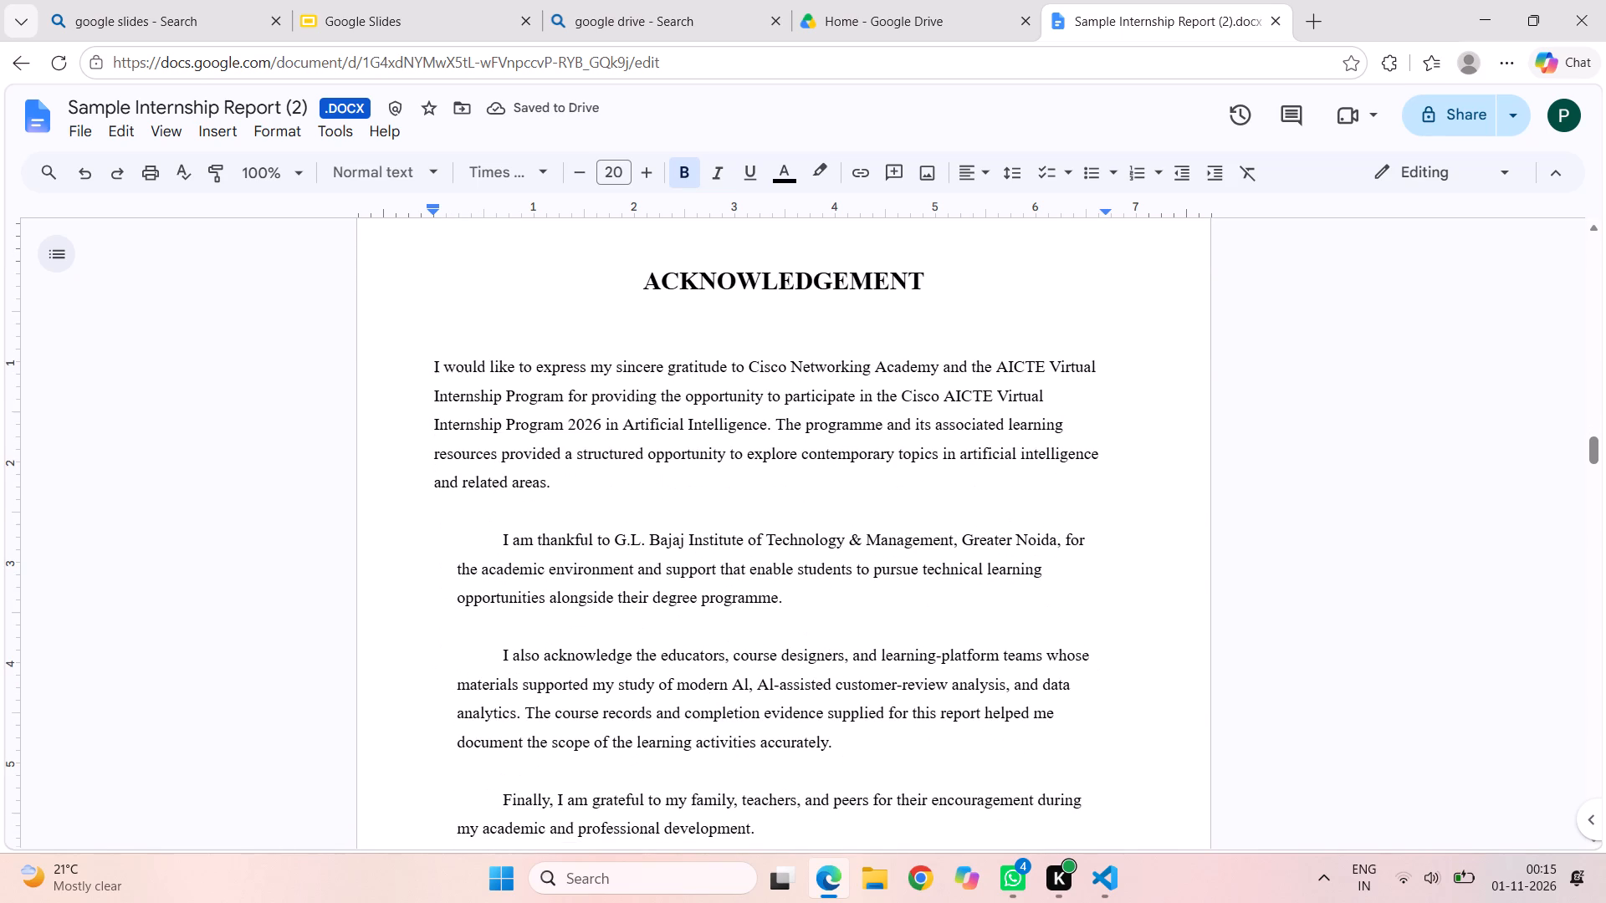
scroll(493, 642, down, 1)
scroll(622, 619, down, 1)
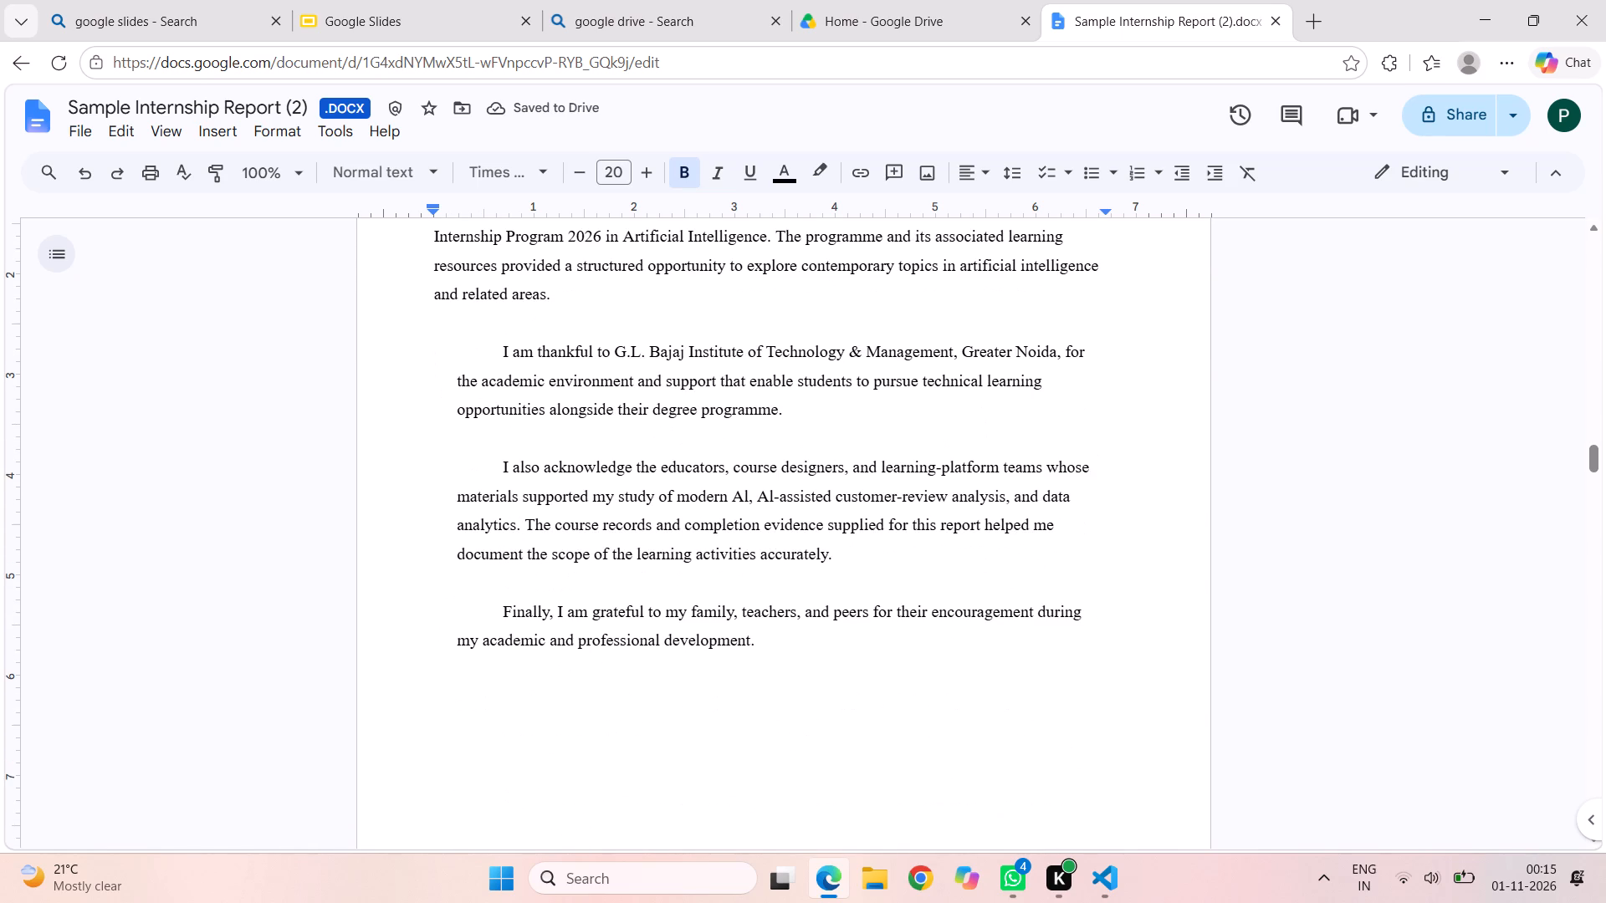
click(504, 617)
key(BackSpace)
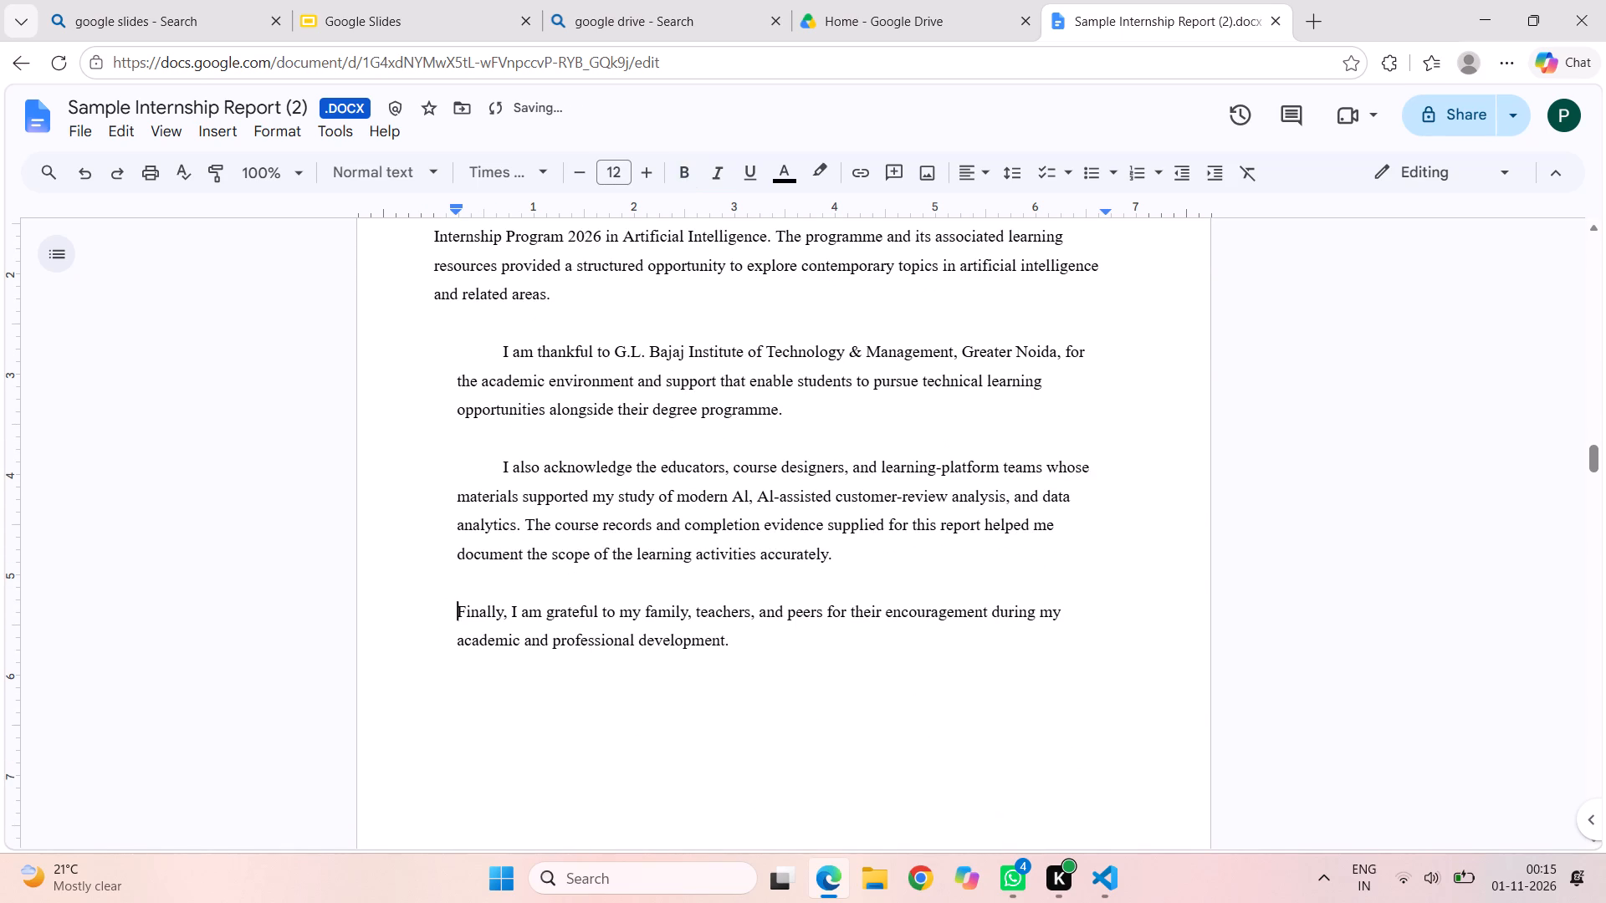
scroll(504, 617, up, 1)
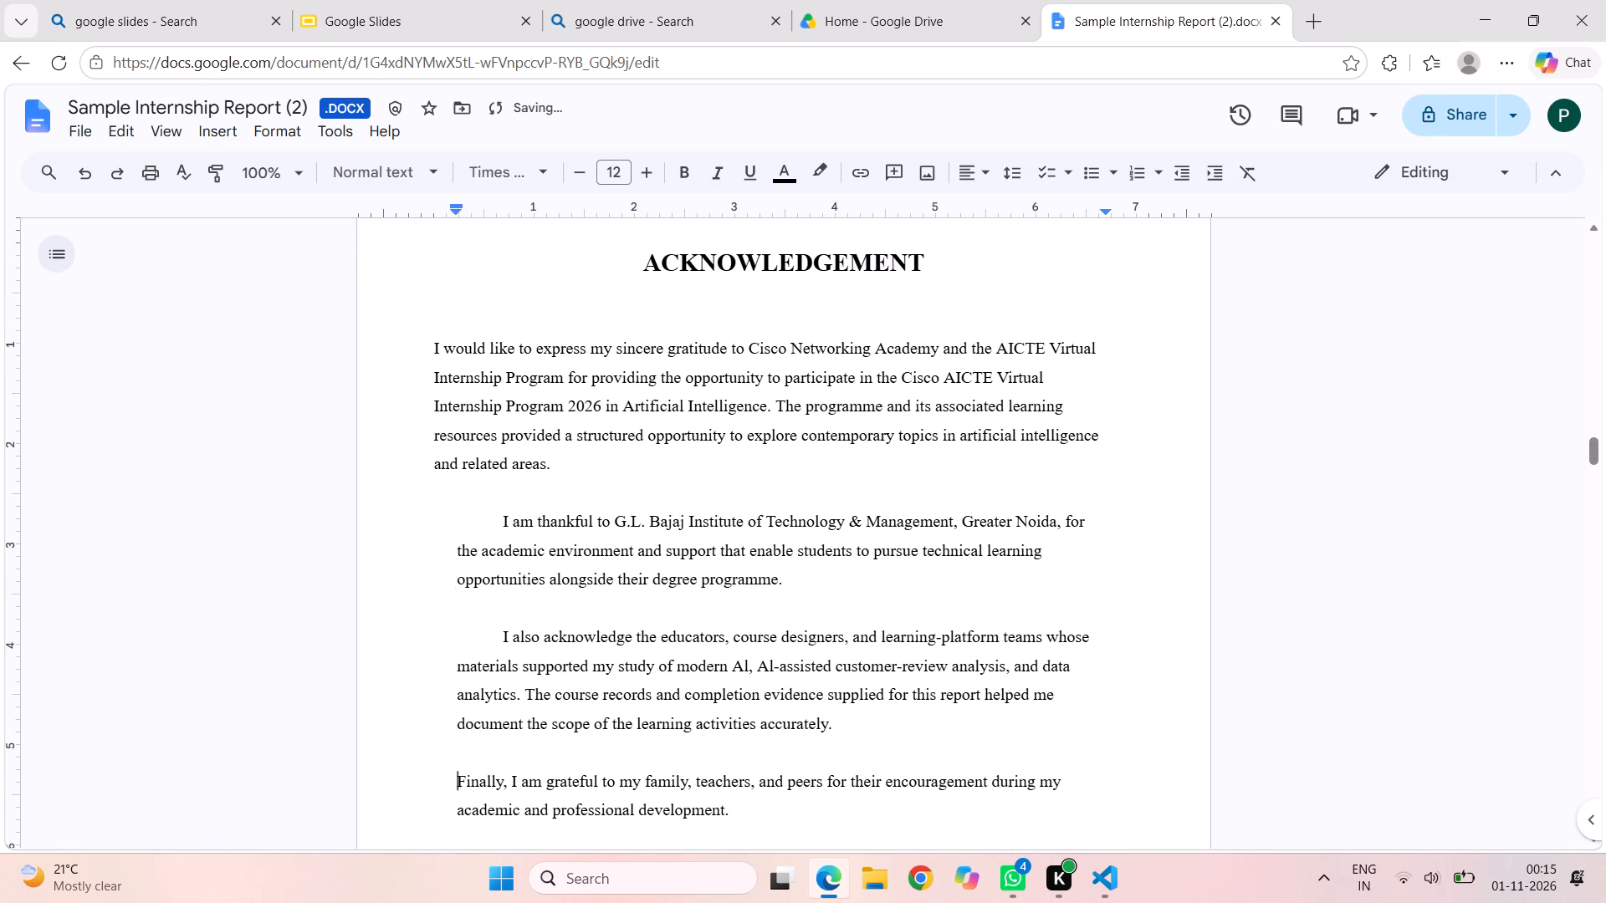
click(507, 518)
key(Left)
key(BackSpace)
key(BackSpace)
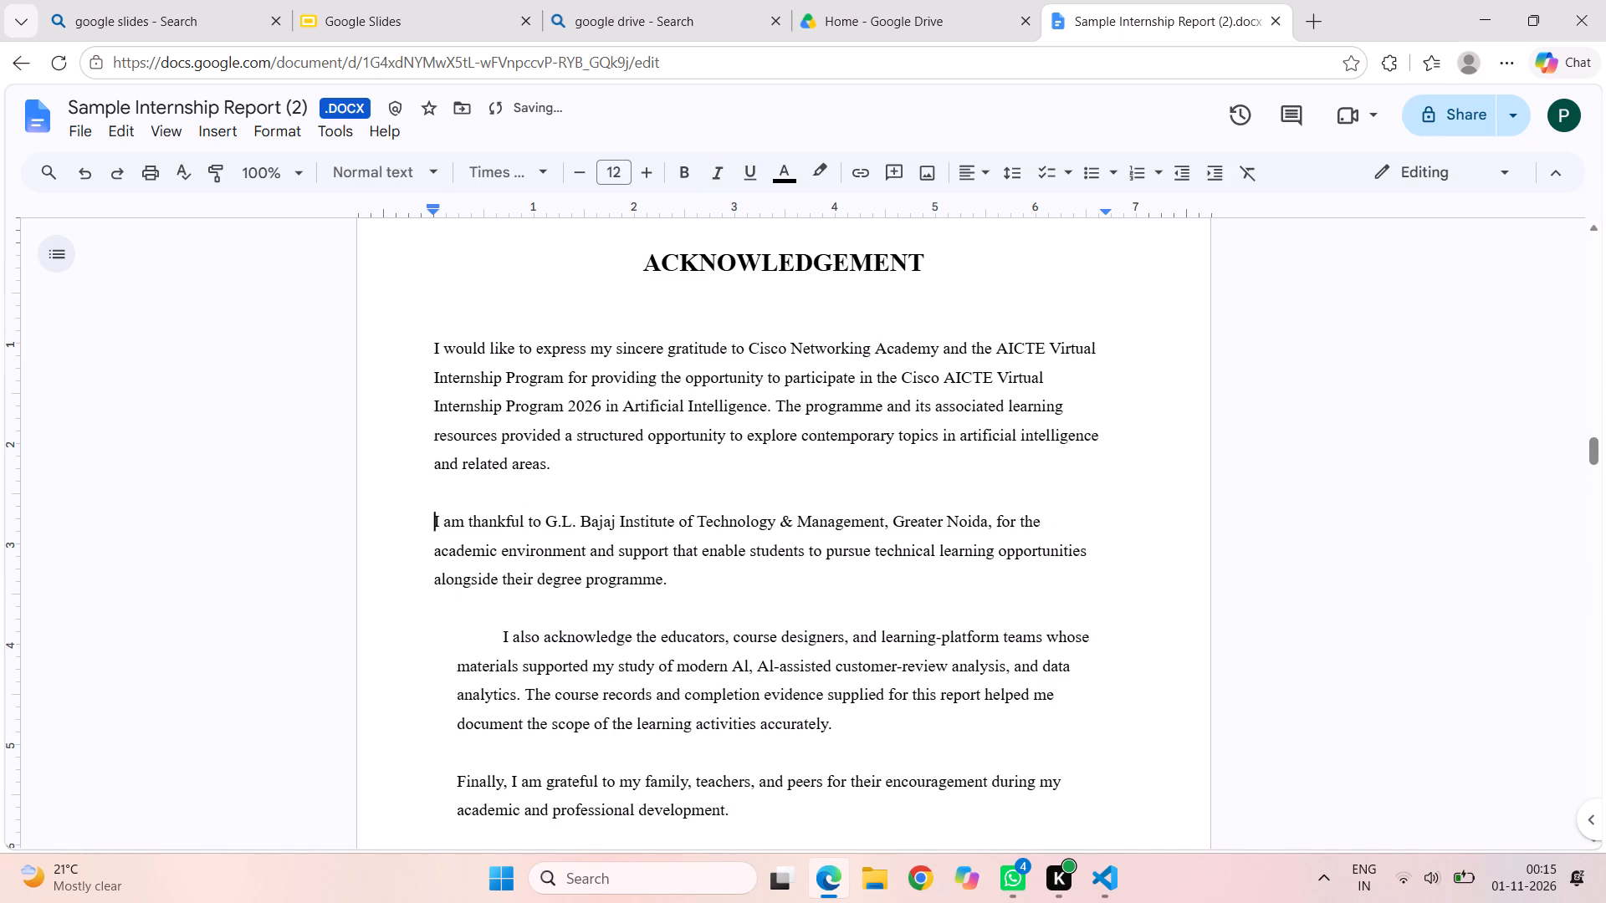
scroll(507, 518, down, 1)
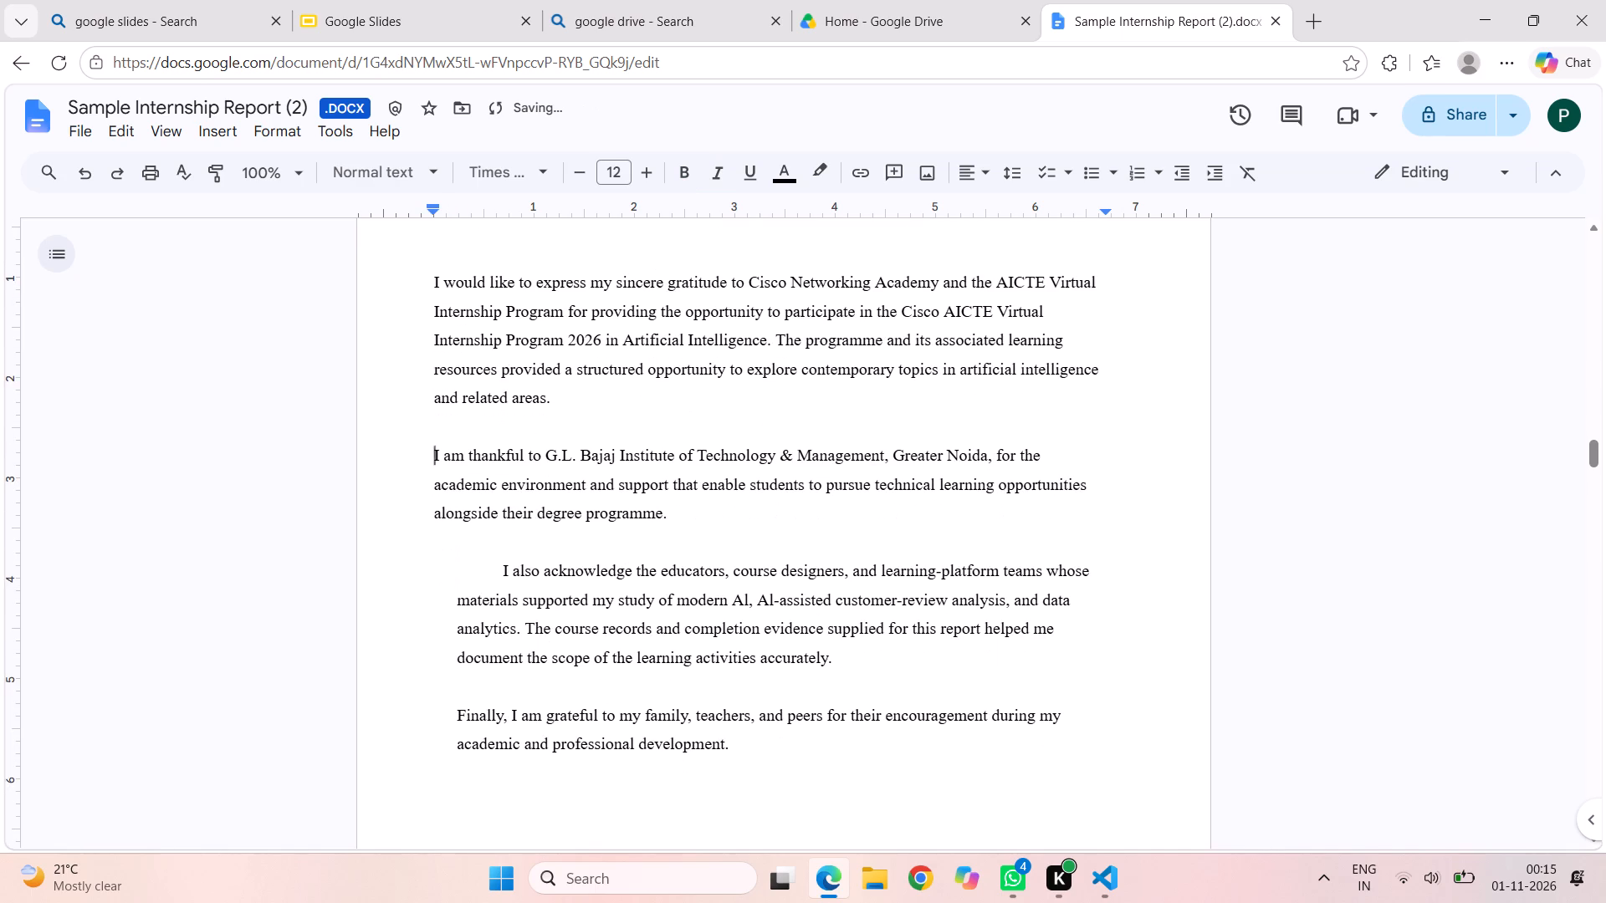
click(501, 575)
key(BackSpace)
key(BackSpace)
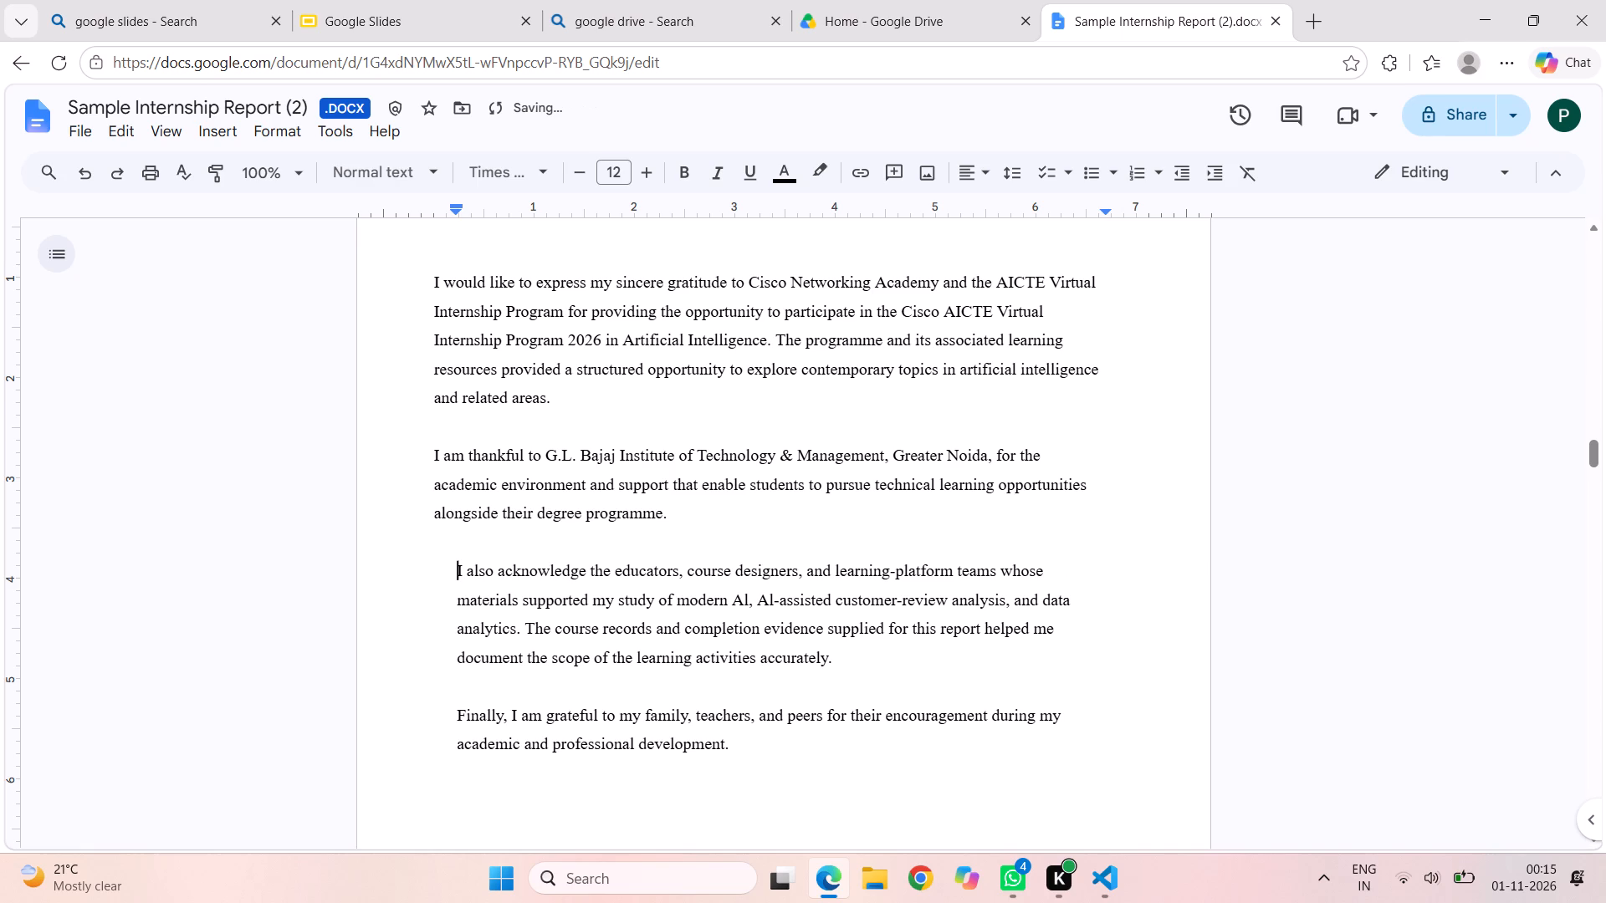
click(458, 714)
key(BackSpace)
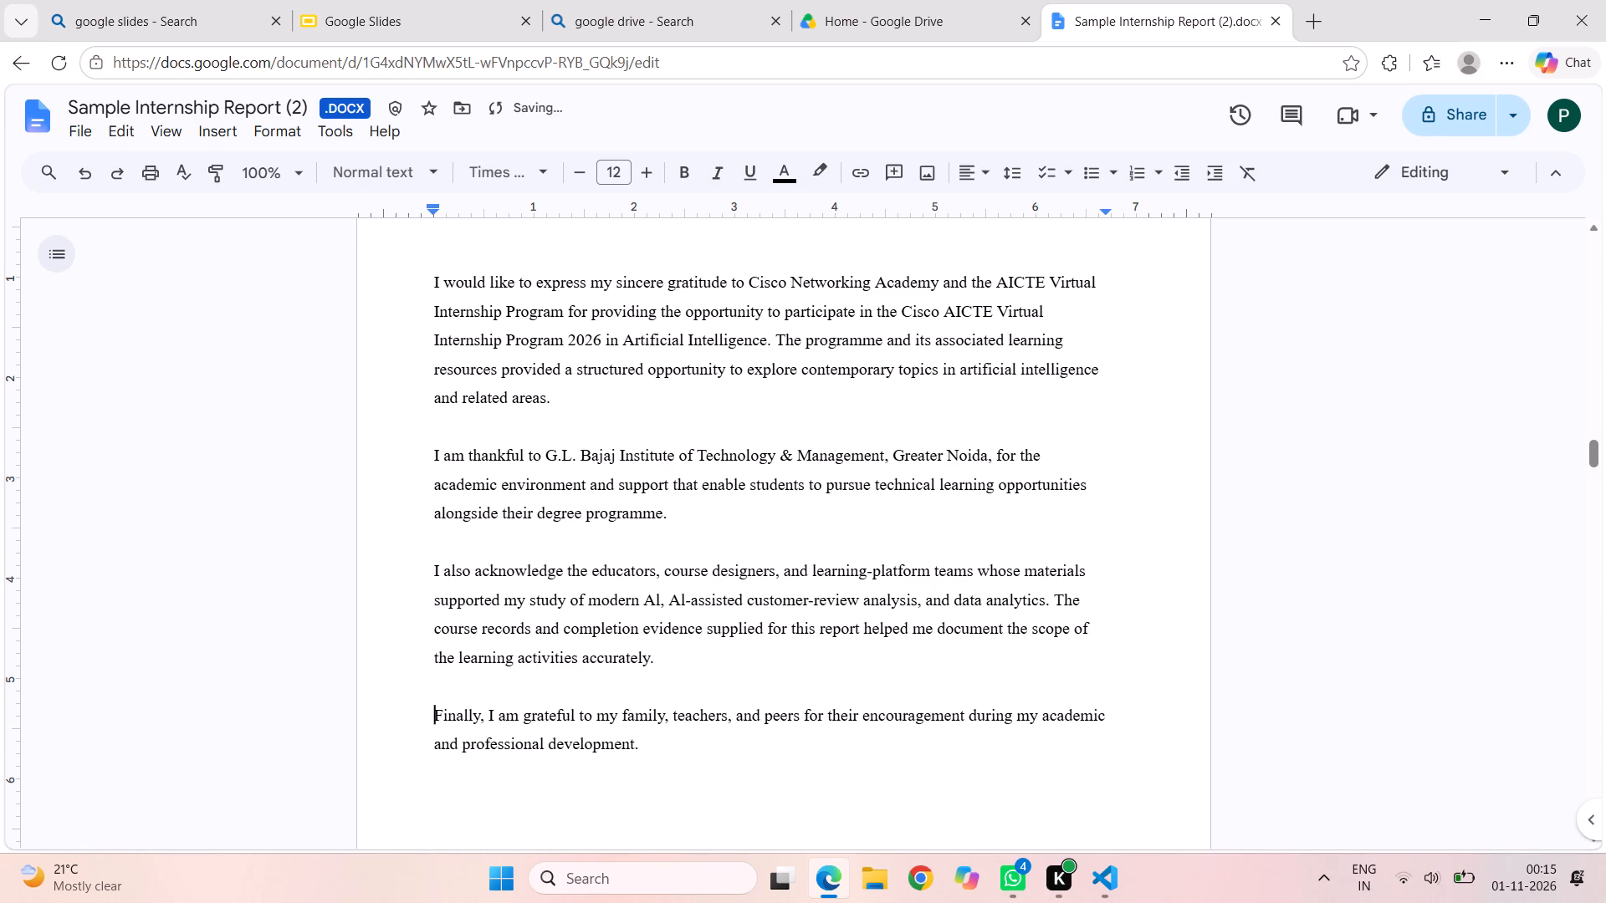
scroll(458, 714, up, 1)
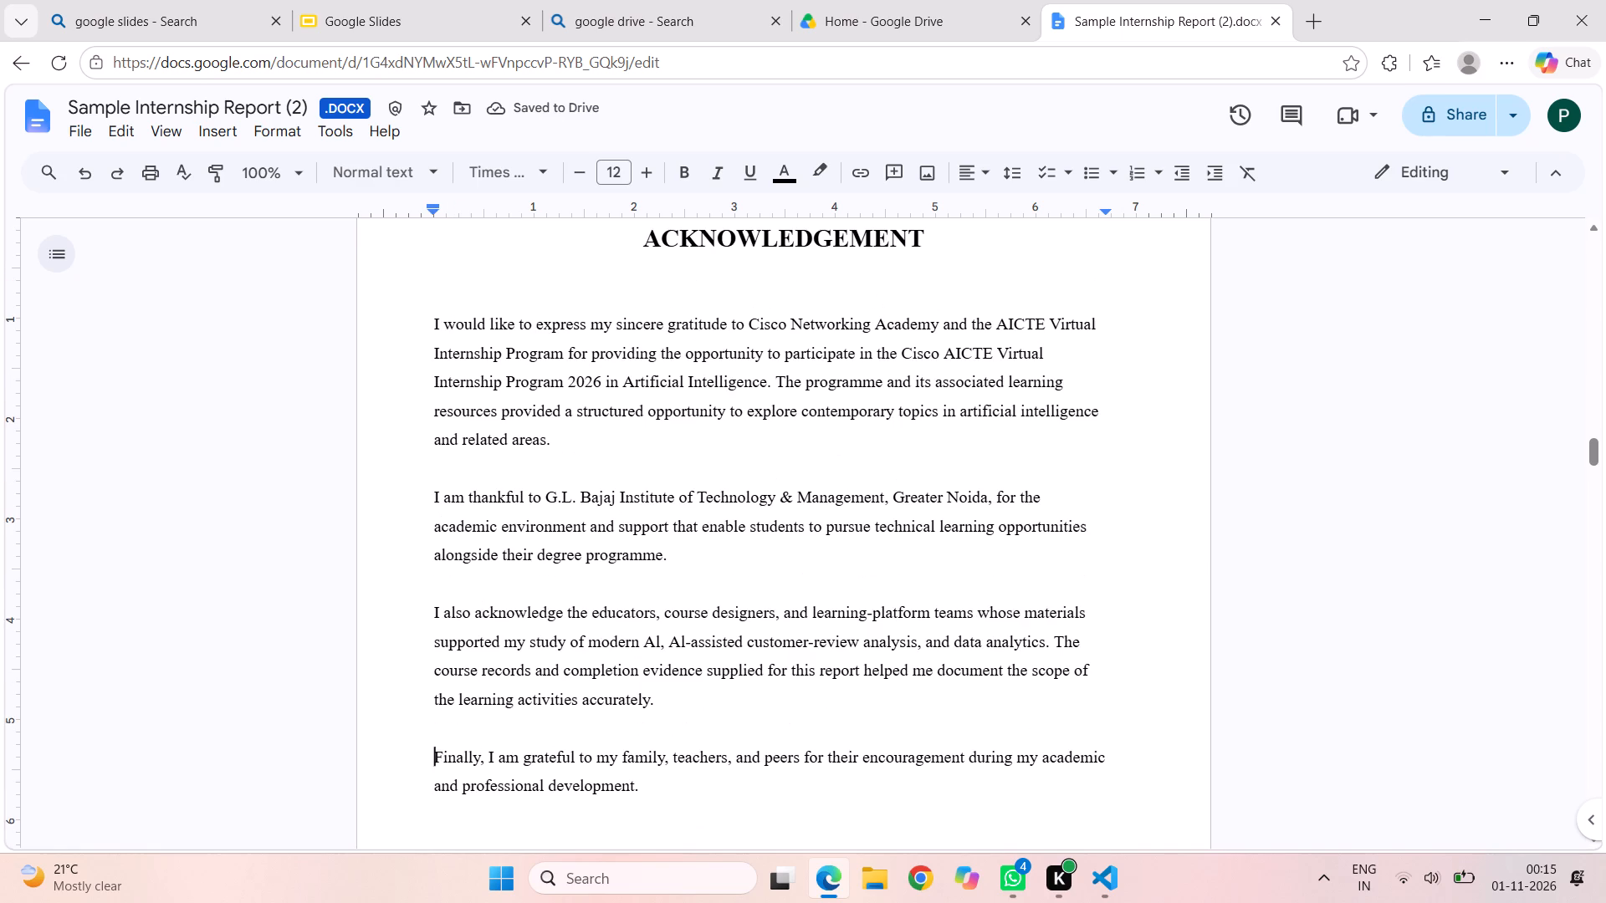
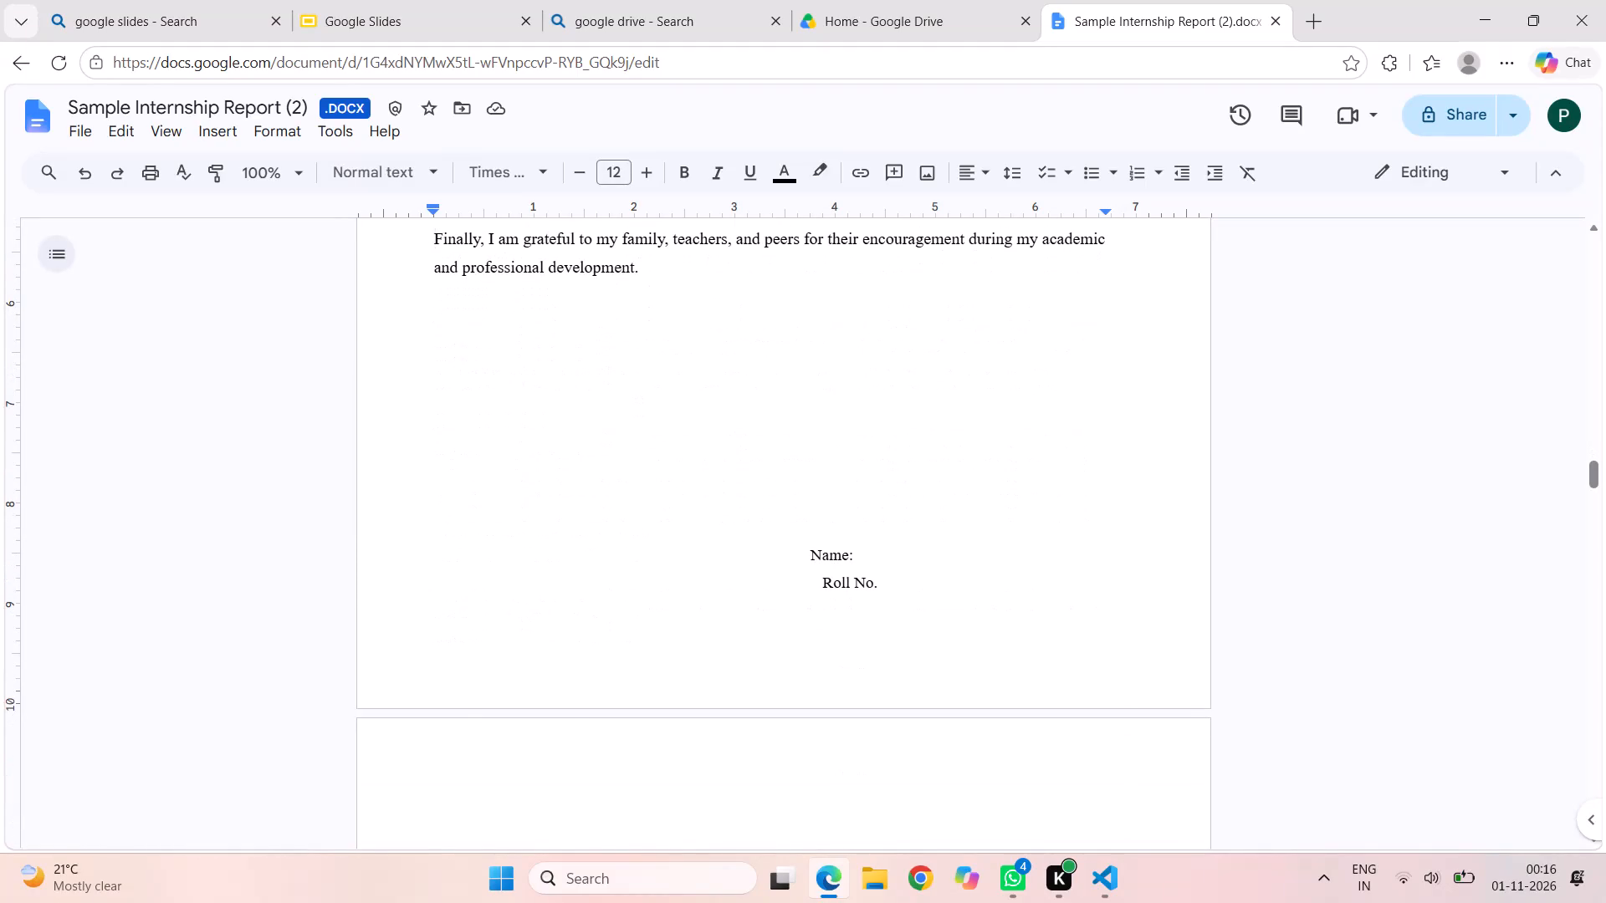
Indent the existing "Name:" label near the bottom of the Acknowledgement page with spaces so it lines up with "Roll No." below it.
click(806, 553)
key(BackSpace)
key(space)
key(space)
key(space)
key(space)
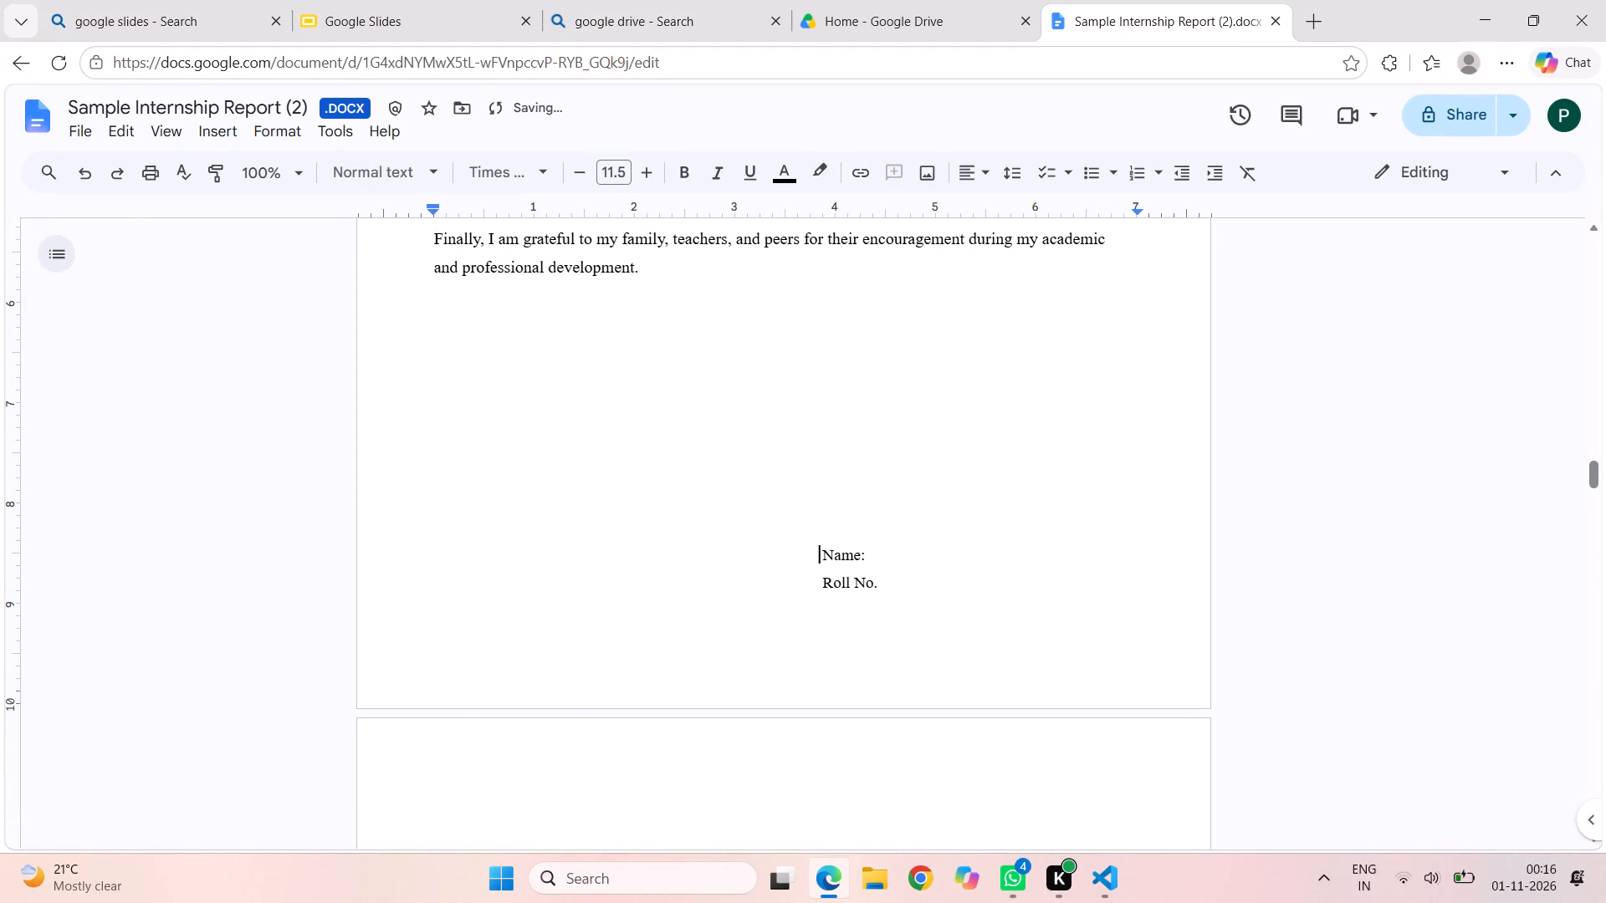
Add a "Name:" line with the student's name directly below the final Acknowledgement paragraph, indented with spaces to just past mid-page.
click(647, 265)
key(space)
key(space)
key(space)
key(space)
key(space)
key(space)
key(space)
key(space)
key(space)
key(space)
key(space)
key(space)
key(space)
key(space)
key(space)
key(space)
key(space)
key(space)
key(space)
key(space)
key(Return)
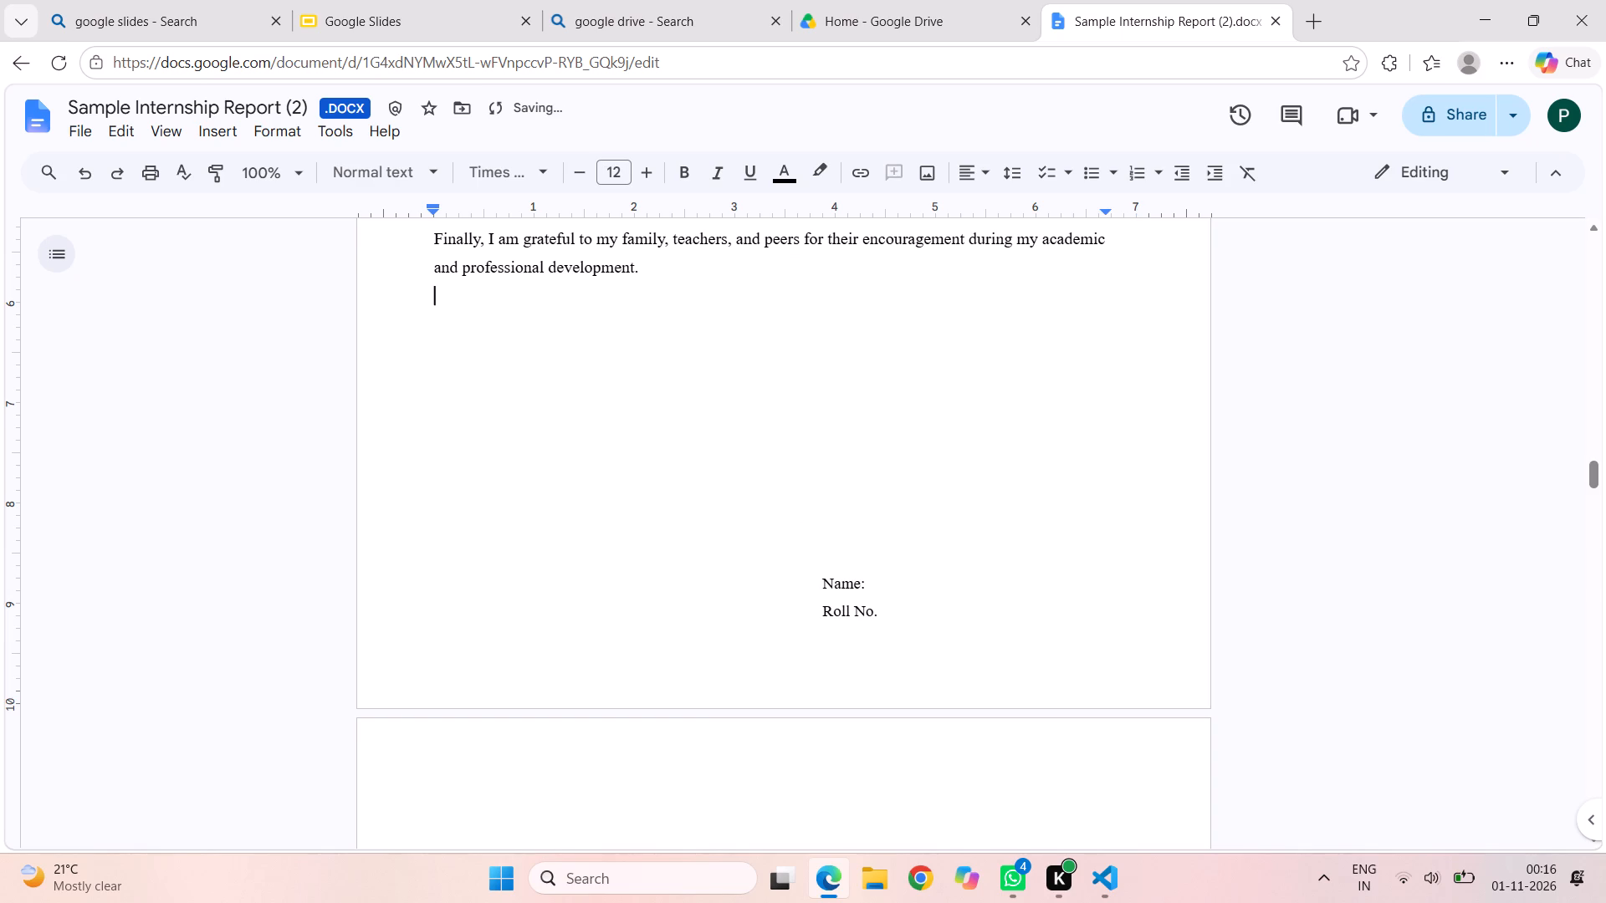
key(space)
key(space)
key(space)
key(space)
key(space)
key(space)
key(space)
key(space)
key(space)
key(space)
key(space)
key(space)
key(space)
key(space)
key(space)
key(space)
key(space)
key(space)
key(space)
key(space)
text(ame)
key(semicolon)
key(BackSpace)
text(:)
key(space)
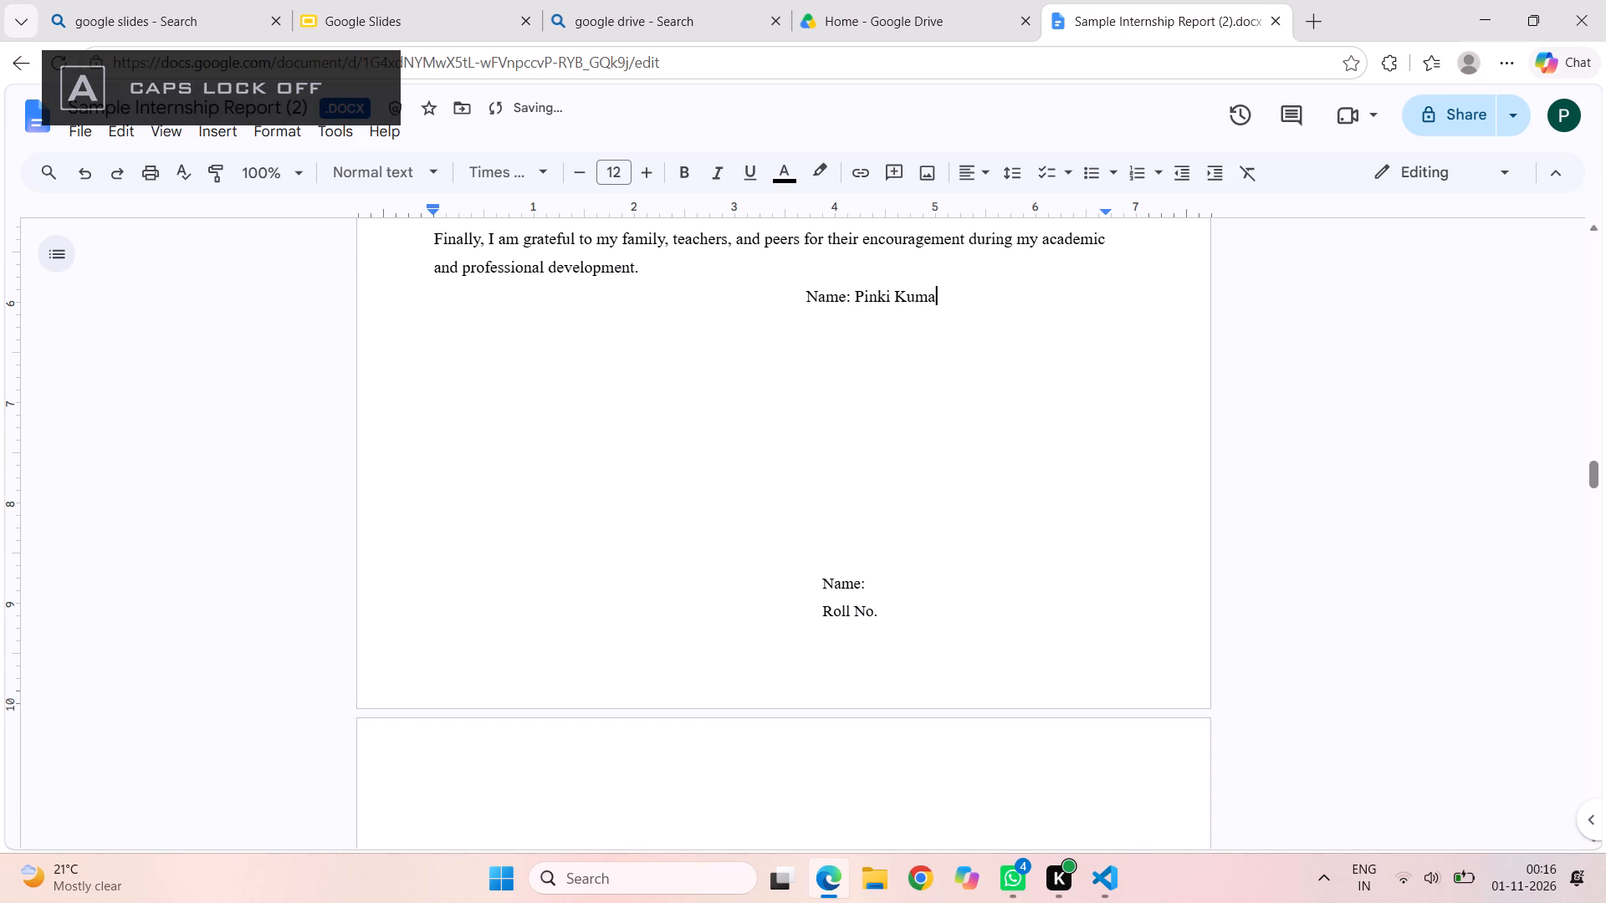
Add a "Roll No.:" line with the student's roll number under the new Name line, indented to the same starting point.
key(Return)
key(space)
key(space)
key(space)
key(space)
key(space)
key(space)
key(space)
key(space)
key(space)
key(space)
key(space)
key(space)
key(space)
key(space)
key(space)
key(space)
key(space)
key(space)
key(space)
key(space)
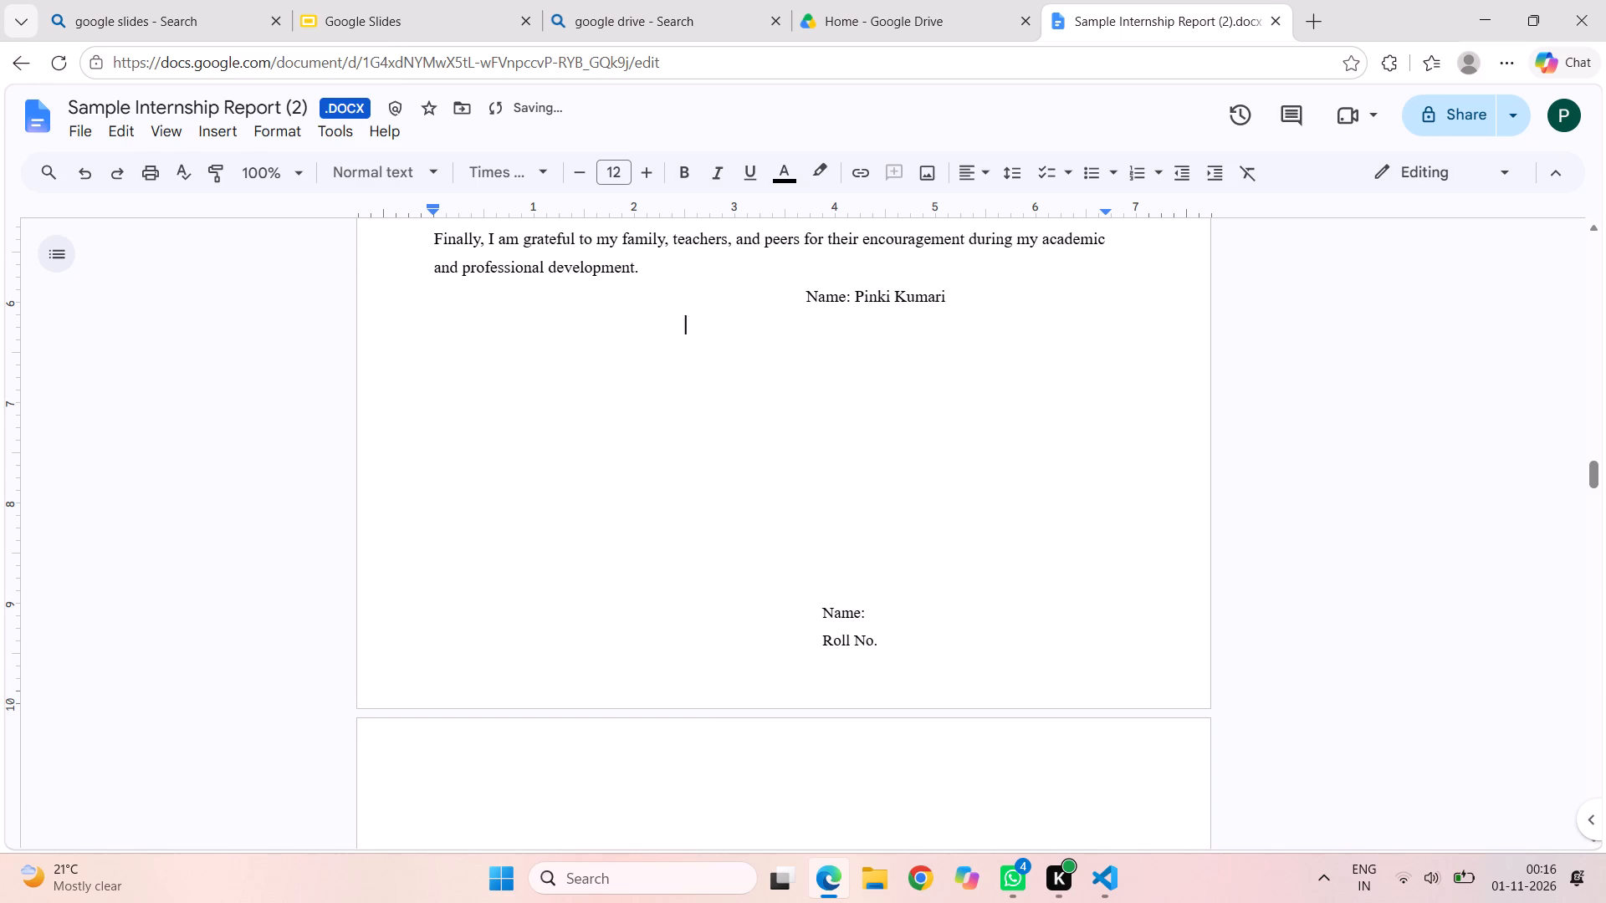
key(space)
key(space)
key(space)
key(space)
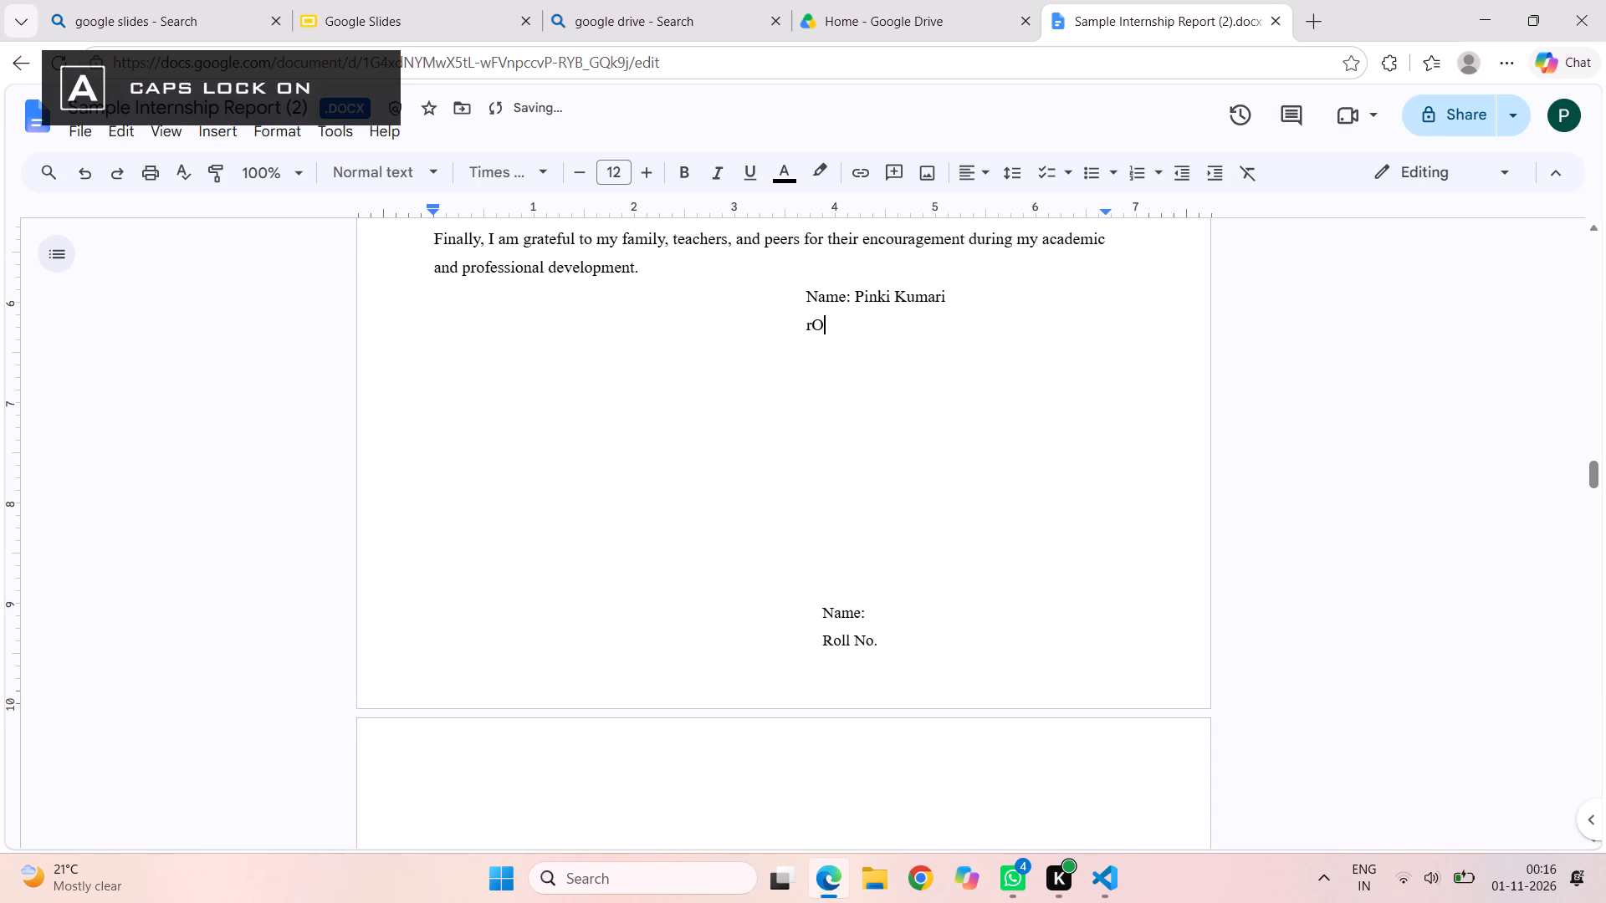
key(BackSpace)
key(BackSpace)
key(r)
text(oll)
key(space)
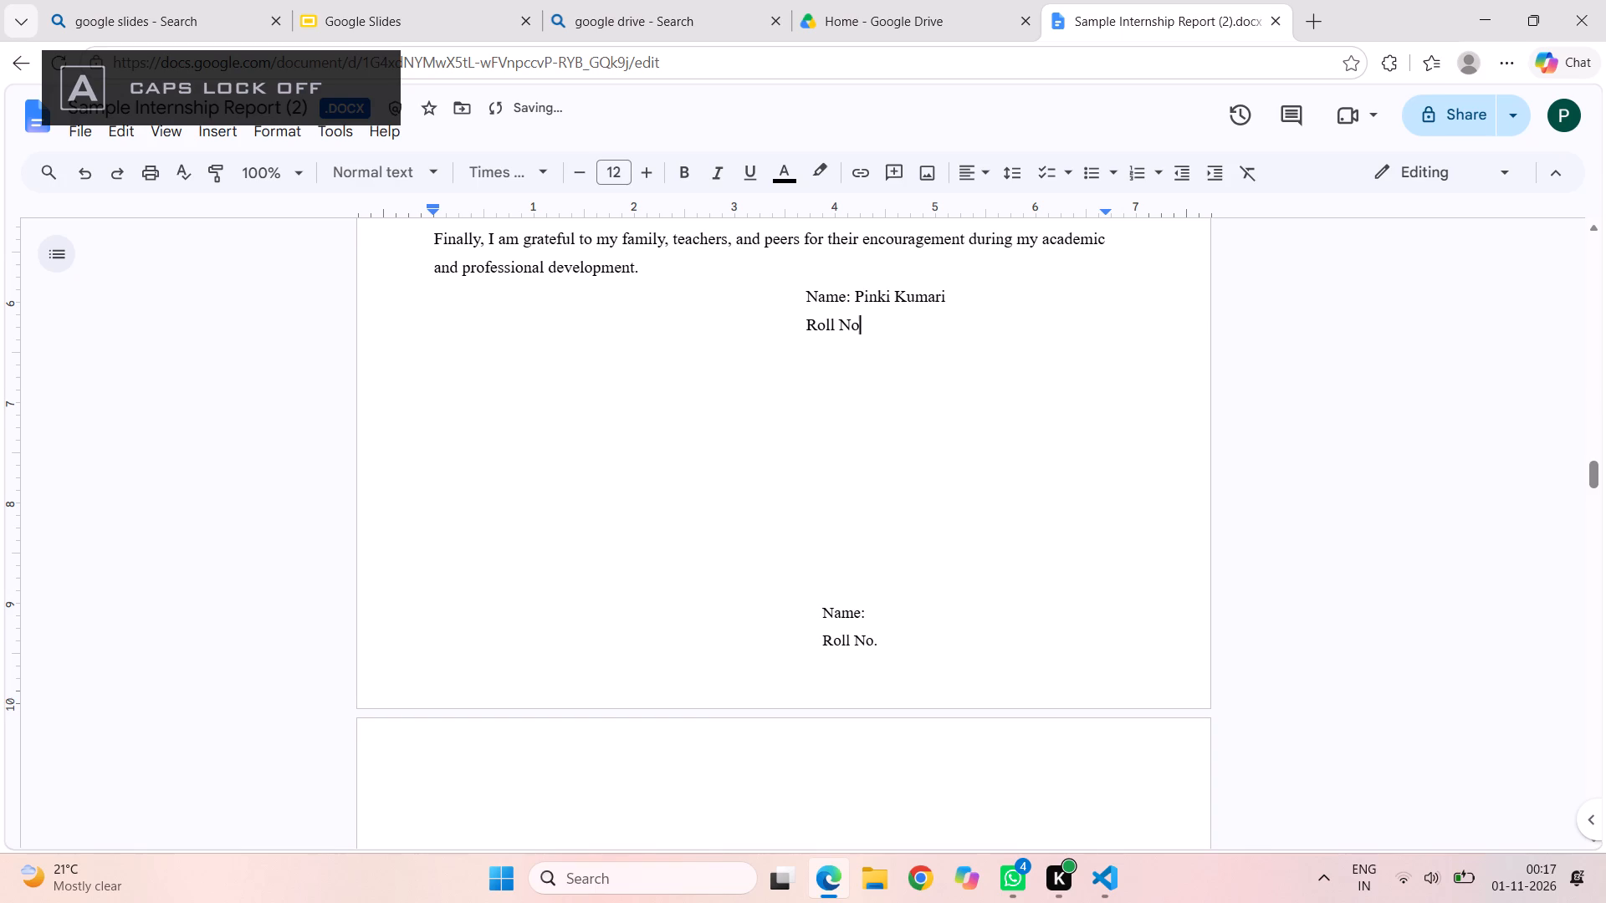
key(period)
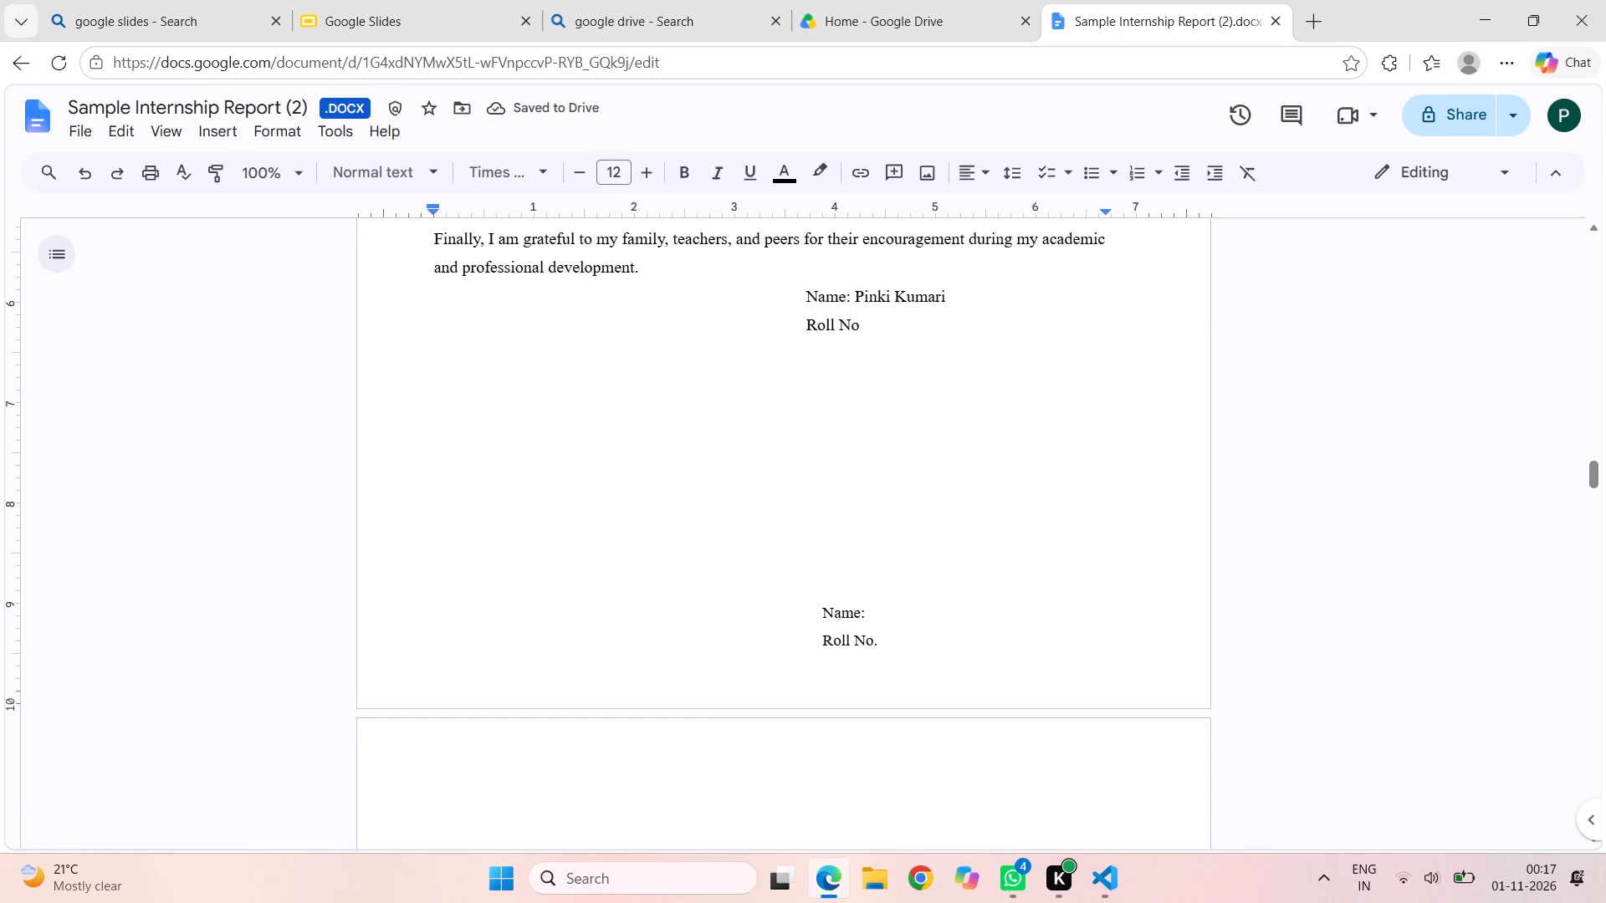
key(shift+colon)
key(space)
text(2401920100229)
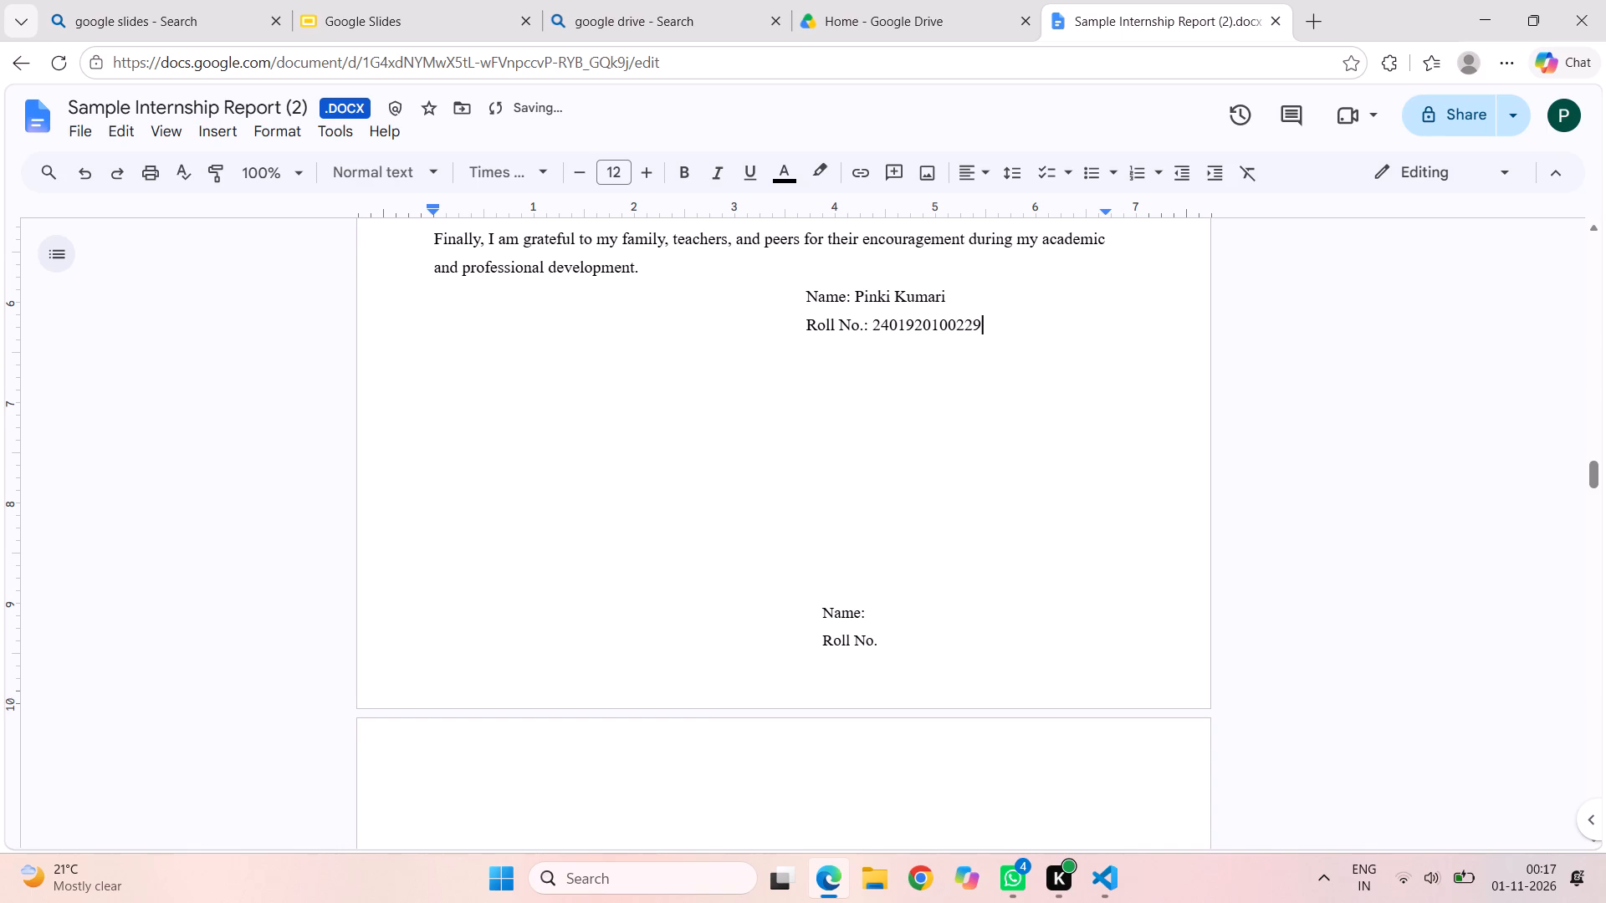
Shift the new Roll No. line across with leading spaces until the number ends at the page's right margin.
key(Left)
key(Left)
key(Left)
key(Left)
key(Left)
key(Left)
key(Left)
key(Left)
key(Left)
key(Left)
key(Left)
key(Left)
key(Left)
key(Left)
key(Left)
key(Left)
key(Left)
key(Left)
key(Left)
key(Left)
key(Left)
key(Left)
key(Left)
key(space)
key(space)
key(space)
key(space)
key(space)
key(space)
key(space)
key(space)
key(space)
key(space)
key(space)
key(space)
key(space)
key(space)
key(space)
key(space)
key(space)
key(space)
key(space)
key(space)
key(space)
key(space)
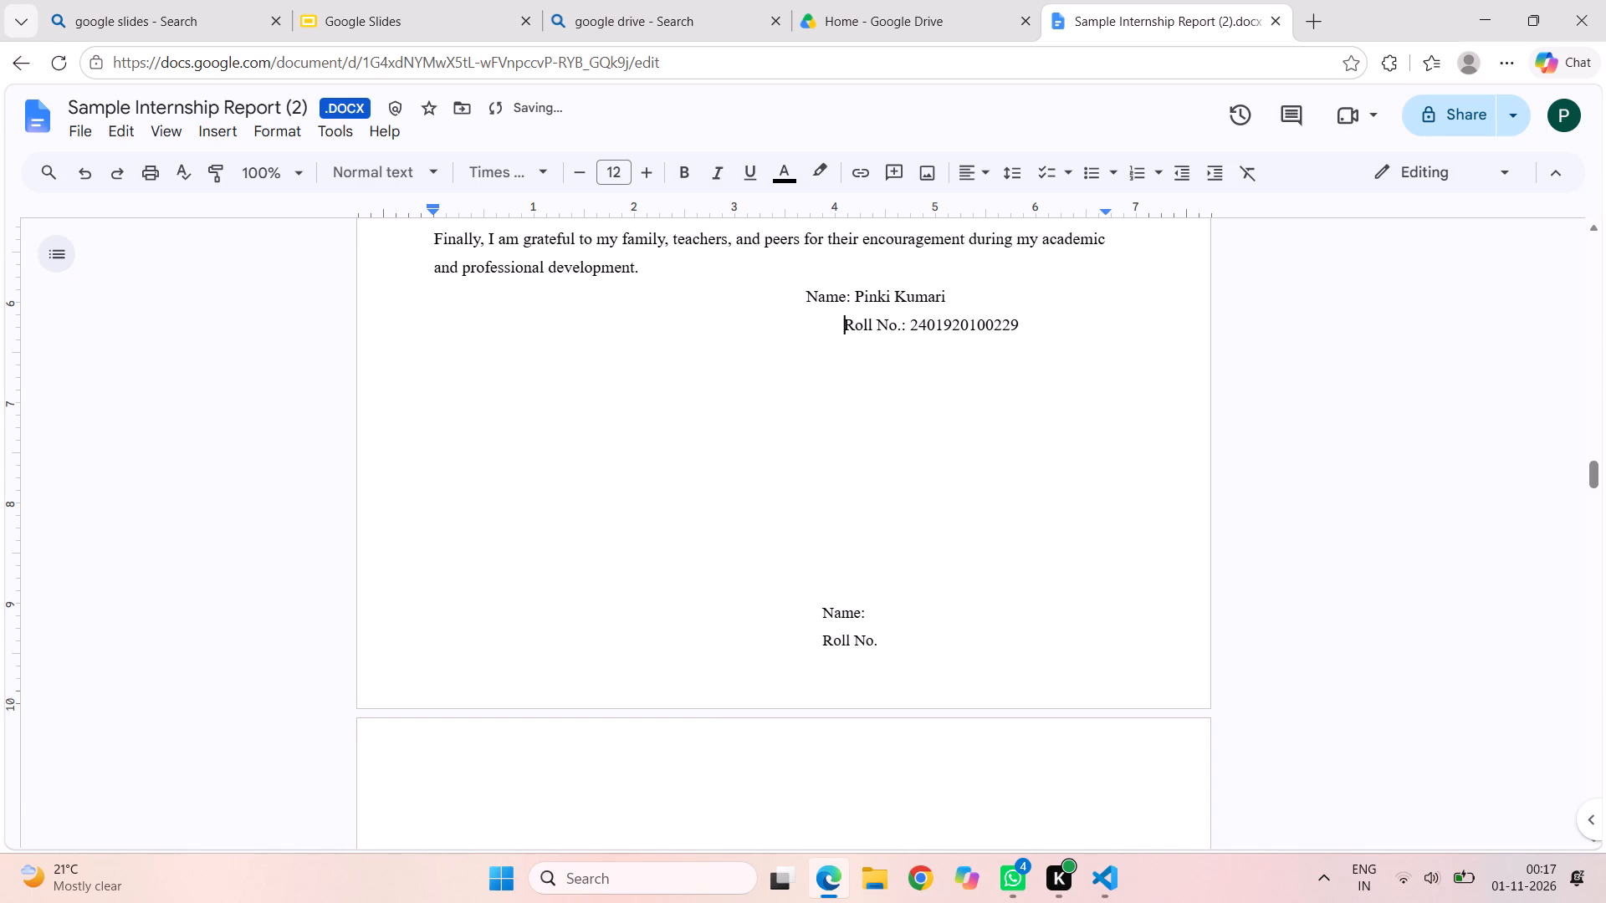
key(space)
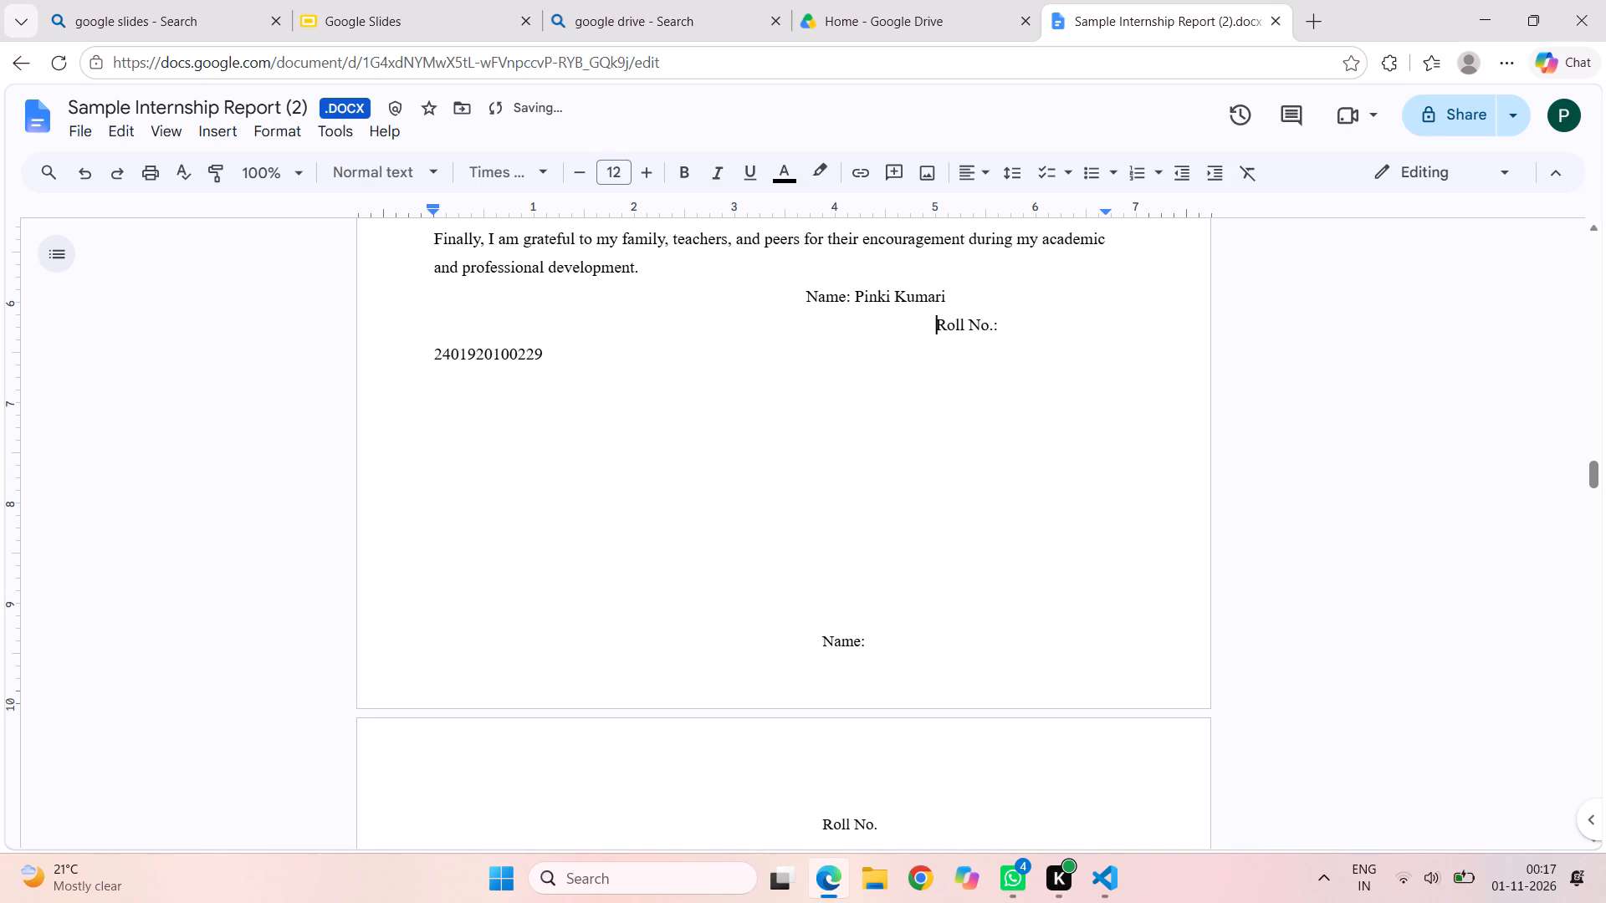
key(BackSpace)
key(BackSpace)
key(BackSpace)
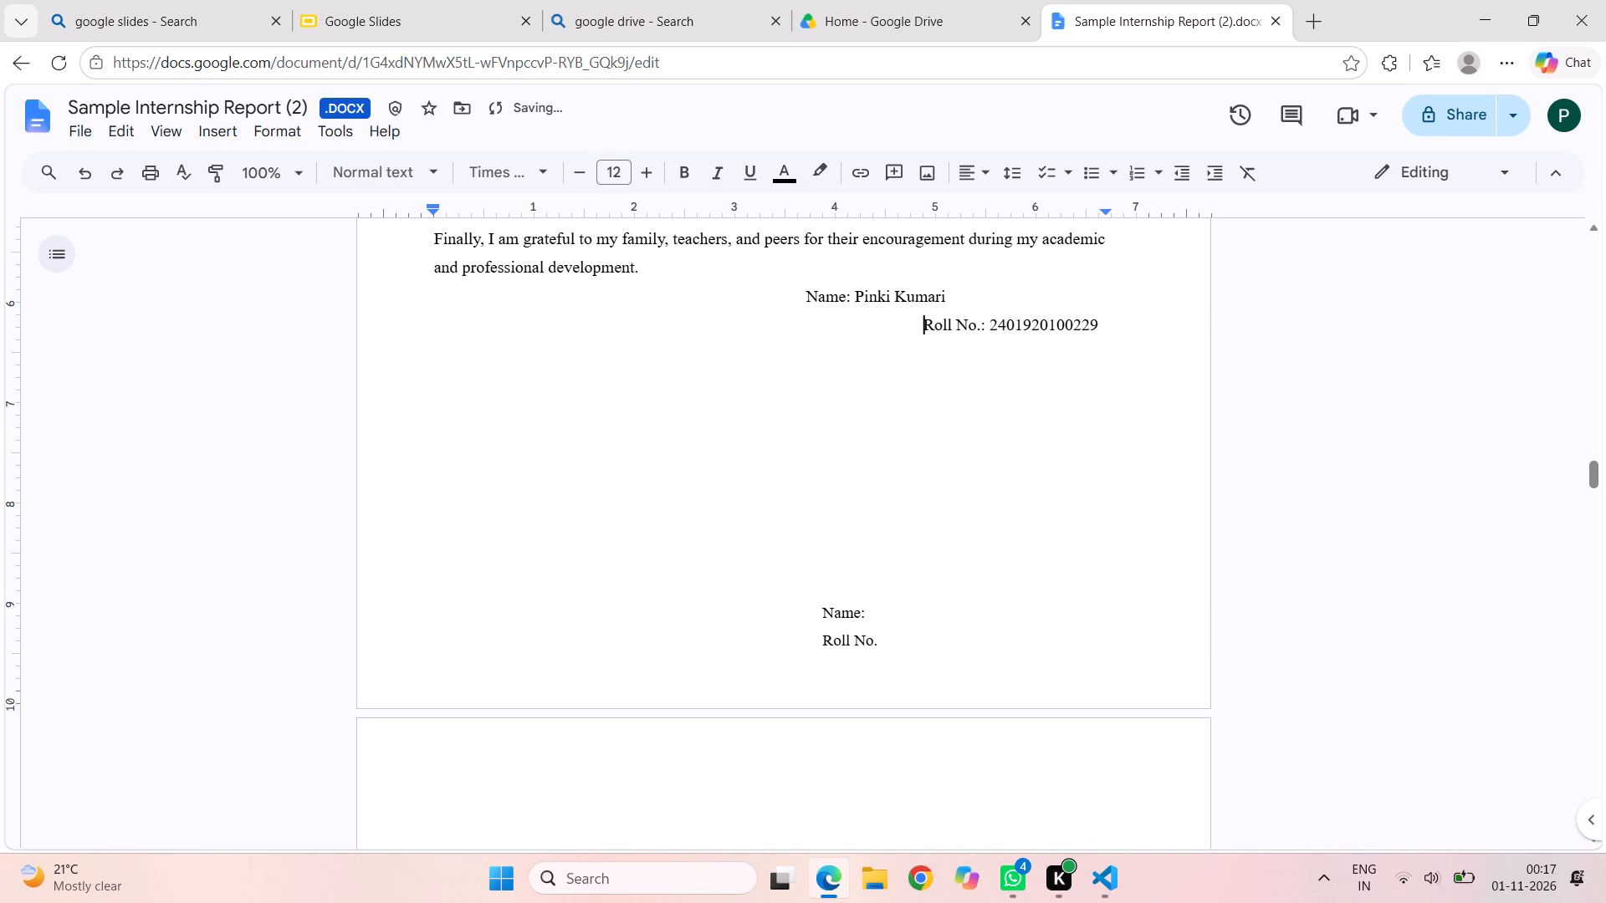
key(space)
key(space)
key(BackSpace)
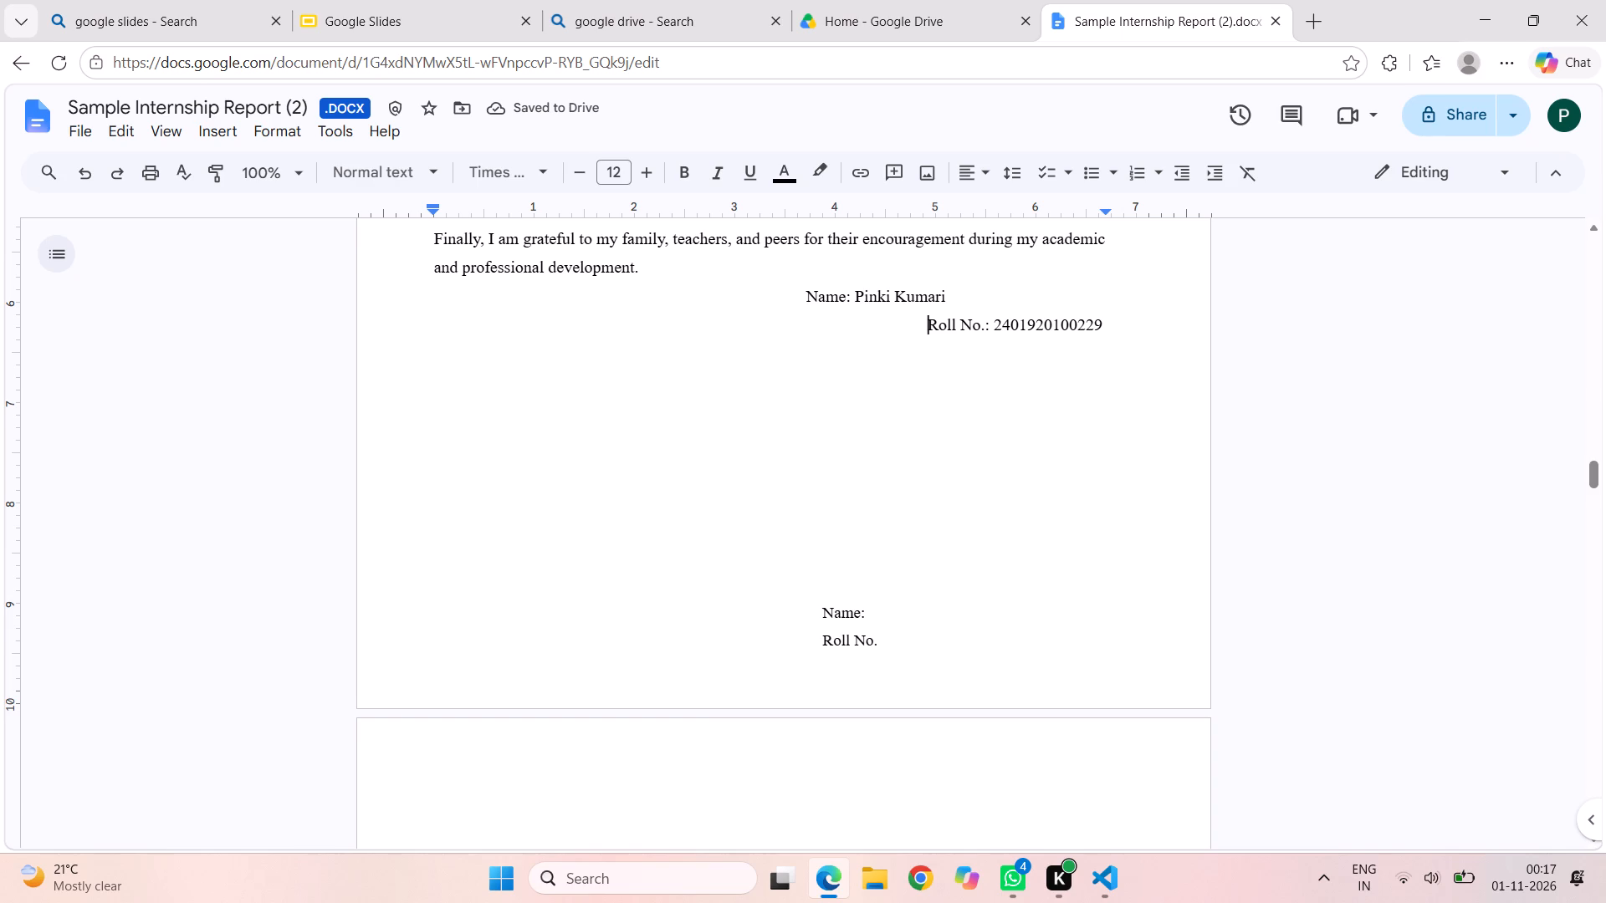
Shift the filled-in Name line below the final Acknowledgement paragraph across with leading spaces until it starts level with the Roll No. line.
click(808, 294)
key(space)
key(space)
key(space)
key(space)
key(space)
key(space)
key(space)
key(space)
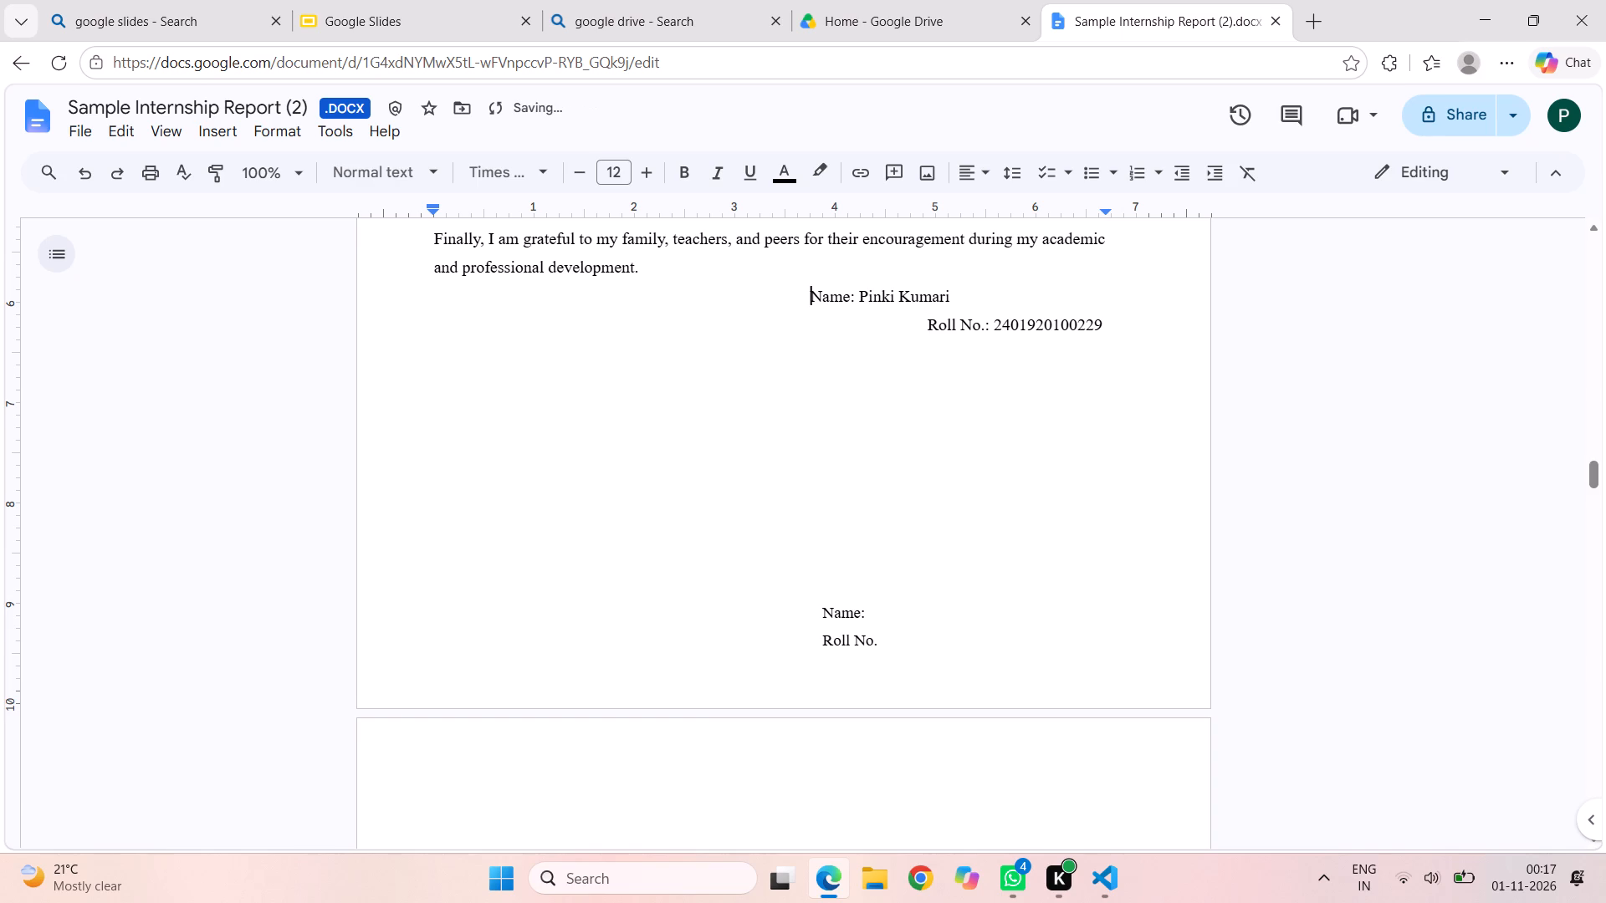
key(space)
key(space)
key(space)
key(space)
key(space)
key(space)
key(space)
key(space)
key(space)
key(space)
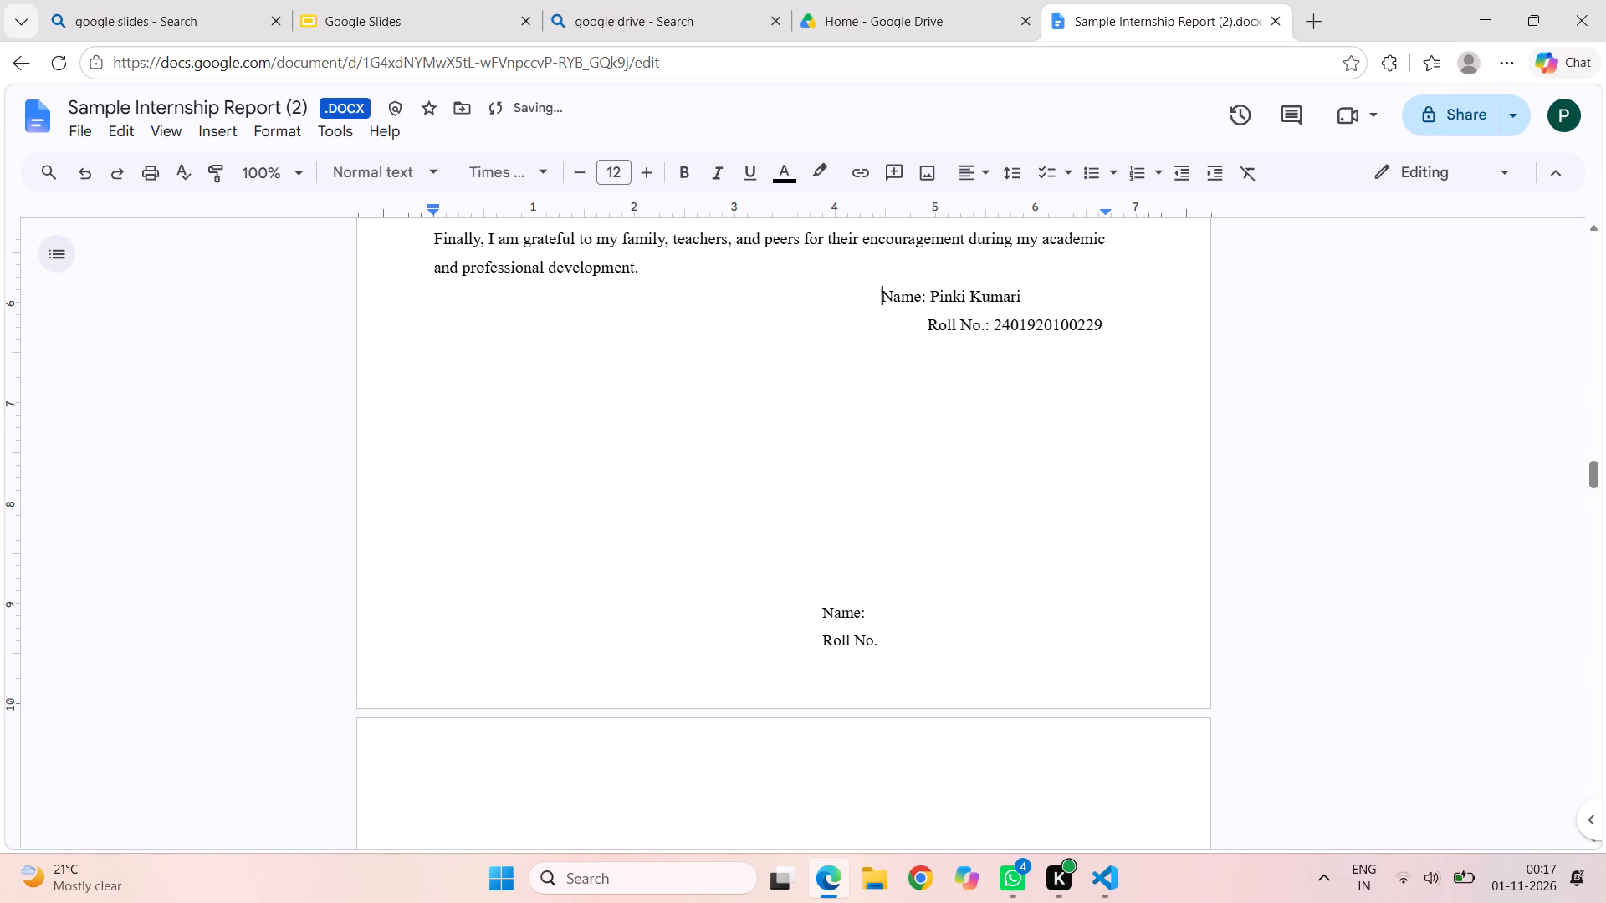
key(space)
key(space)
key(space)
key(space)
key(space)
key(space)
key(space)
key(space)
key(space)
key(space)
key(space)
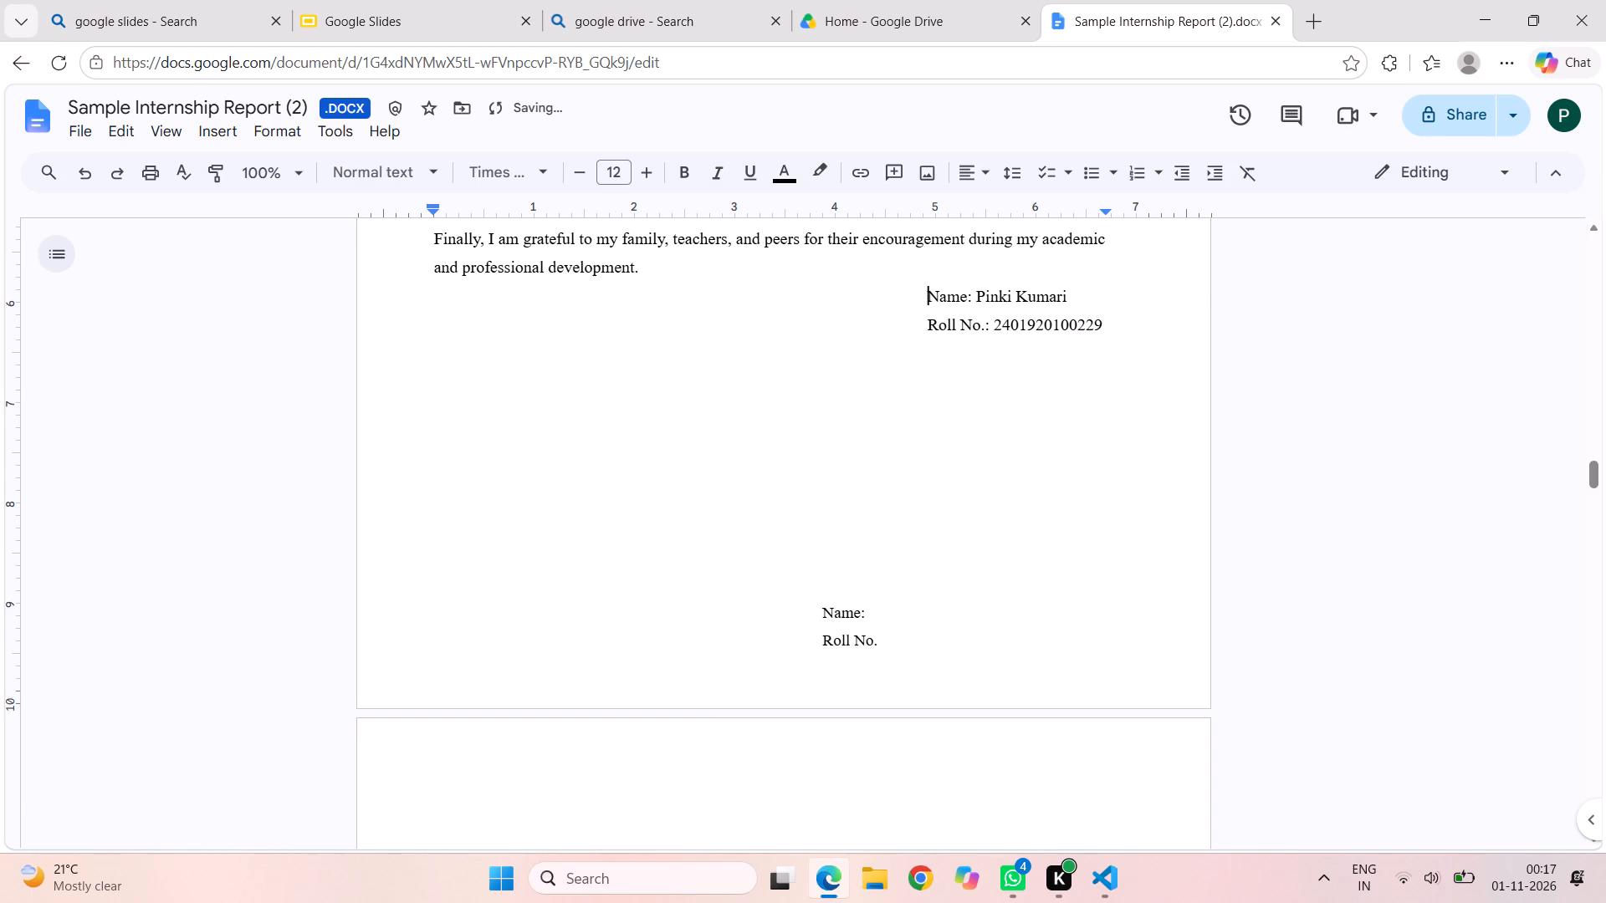
Delete the empty "Name:" and "Roll No." placeholder lines near the bottom of the Acknowledgement page.
click(881, 648)
drag(881, 648, 817, 598)
key(BackSpace)
Remove the leading space before the ACKNOWLEDGEMENT heading and set the heading to centre alignment.
scroll(817, 598, down, 6)
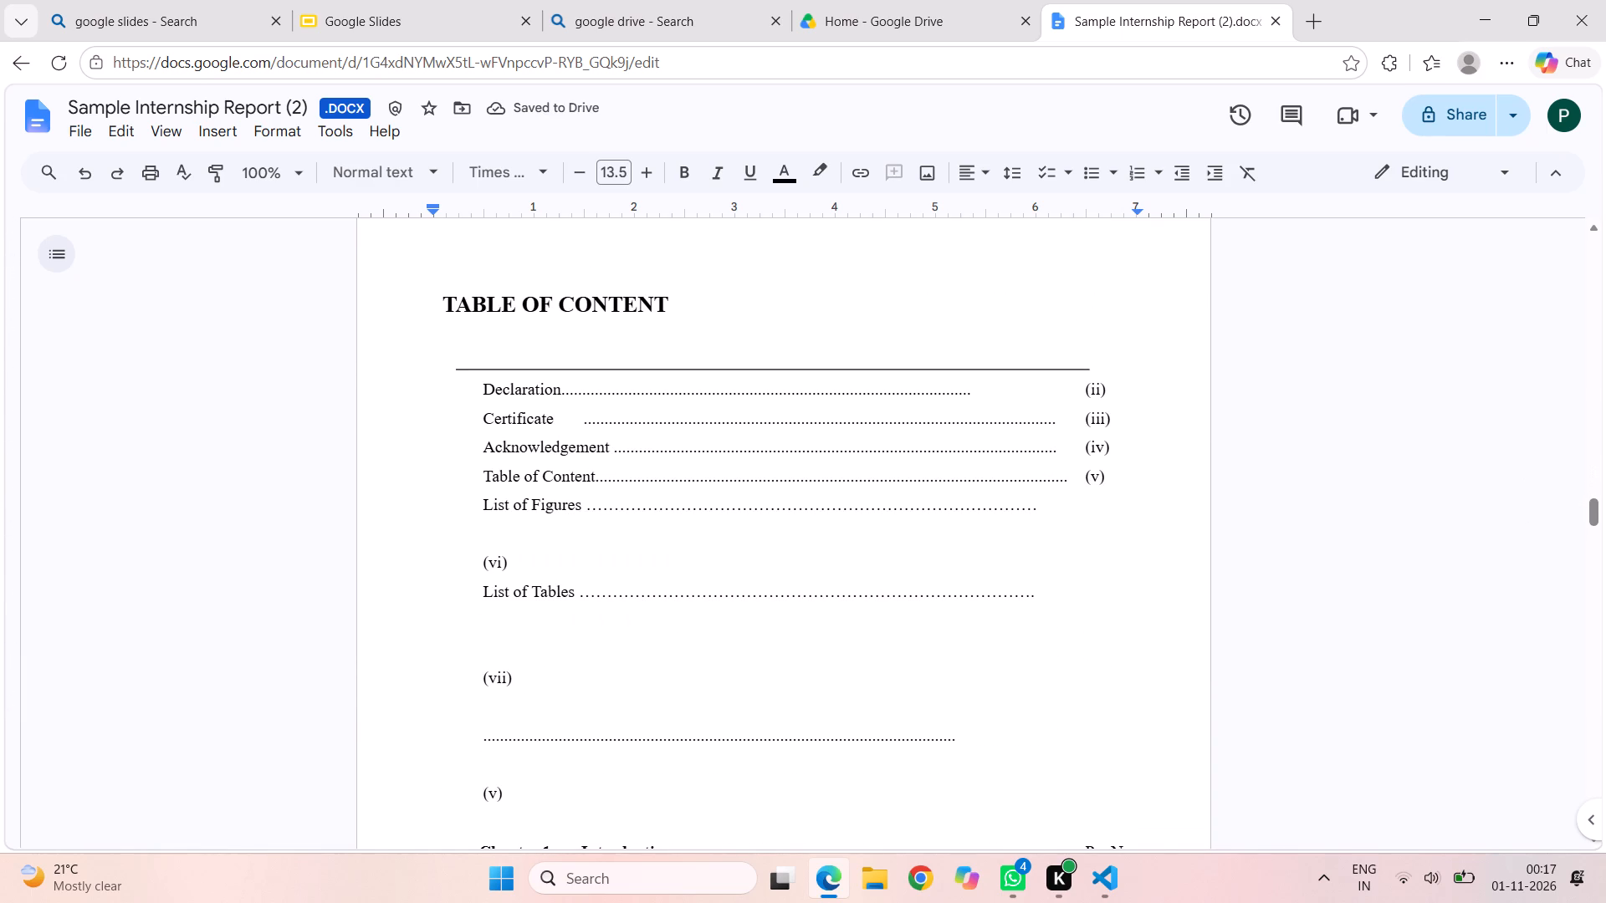
scroll(717, 598, up, 4)
scroll(714, 598, down, 2)
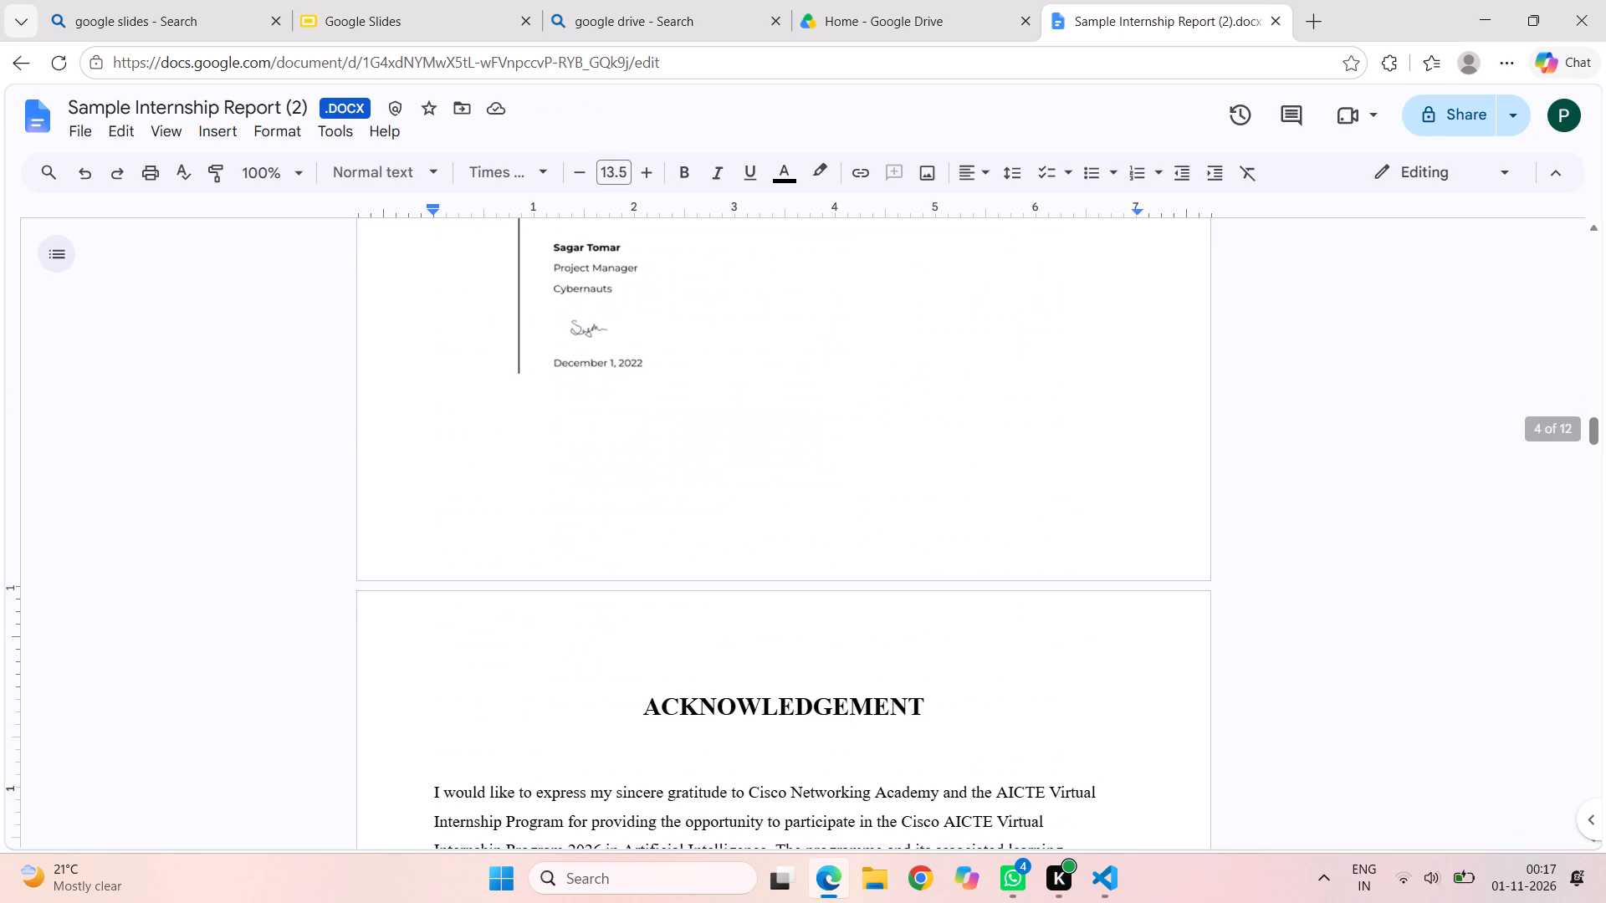
click(643, 712)
key(BackSpace)
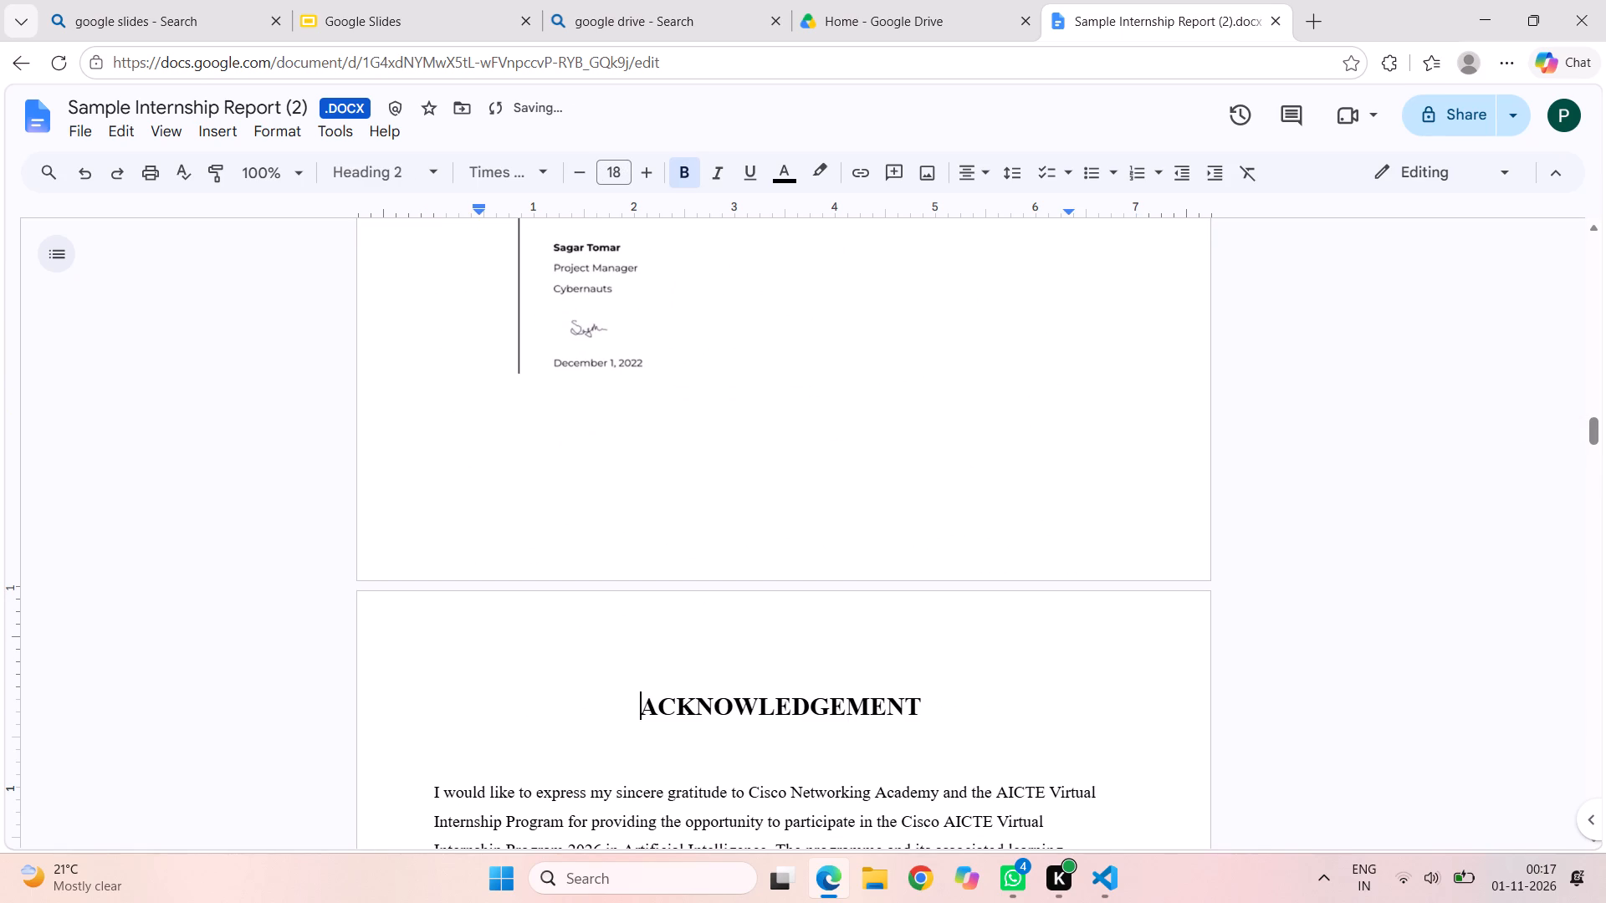
drag(638, 707, 946, 699)
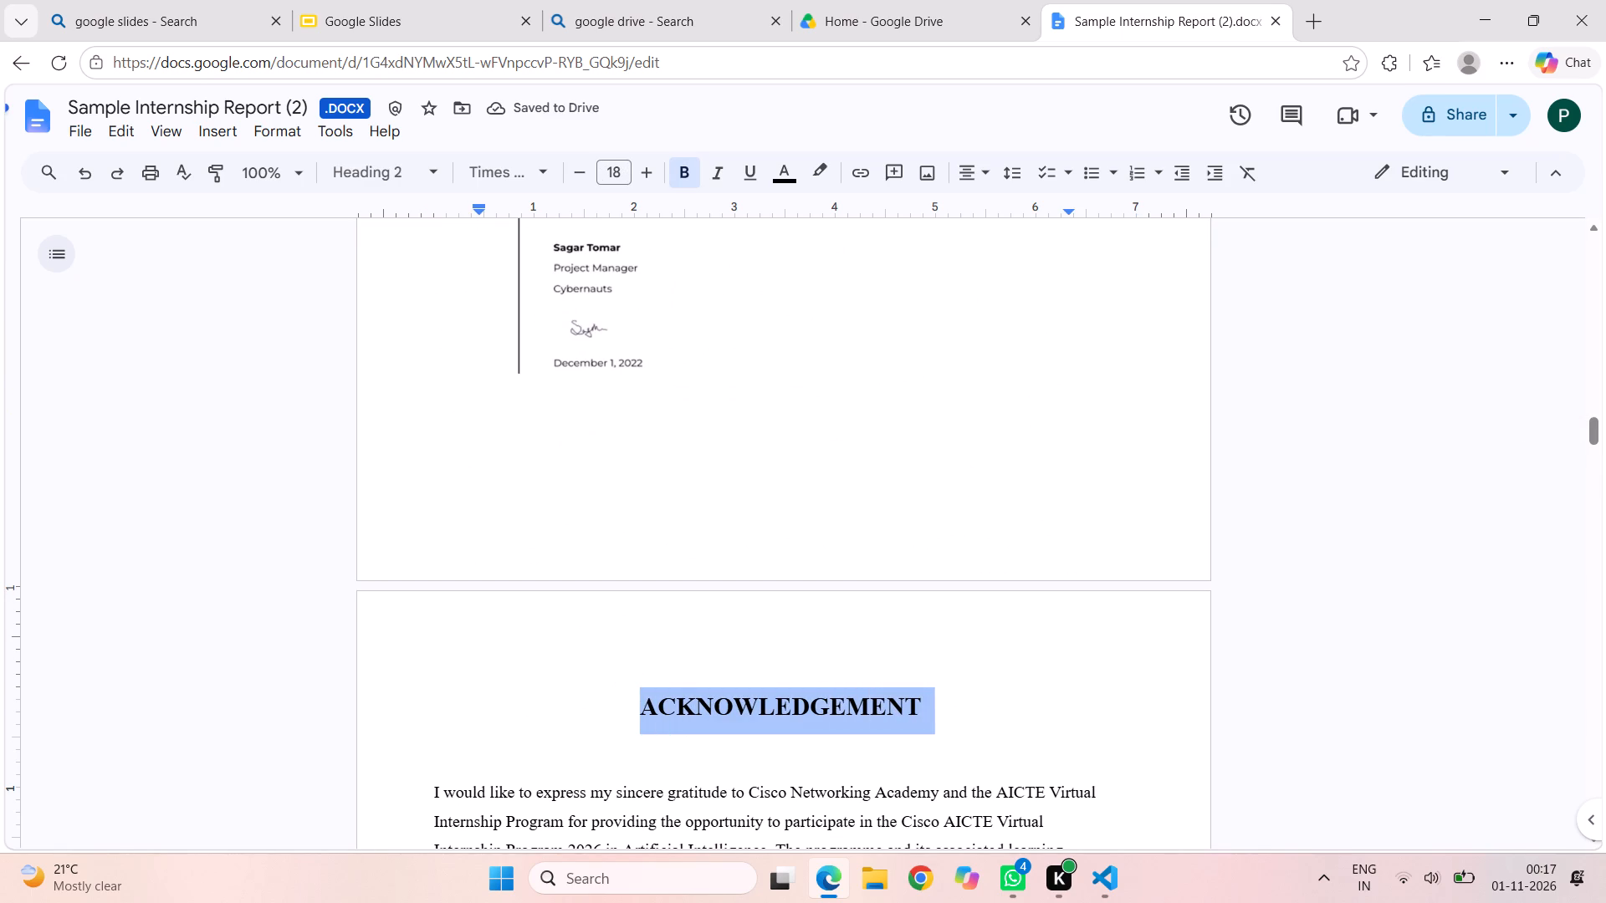
click(990, 165)
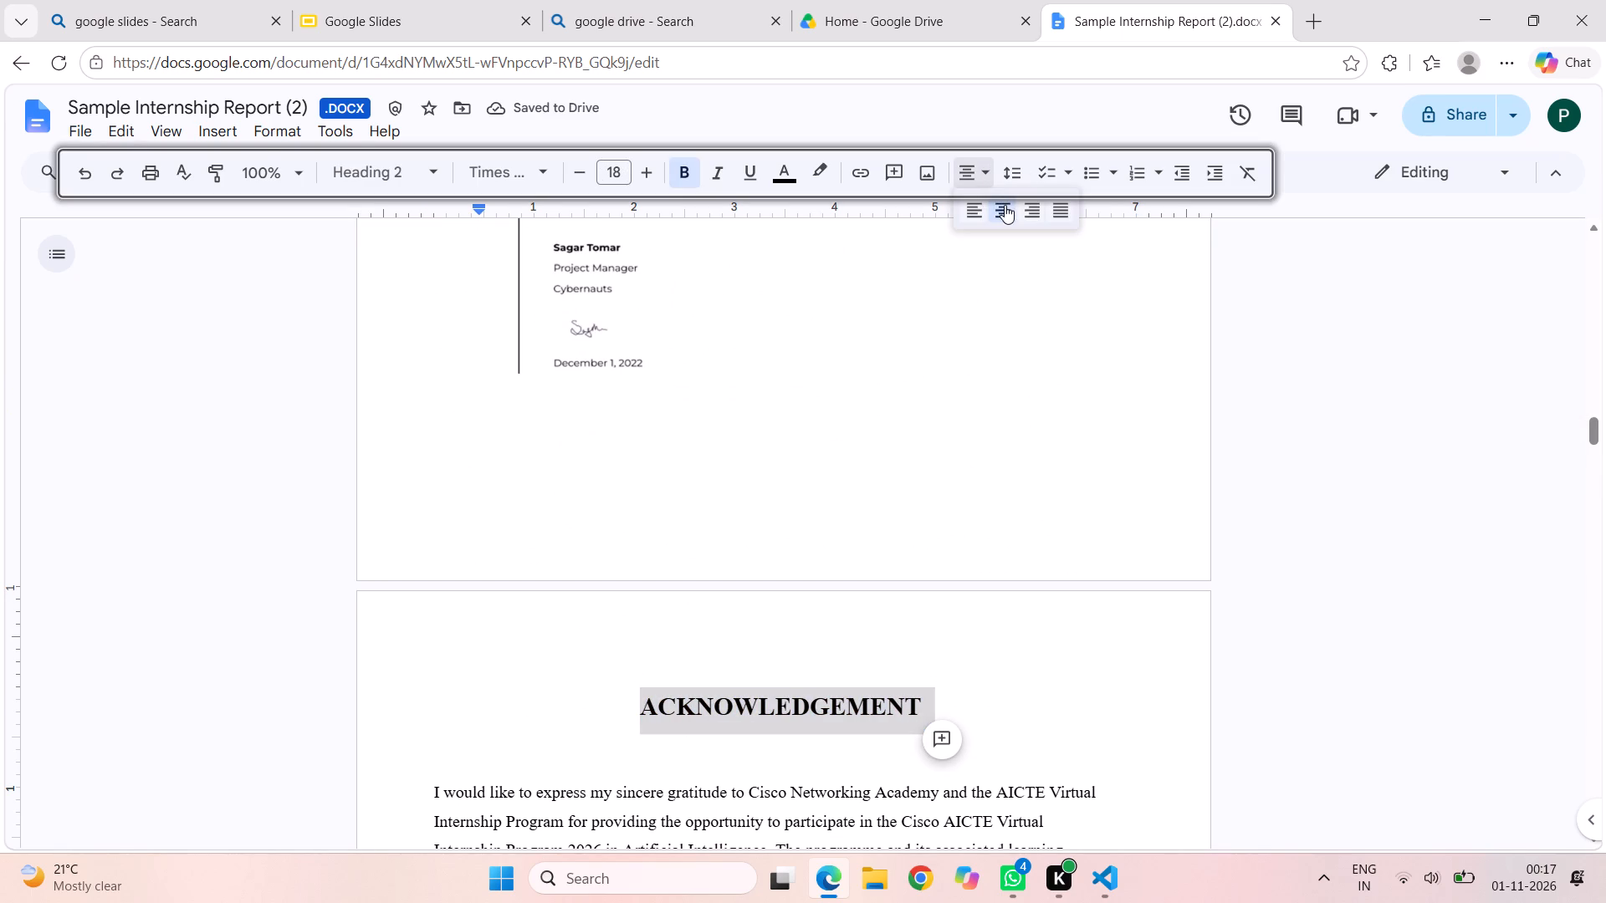
click(1005, 205)
Delete the leading space and the extra blank lines above the TABLE OF CONTENT heading, keeping it at the top of its own page.
scroll(854, 439, down, 5)
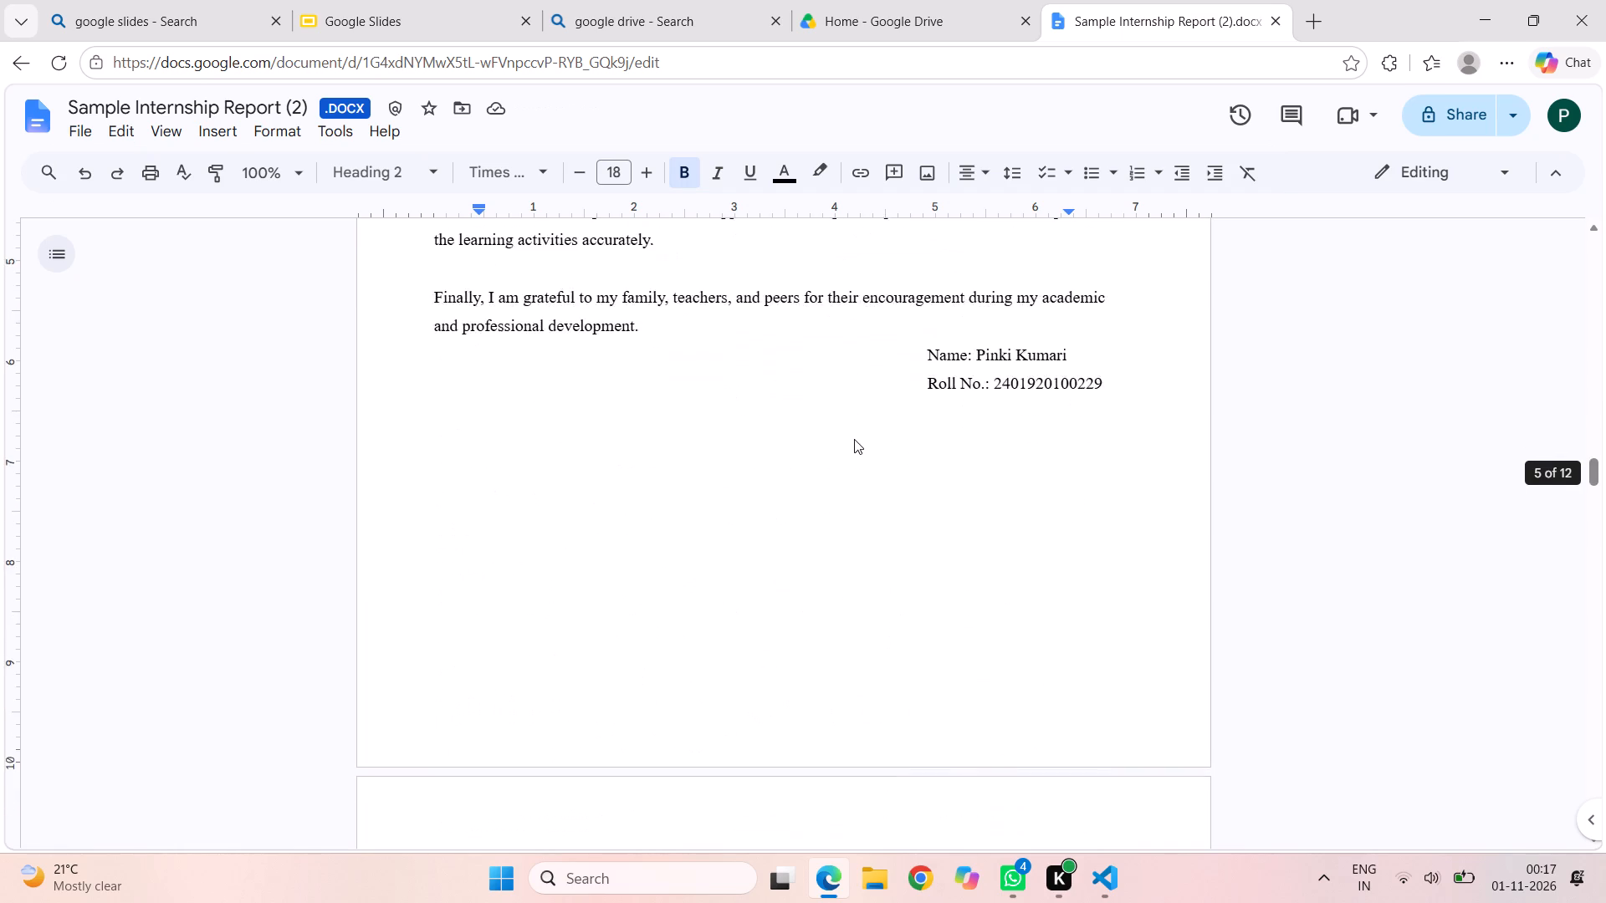
scroll(854, 439, down, 2)
scroll(794, 479, down, 2)
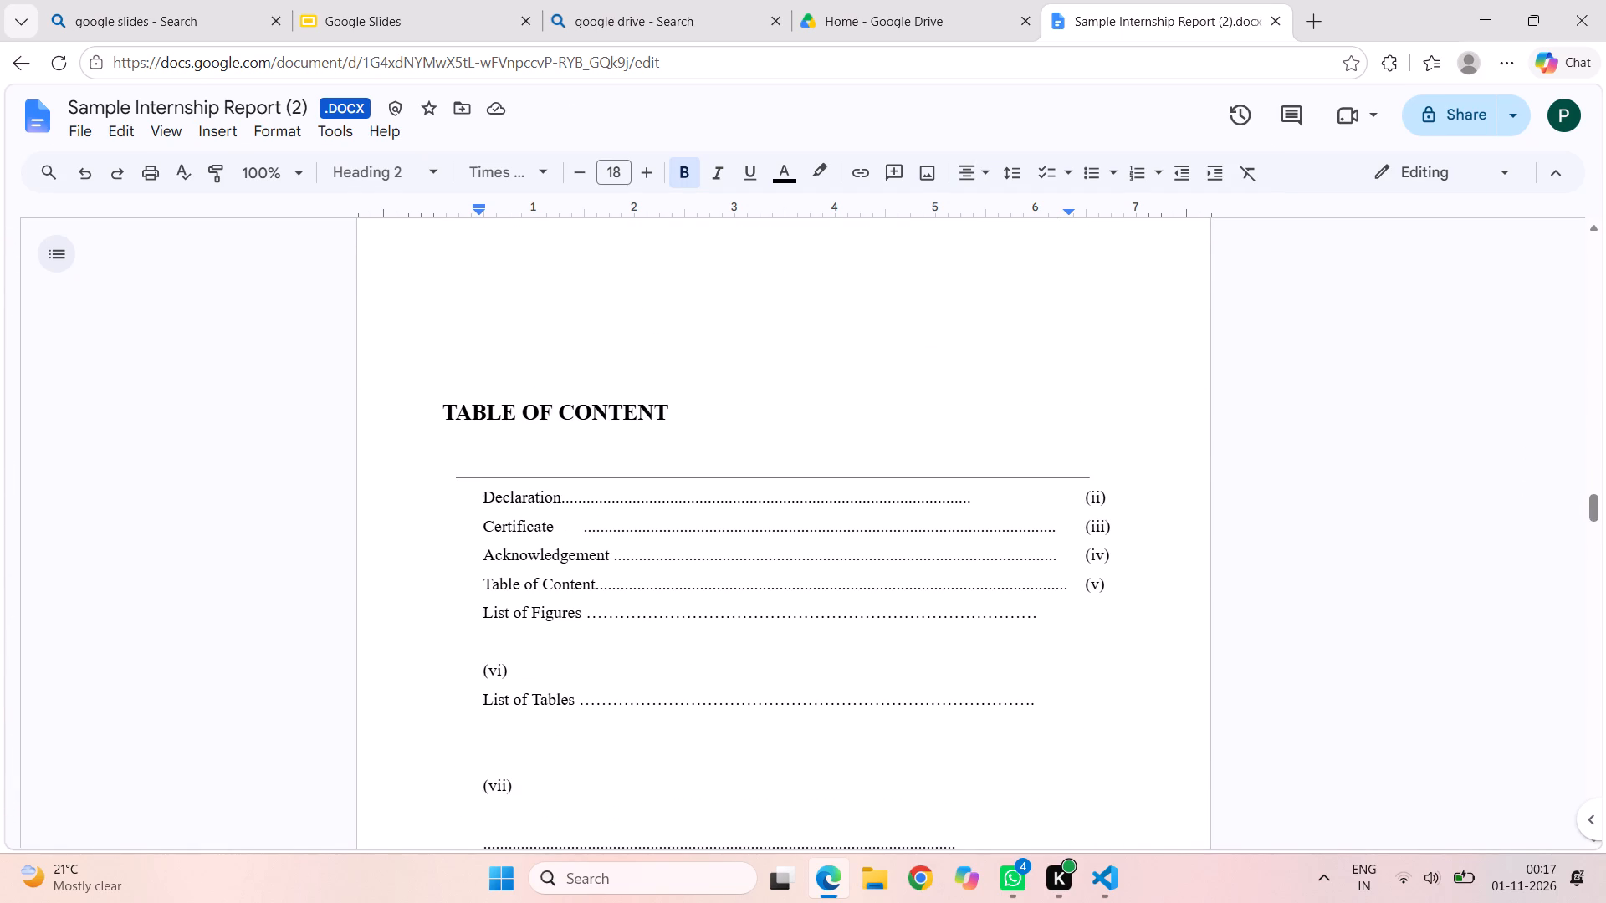
click(432, 409)
key(BackSpace)
key(BackSpace)
key(BackSpace)
key(BackSpace)
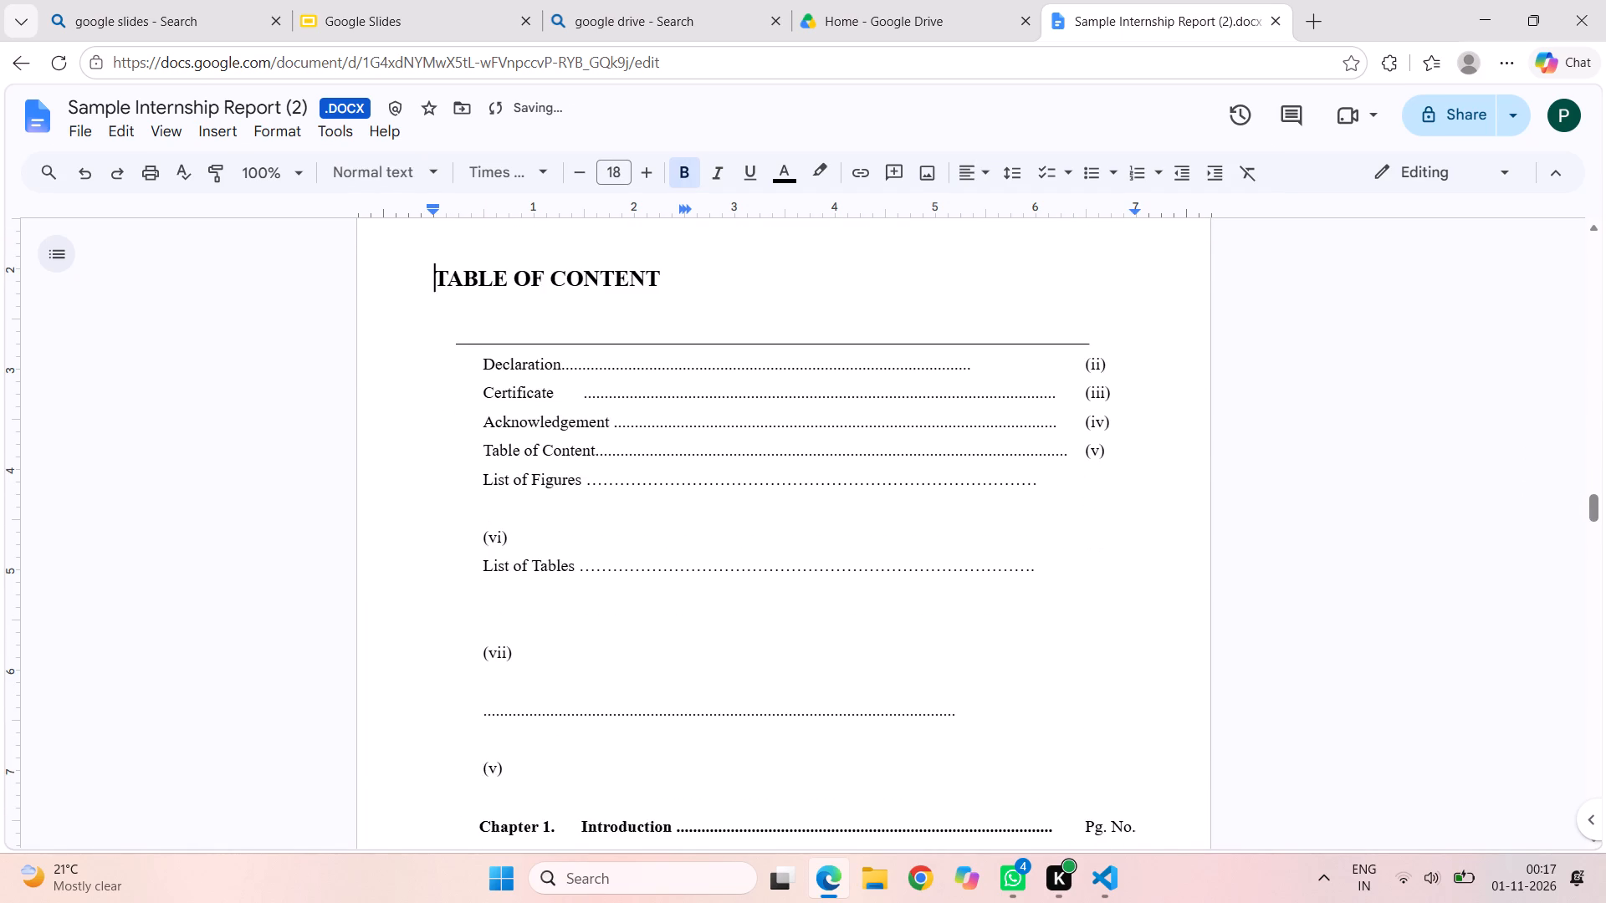
scroll(432, 409, up, 3)
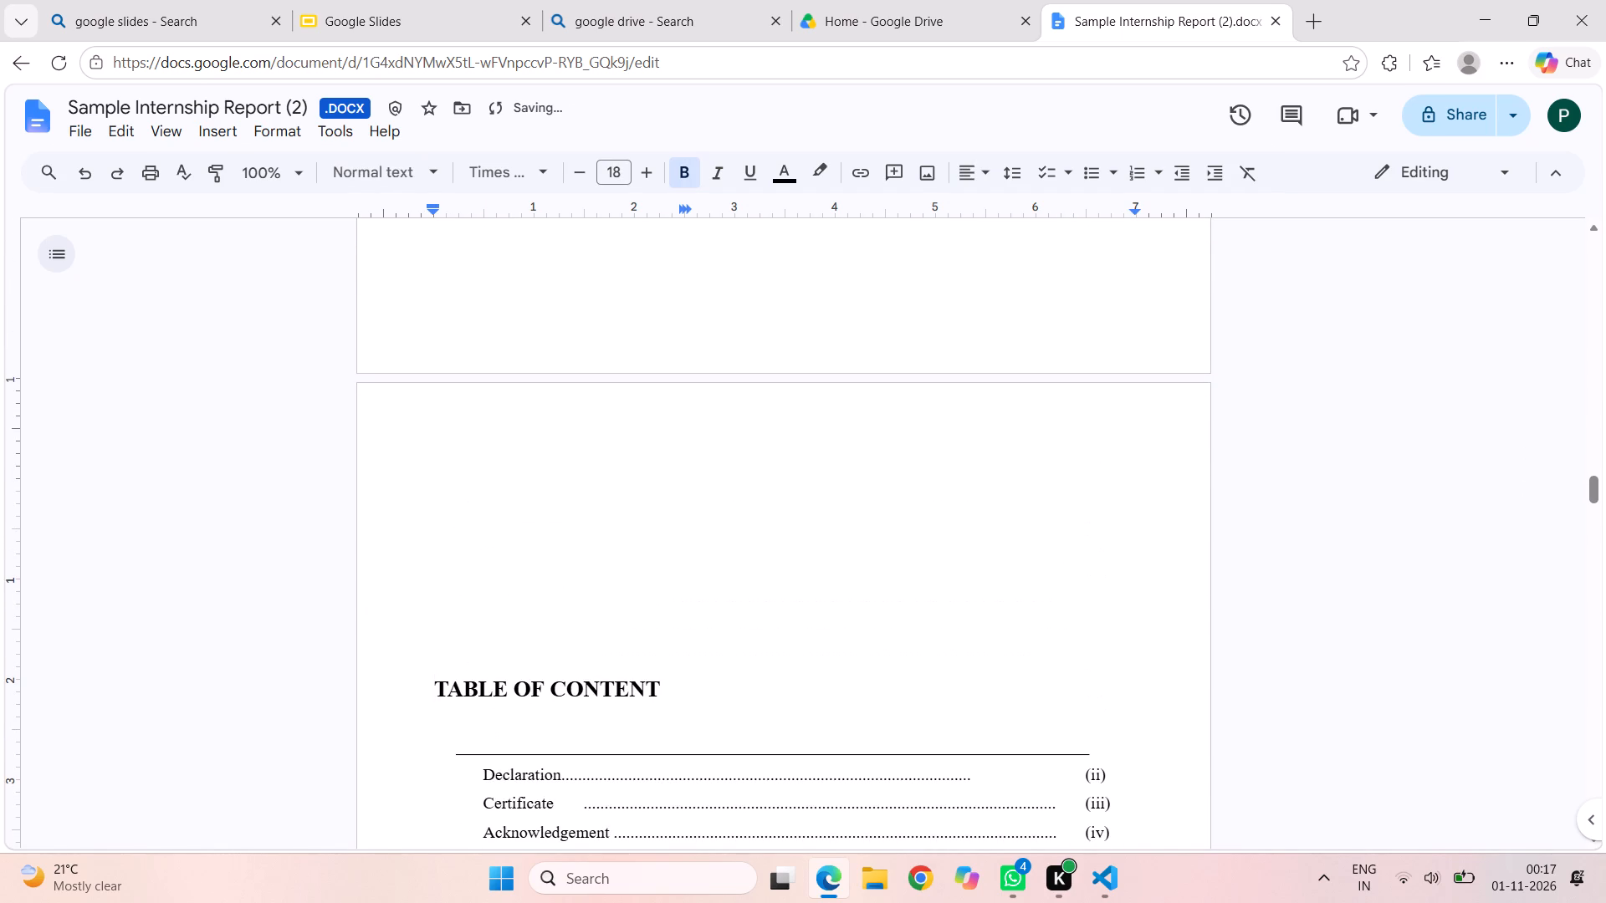
key(BackSpace)
key(BackSpace)
key(BackSpace)
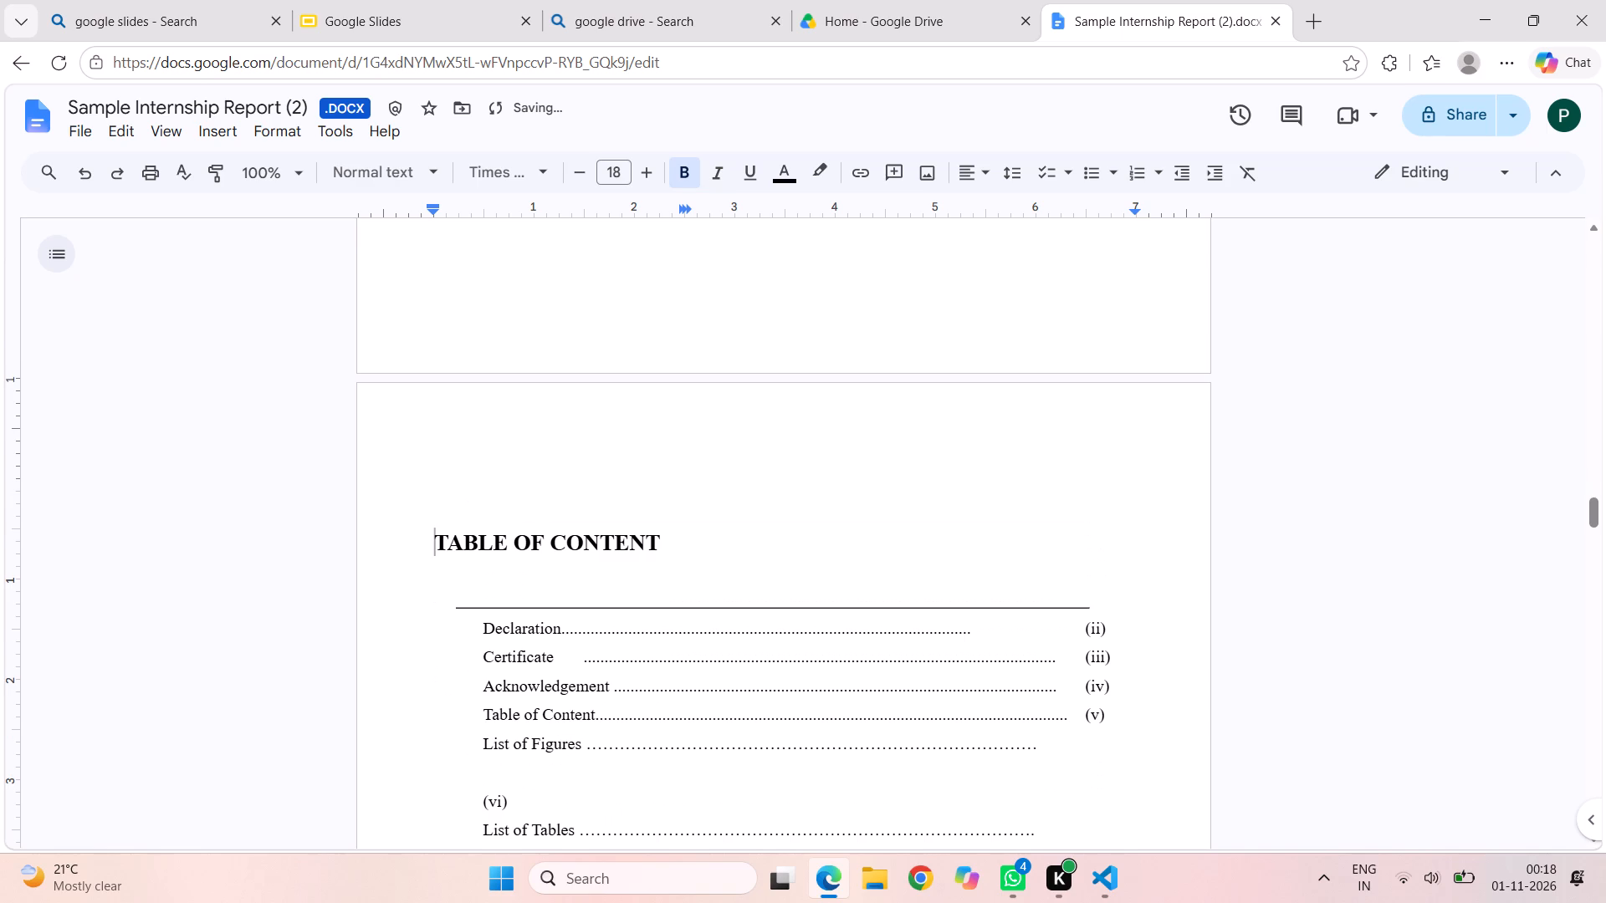
key(BackSpace)
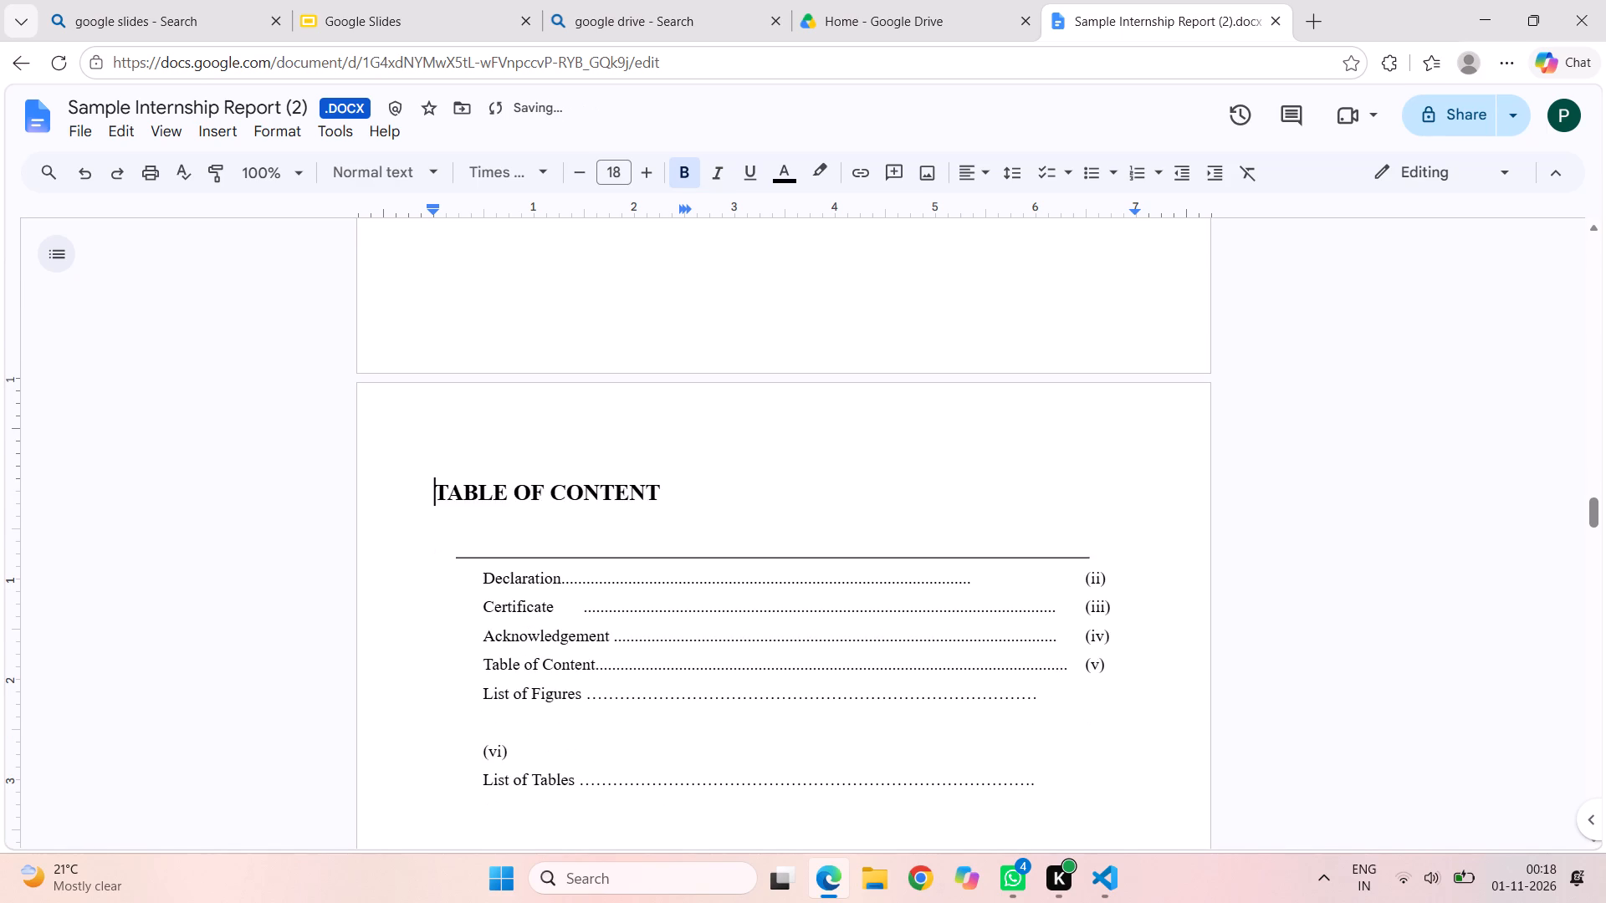
key(BackSpace)
key(Return)
Centre-align the TABLE OF CONTENT heading.
drag(671, 485, 410, 484)
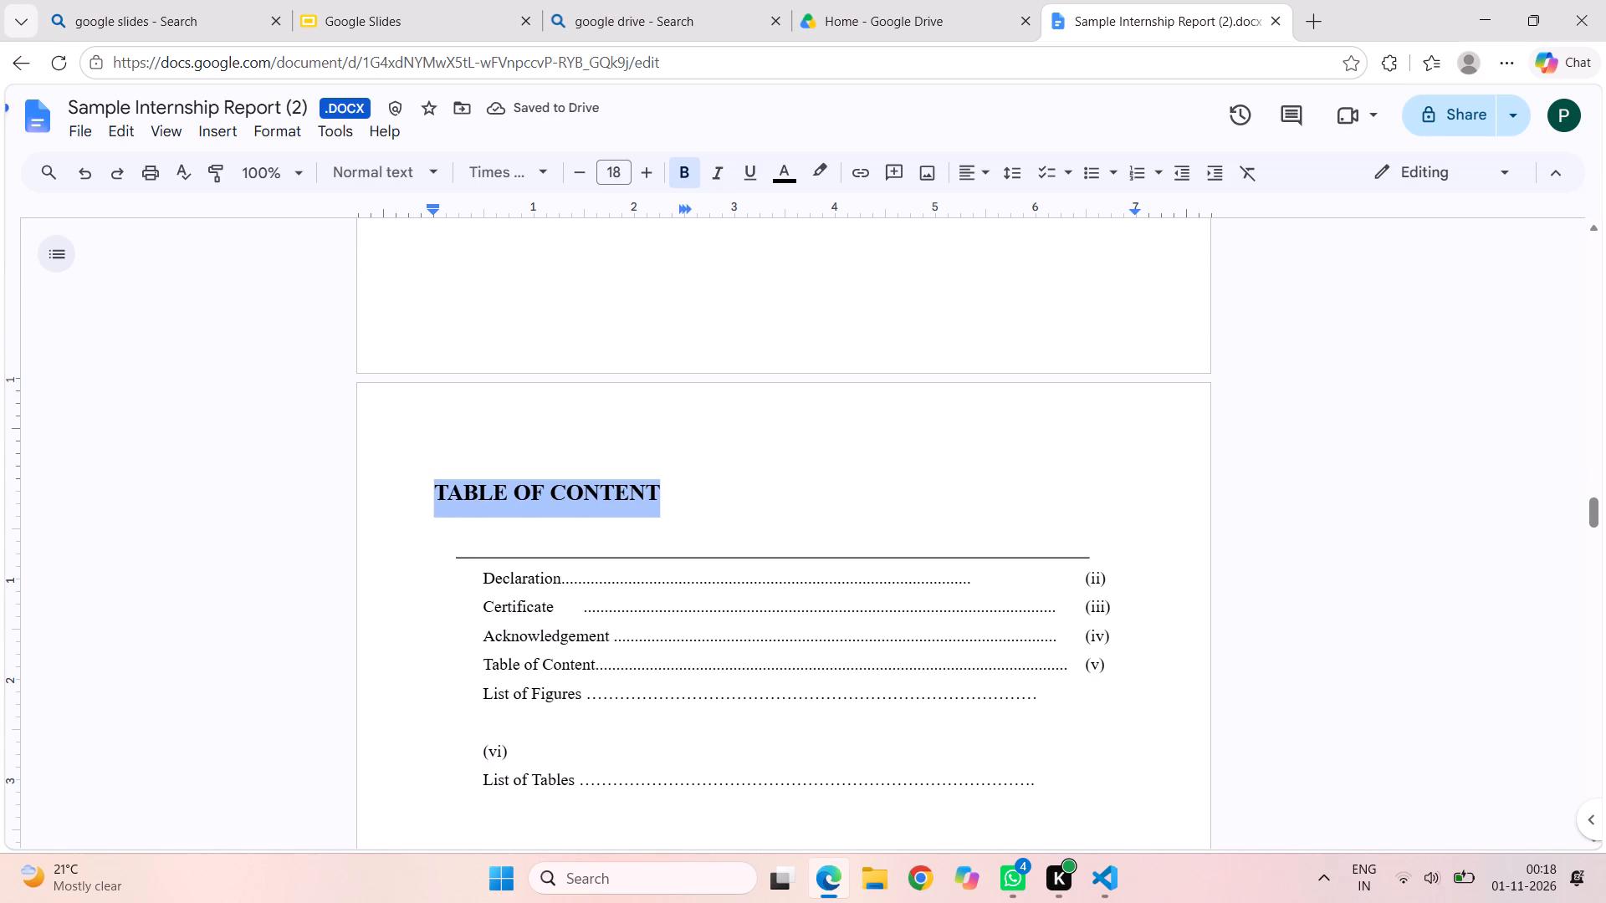
click(985, 181)
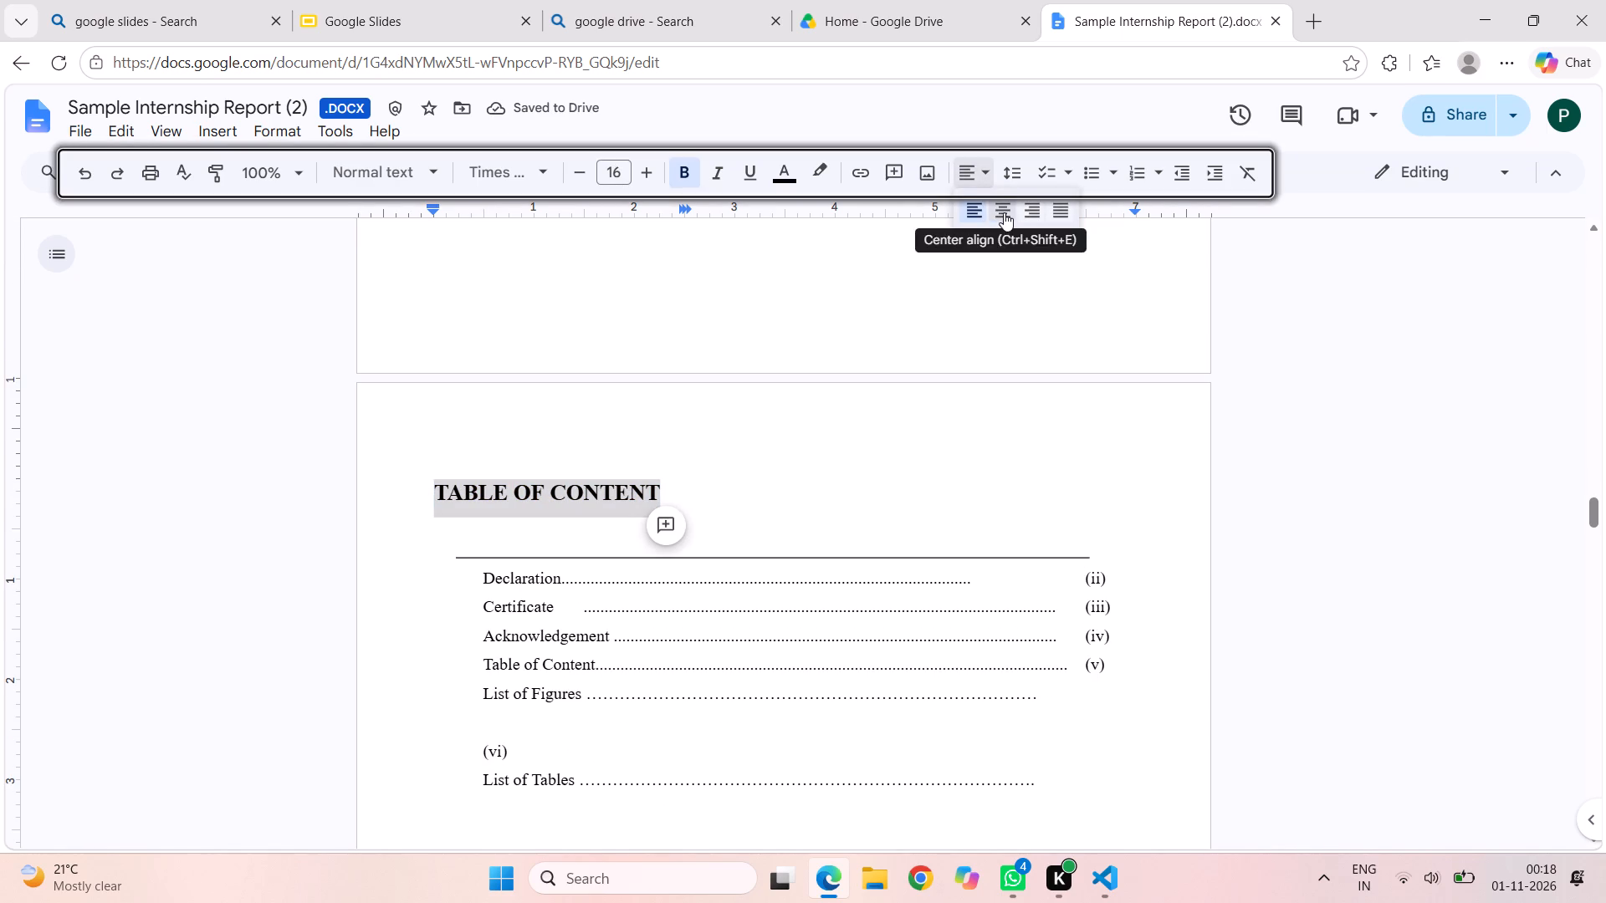
click(1004, 212)
click(616, 523)
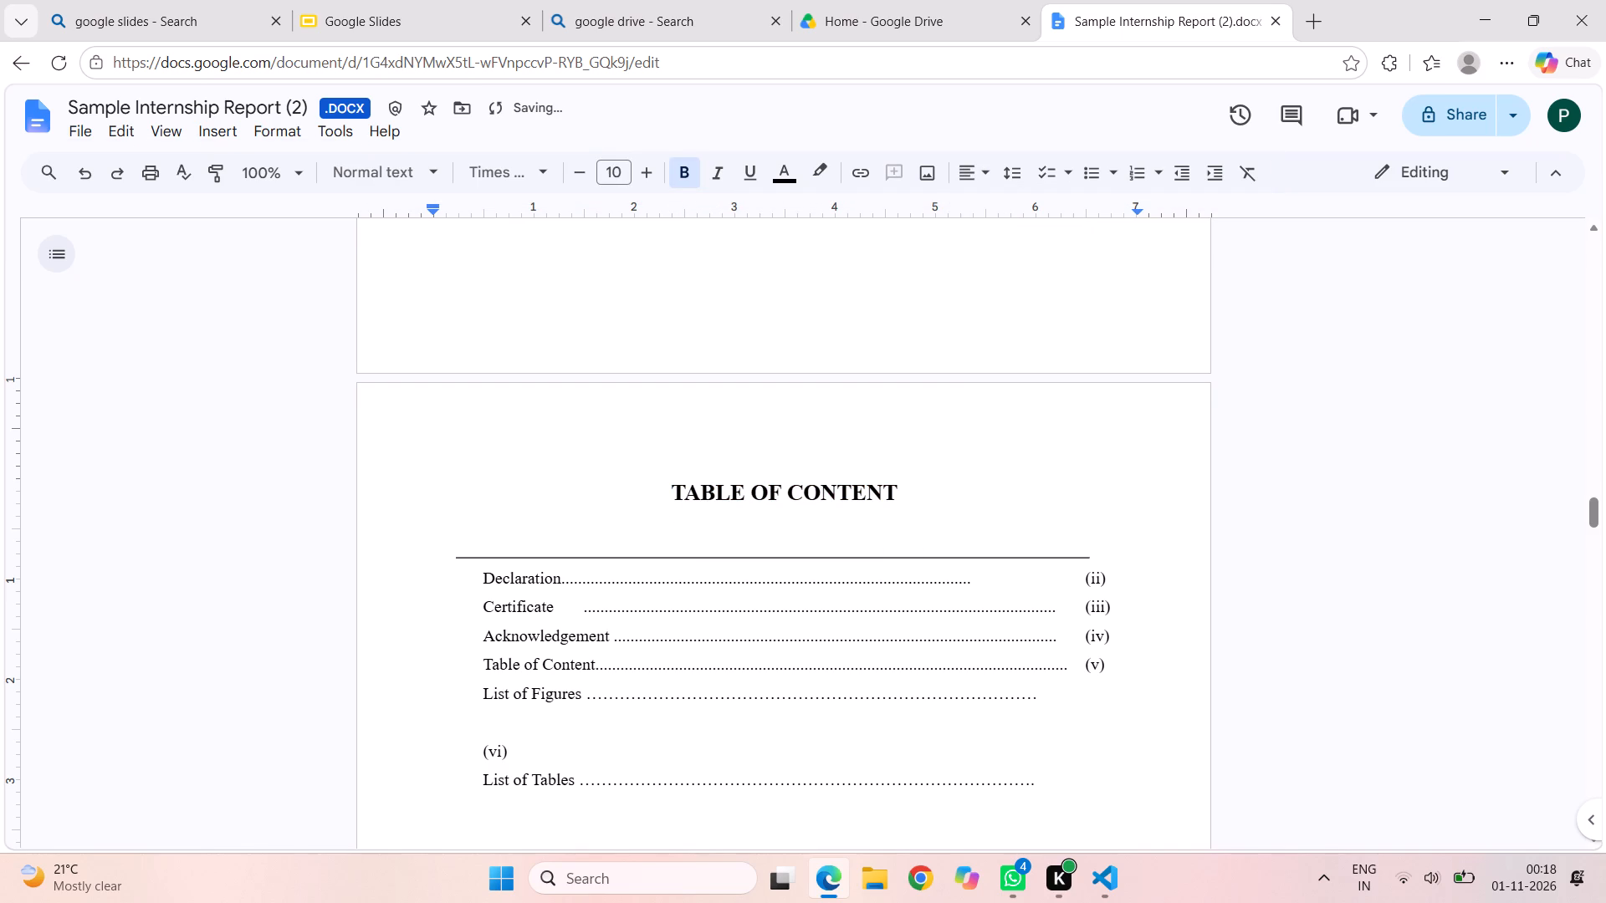
click(597, 495)
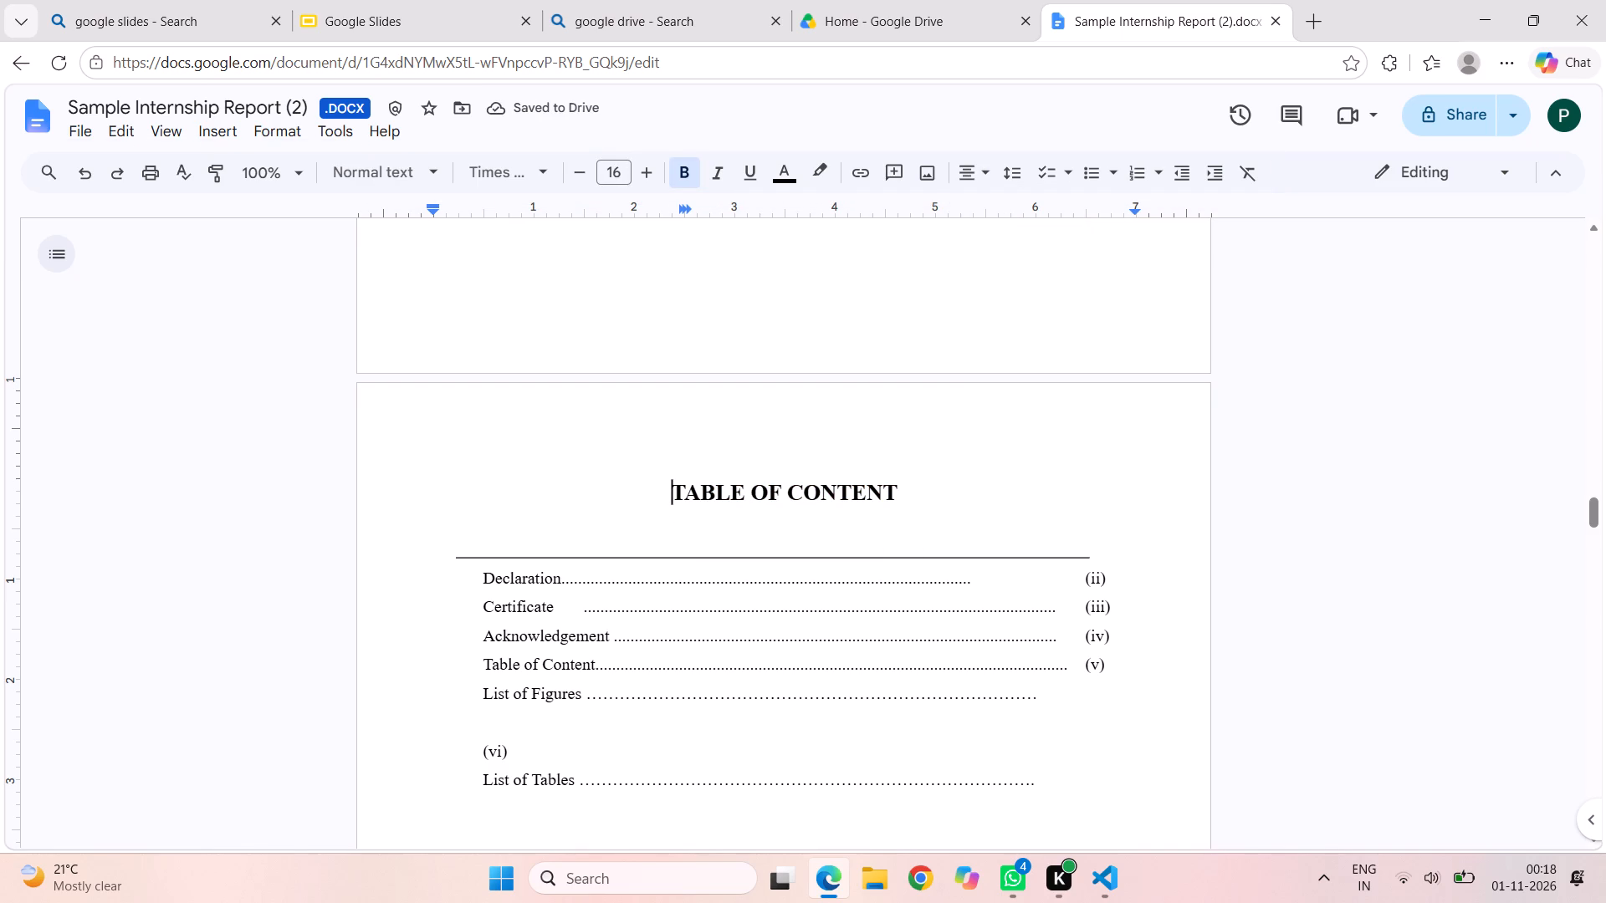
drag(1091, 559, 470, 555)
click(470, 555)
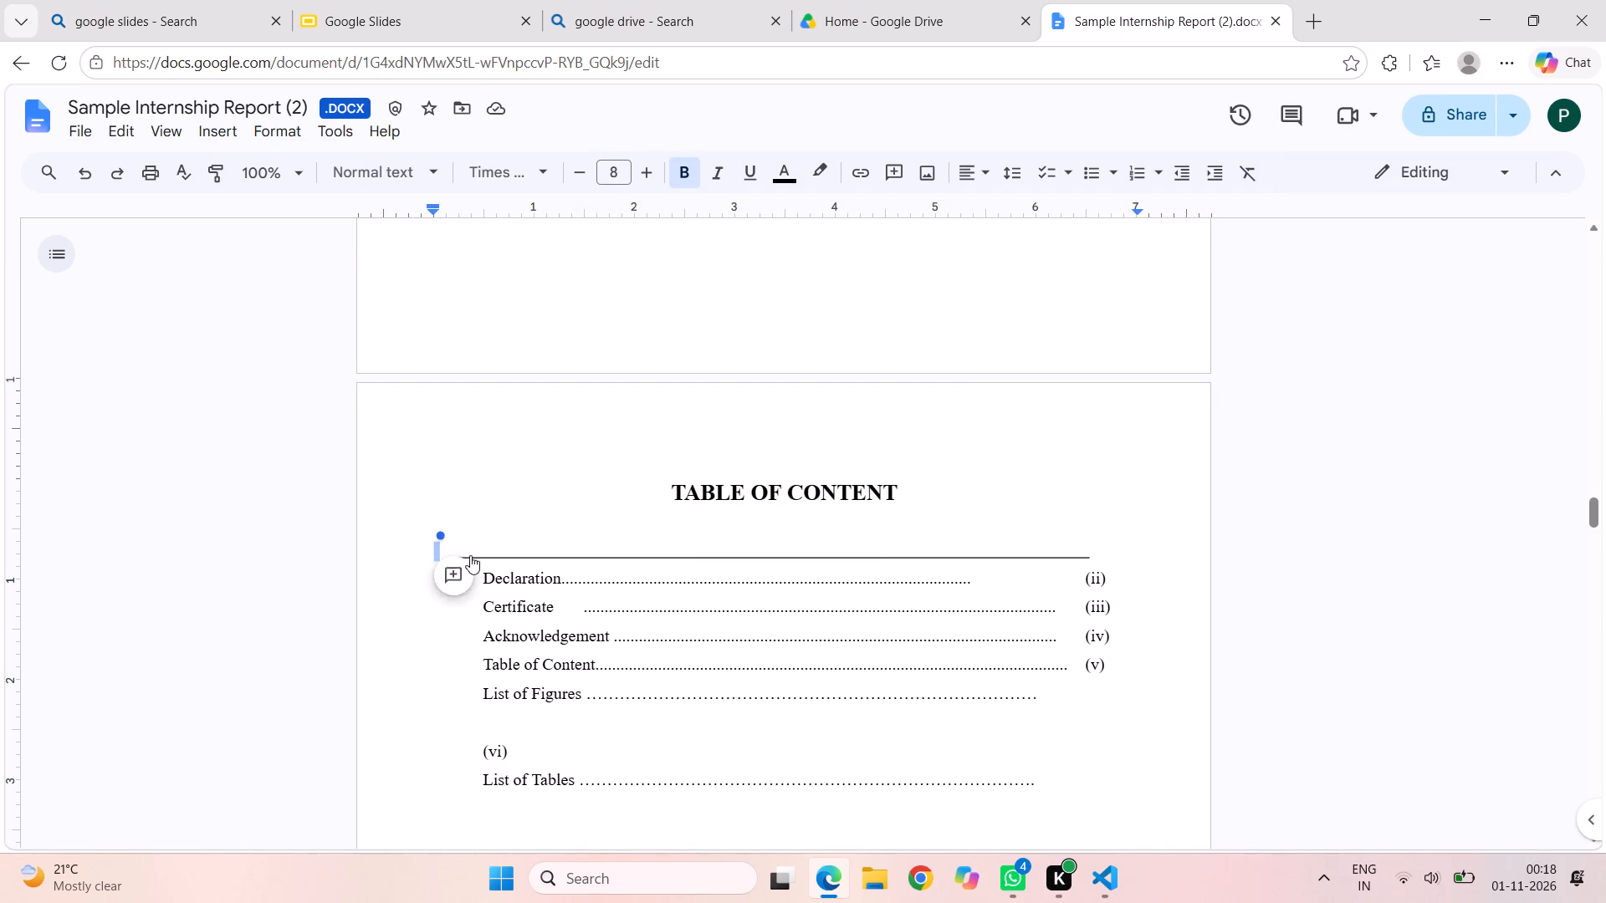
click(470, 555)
Review the rest of the report: the table of content entries, lists of figures and tables, and the Internship Feedback Form.
scroll(470, 555, down, 3)
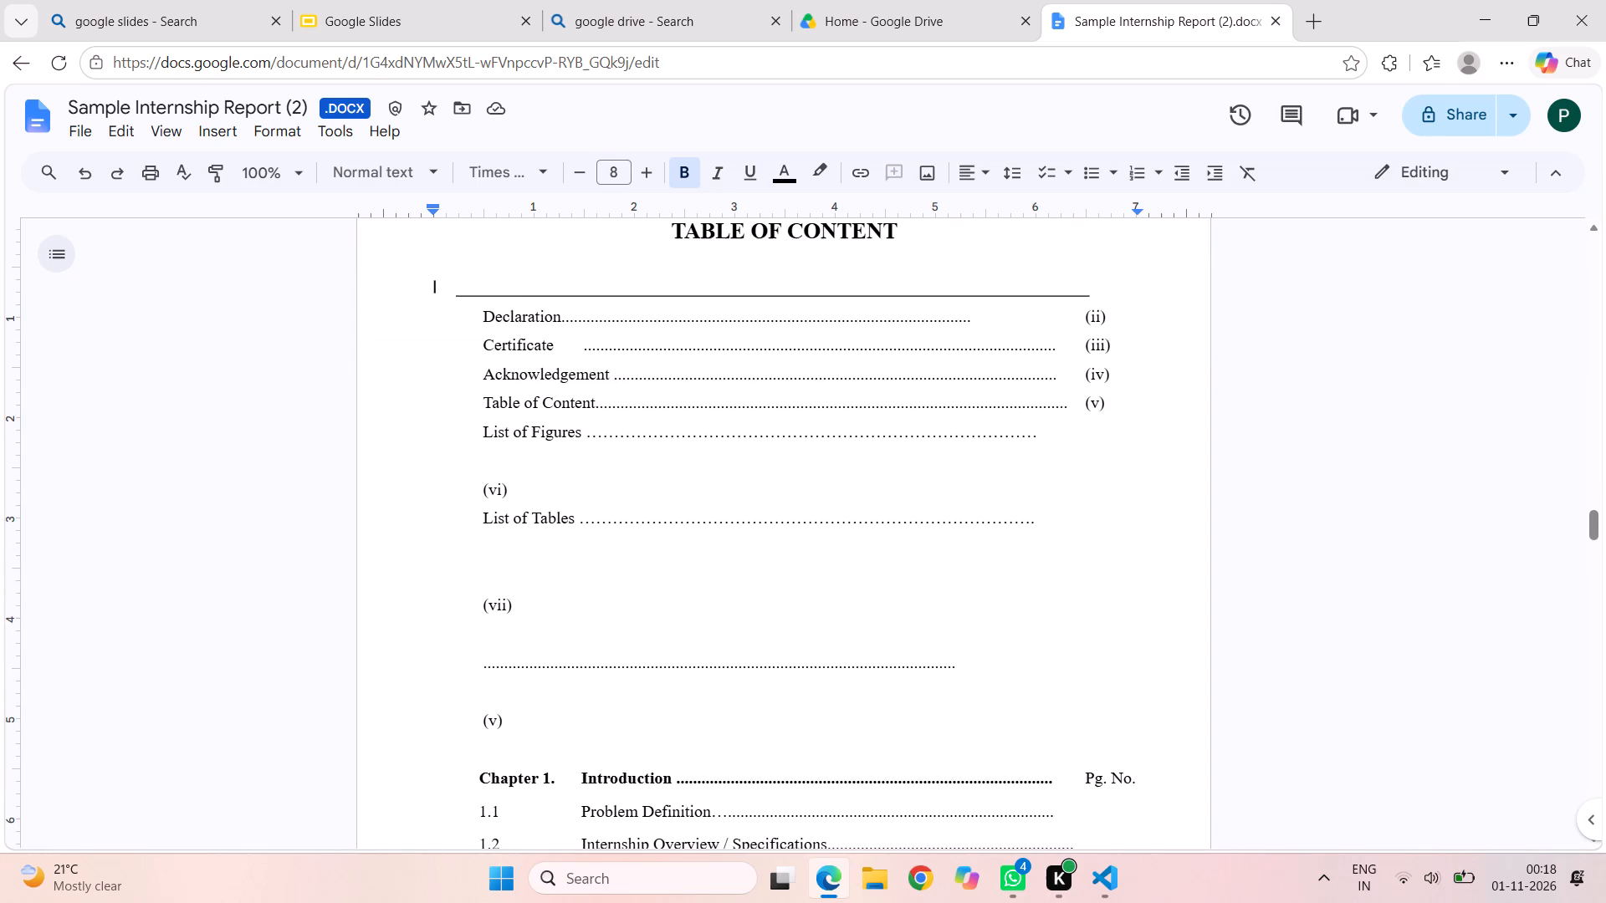
scroll(470, 555, down, 1)
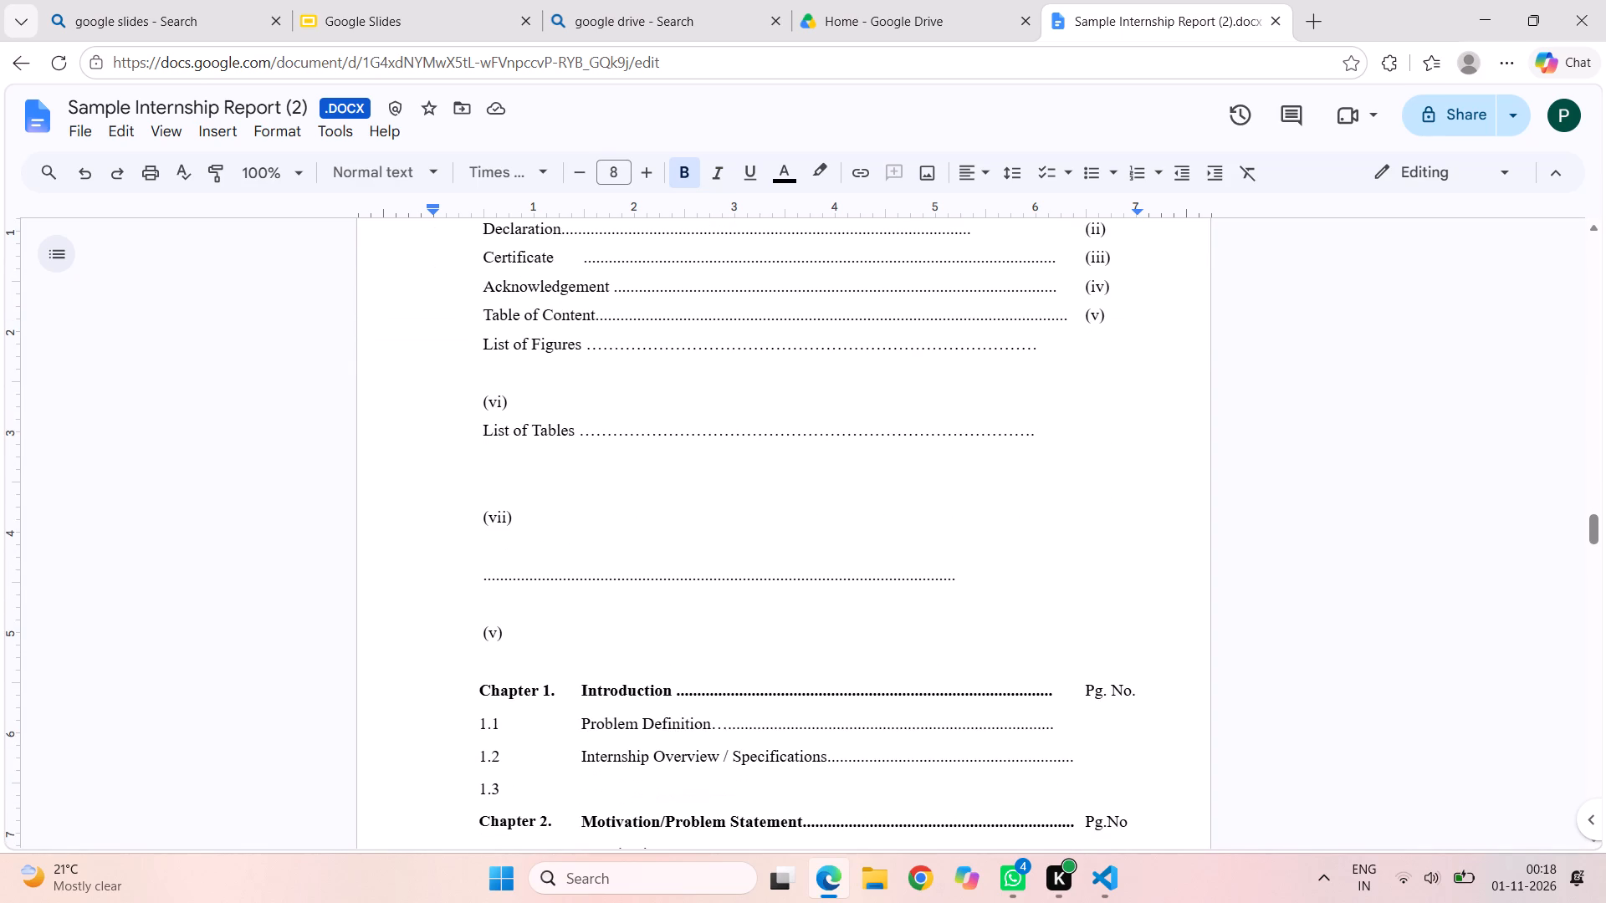
scroll(470, 555, down, 1)
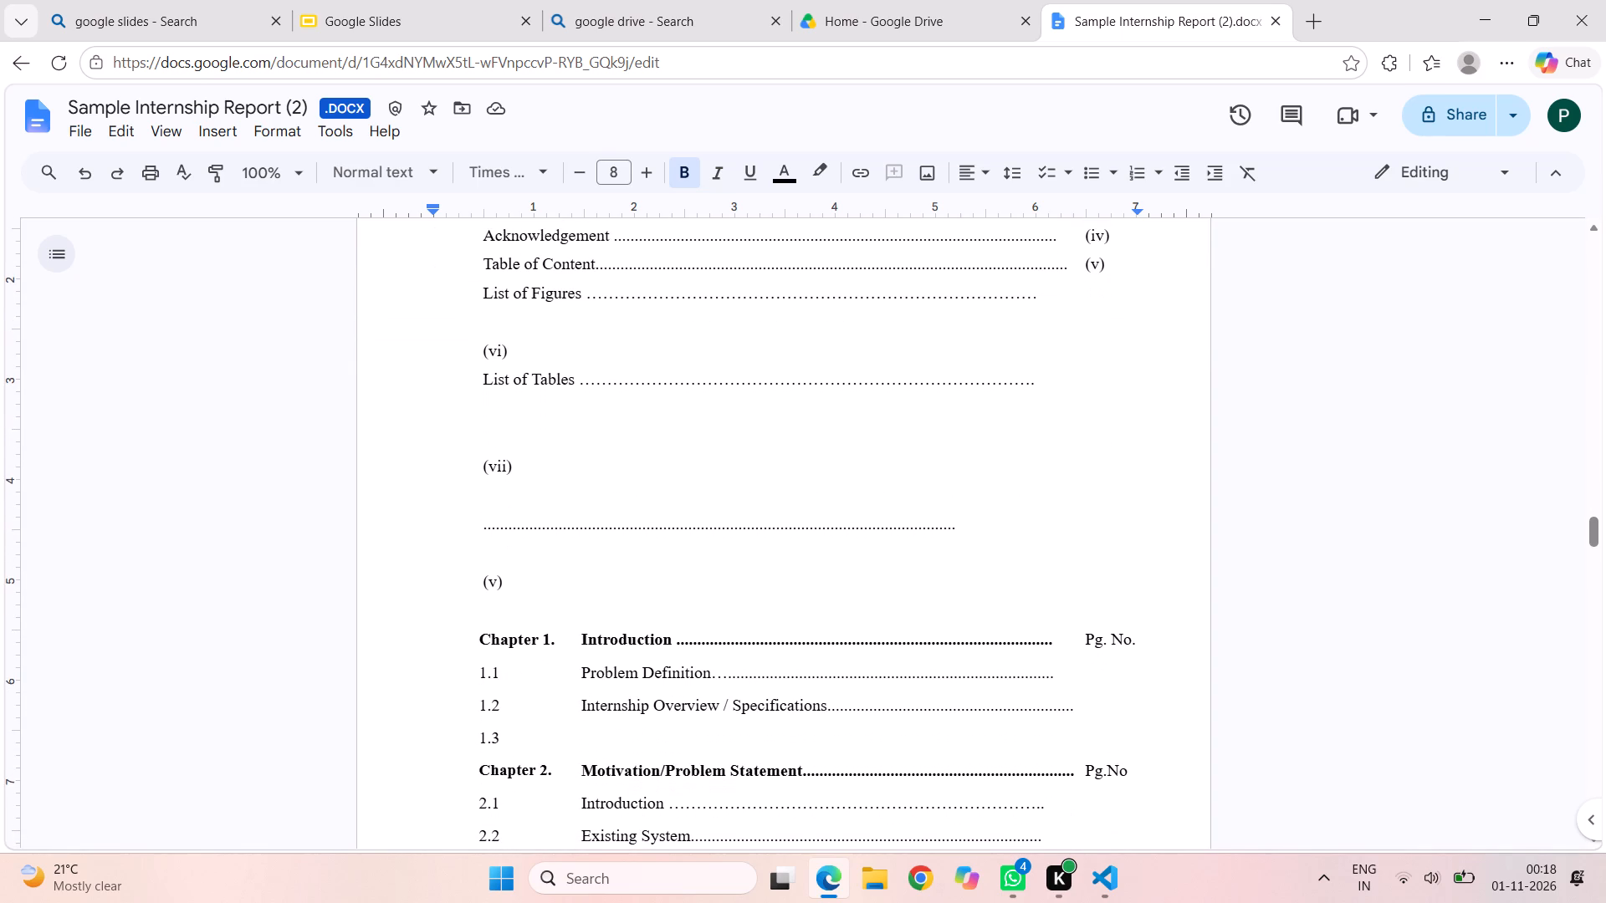
scroll(470, 555, down, 1)
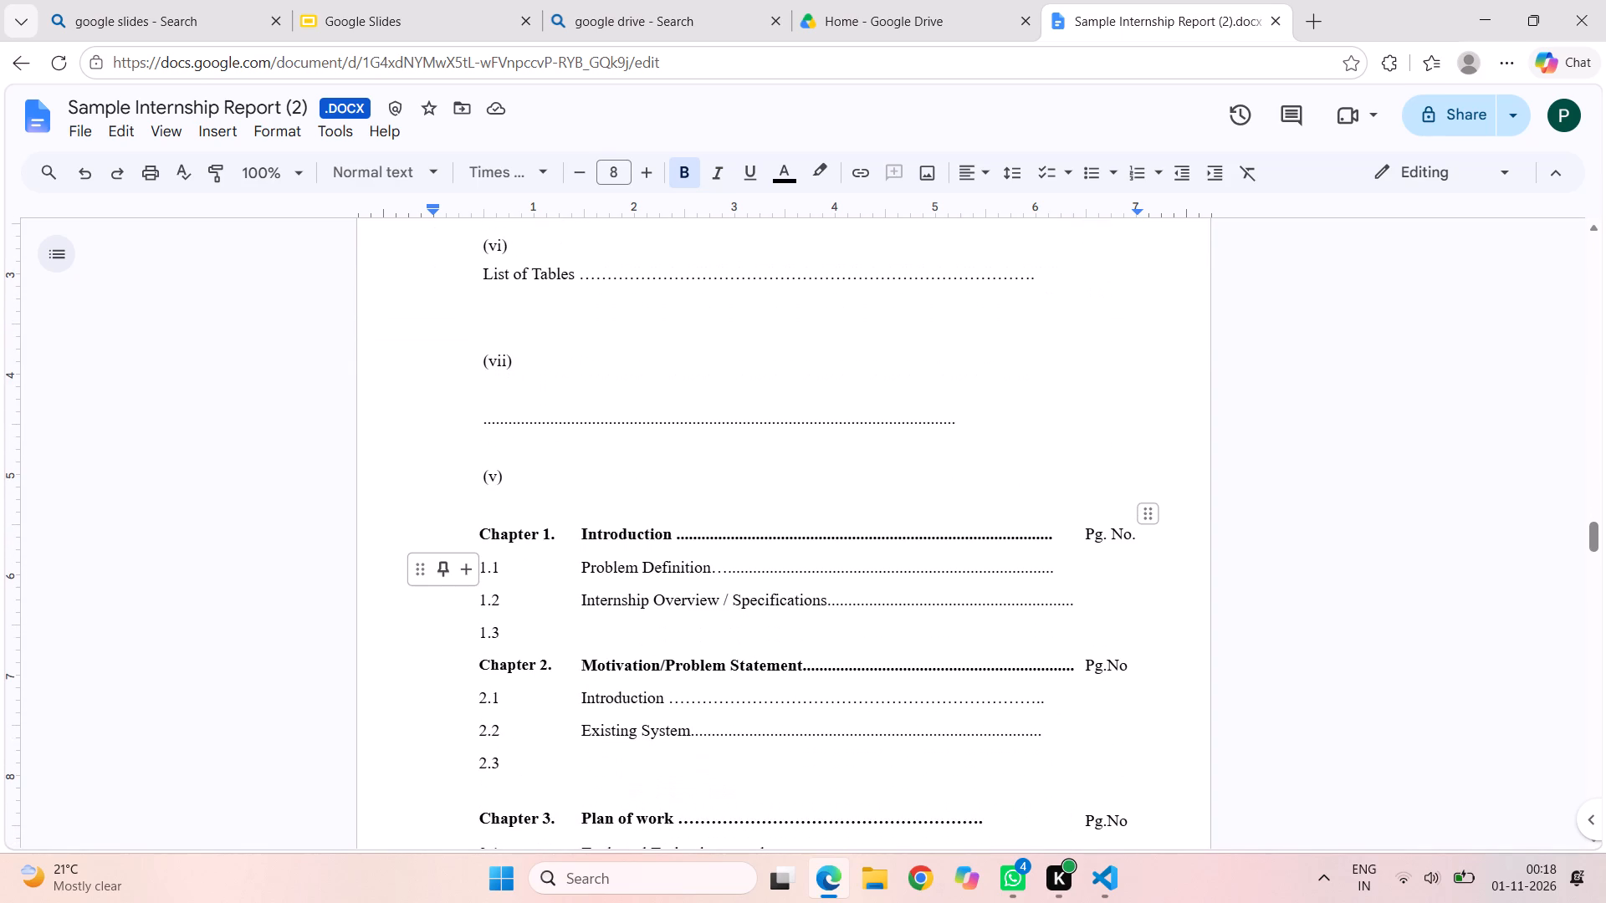
scroll(470, 555, down, 1)
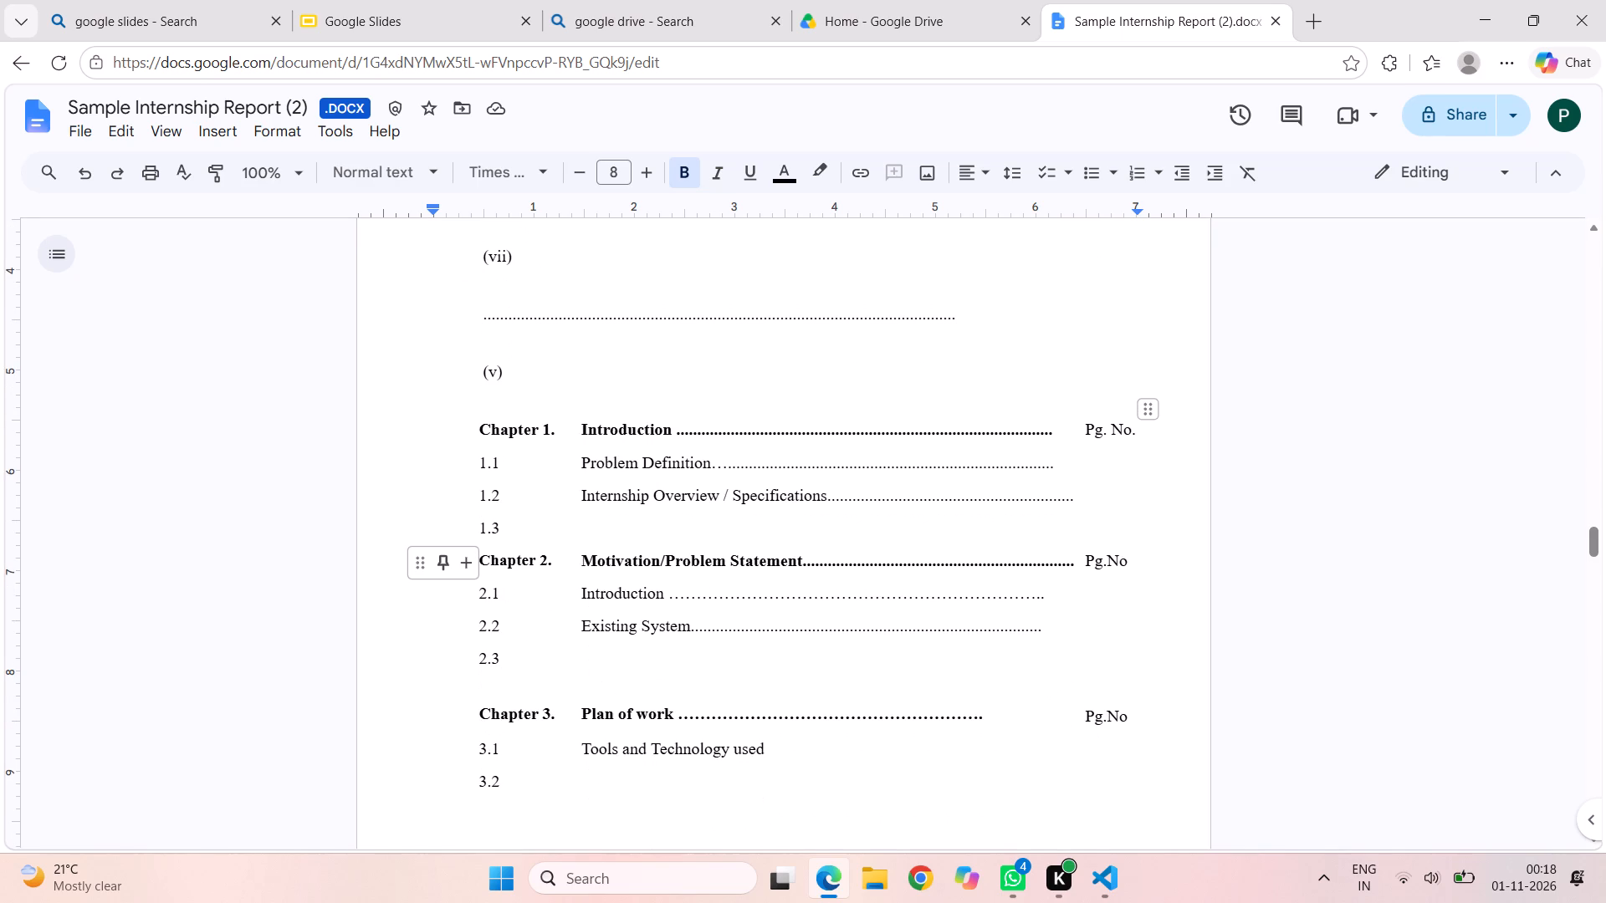
scroll(470, 555, down, 1)
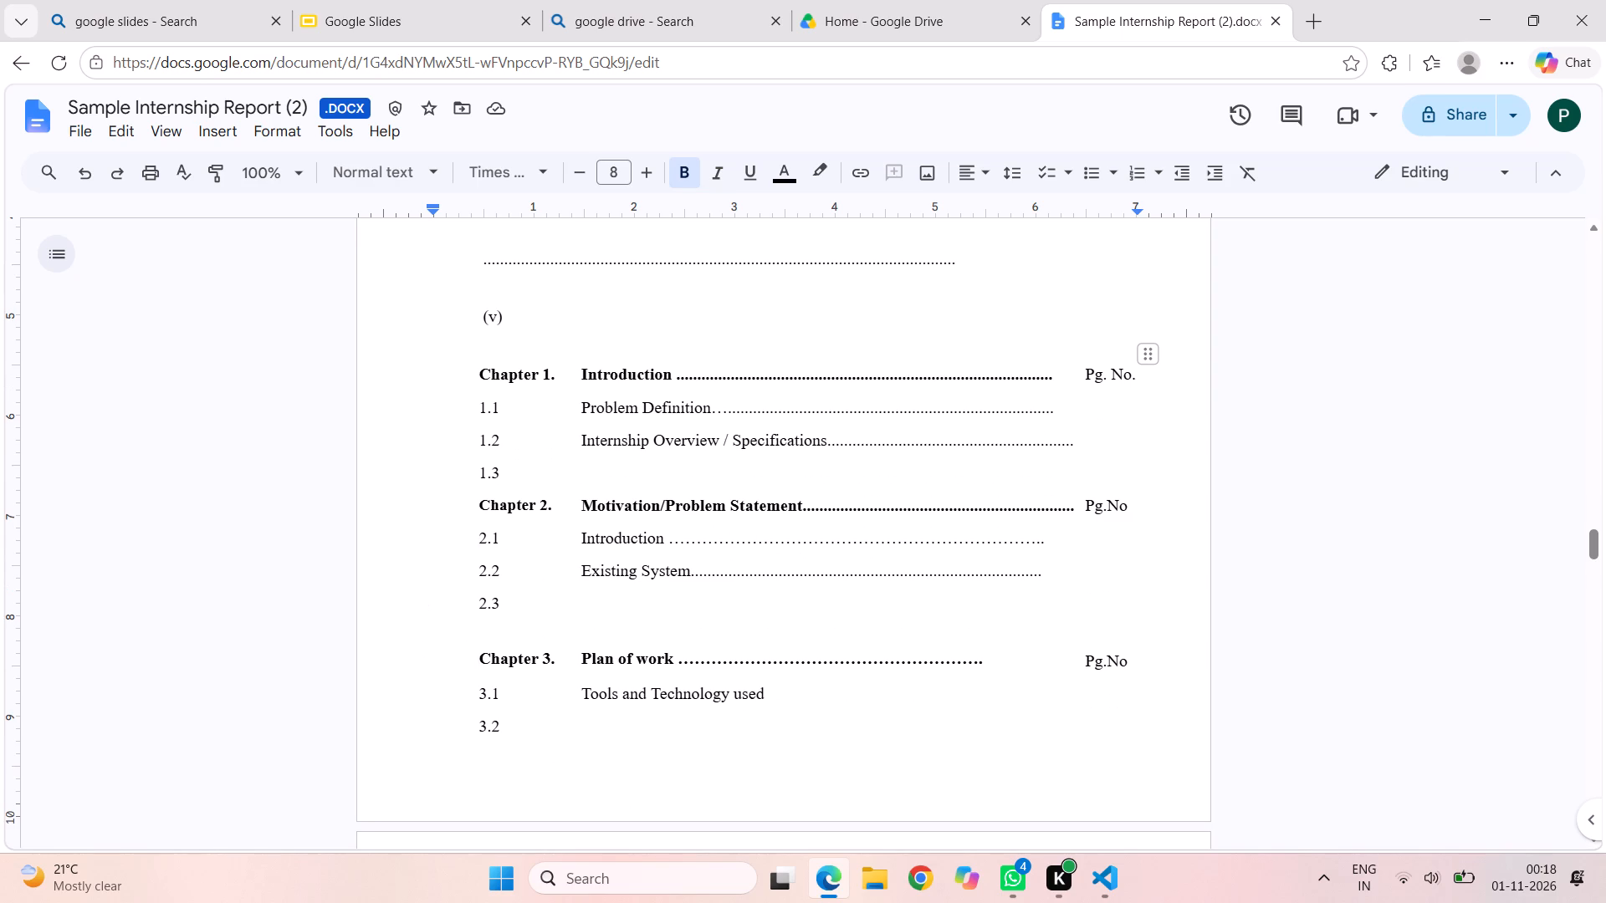
scroll(599, 714, down, 7)
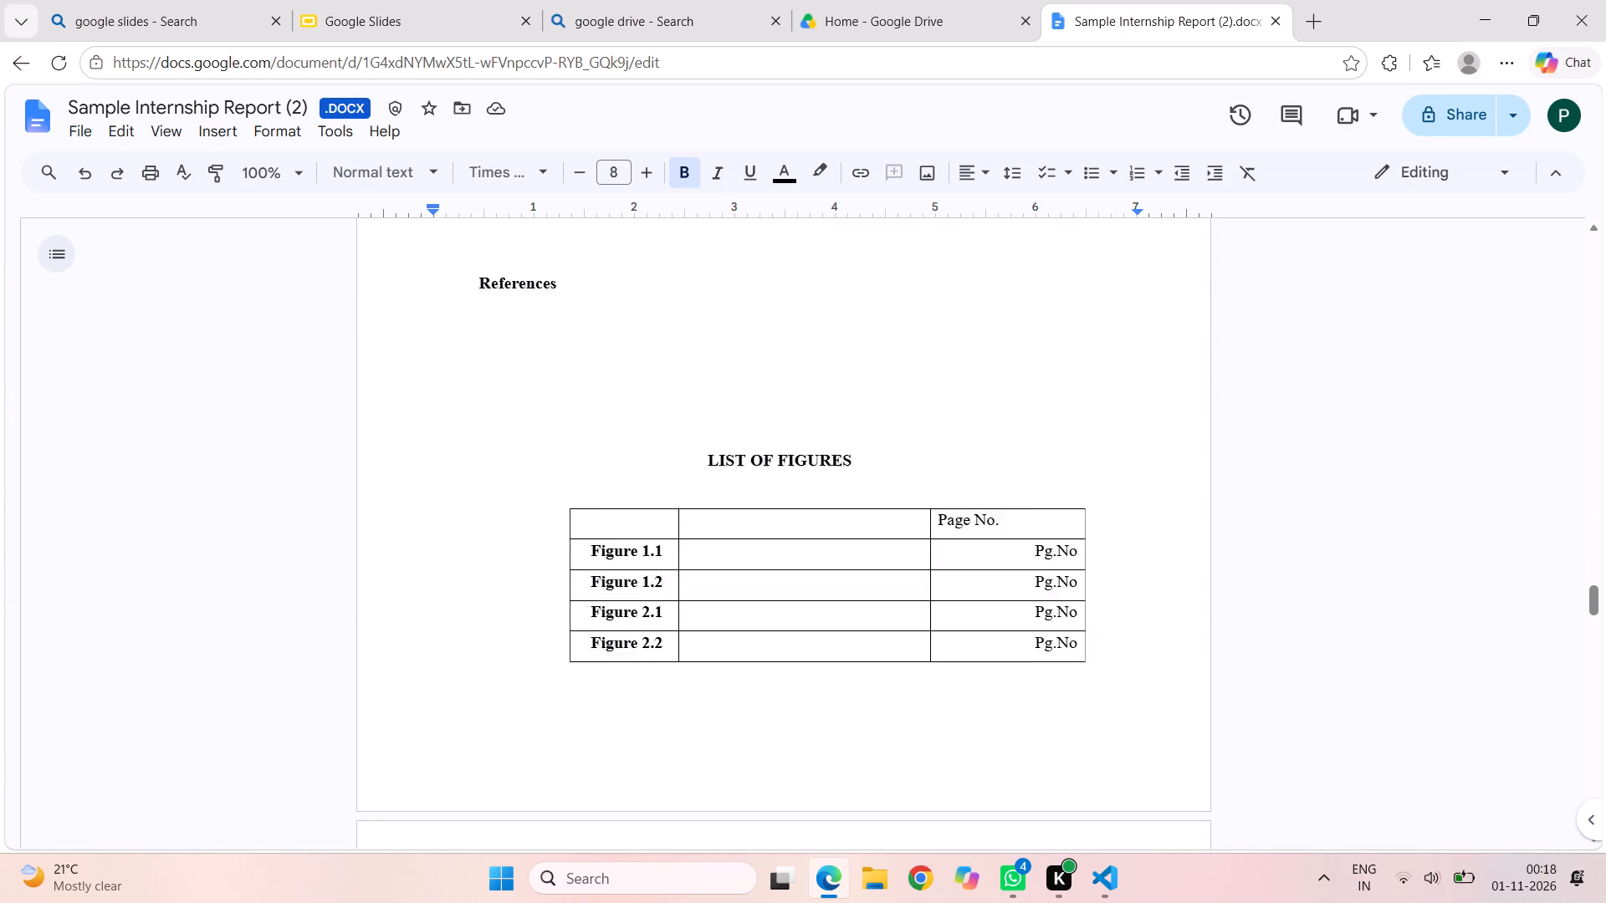
scroll(599, 714, down, 8)
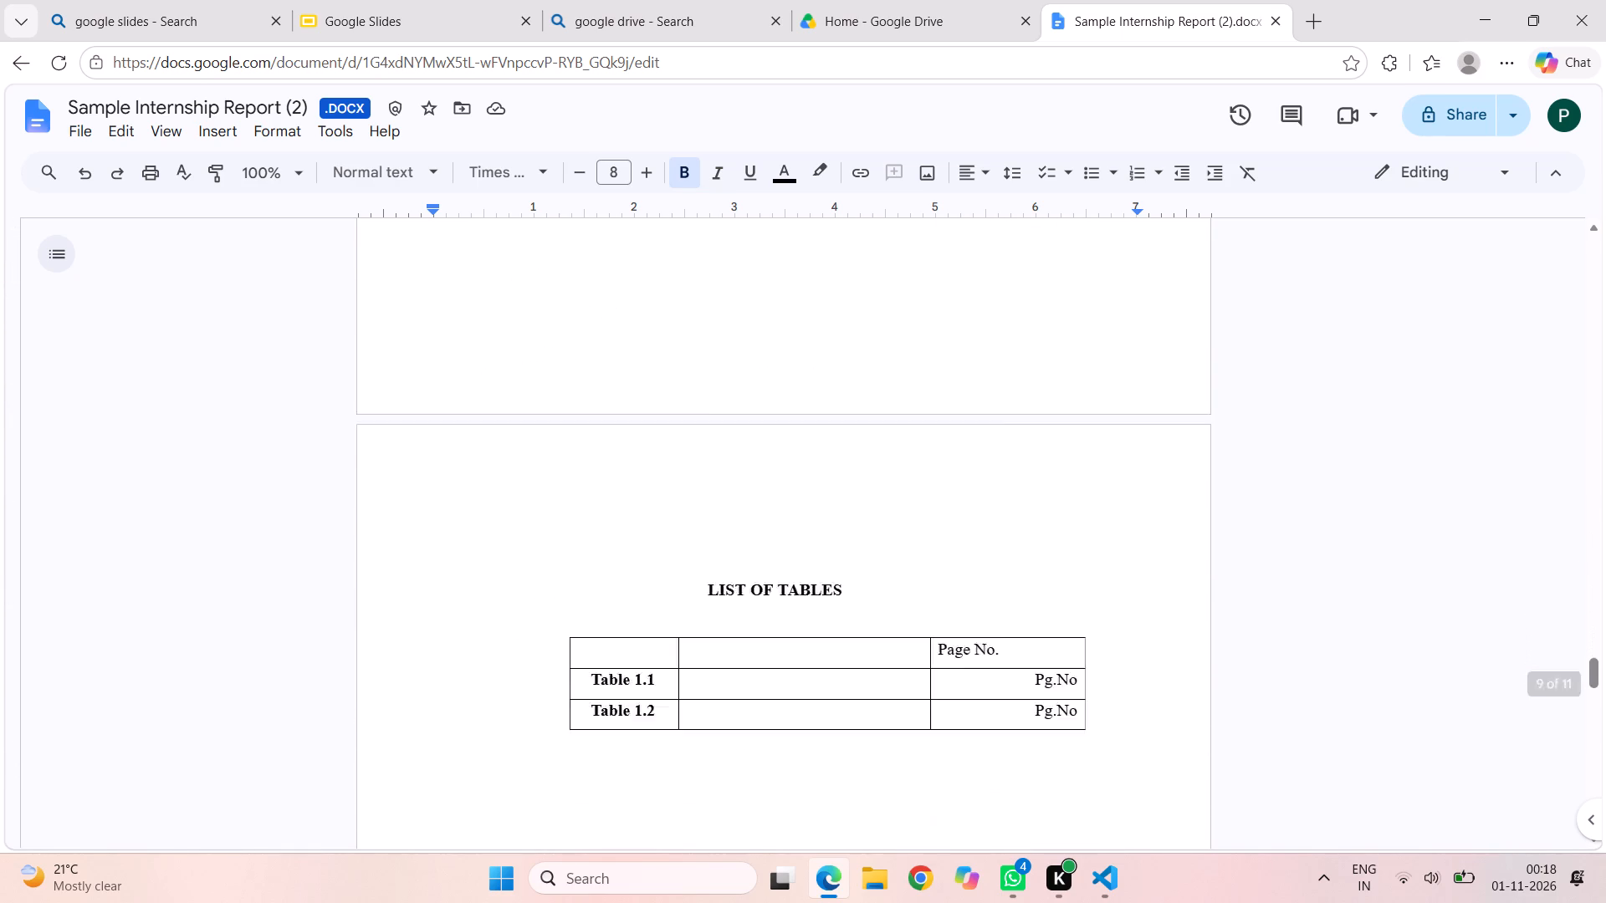
scroll(599, 714, down, 8)
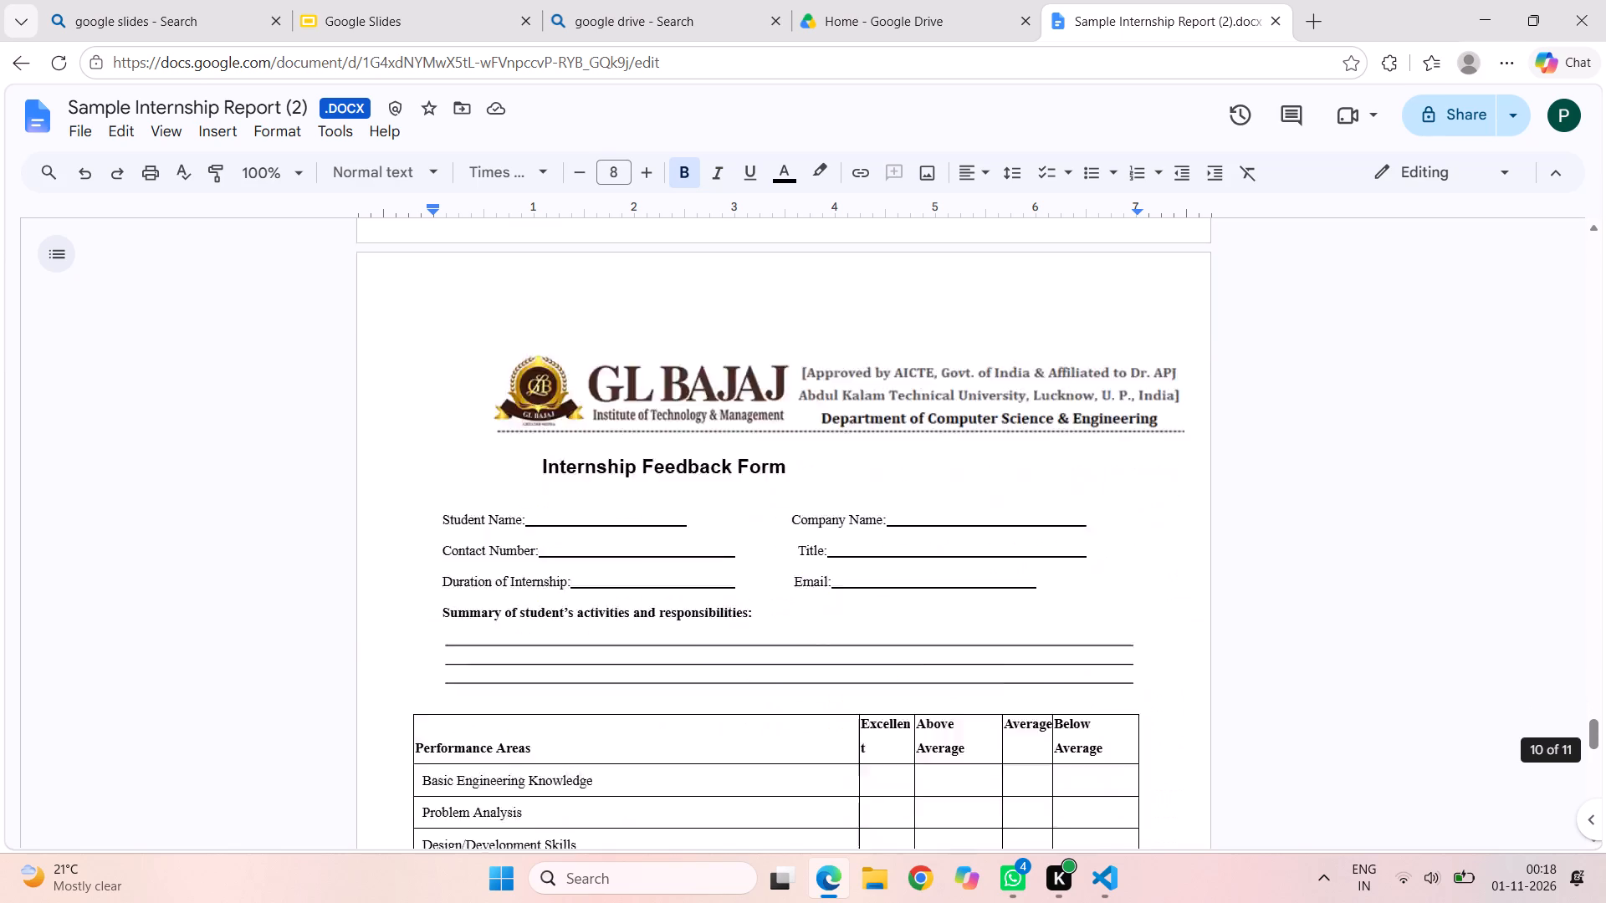
scroll(599, 714, down, 4)
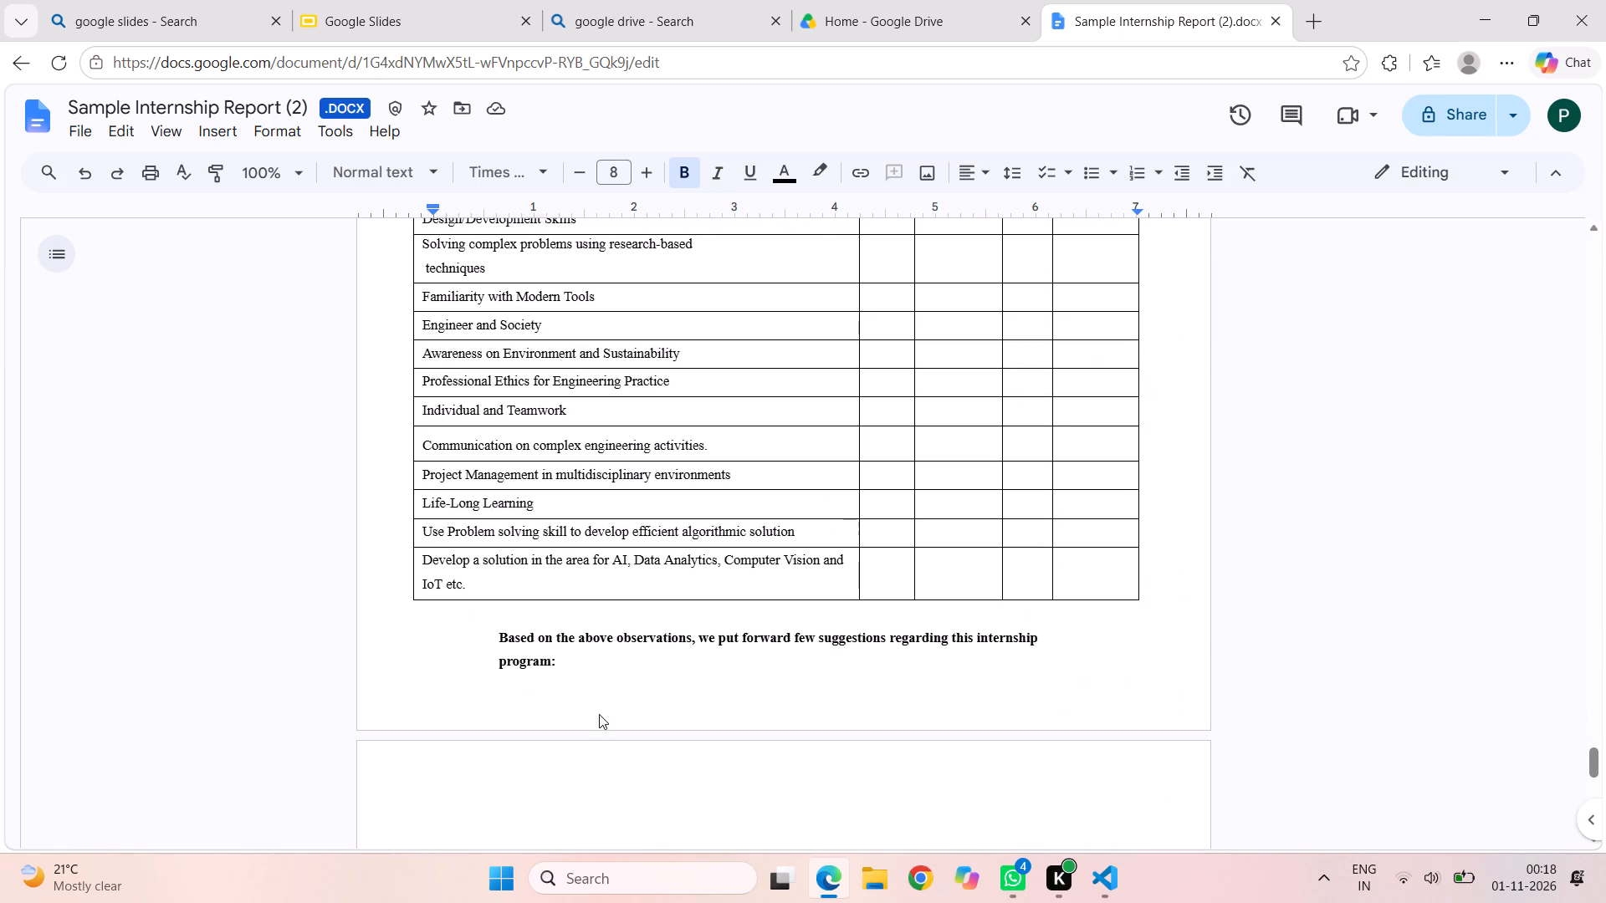
scroll(599, 714, down, 4)
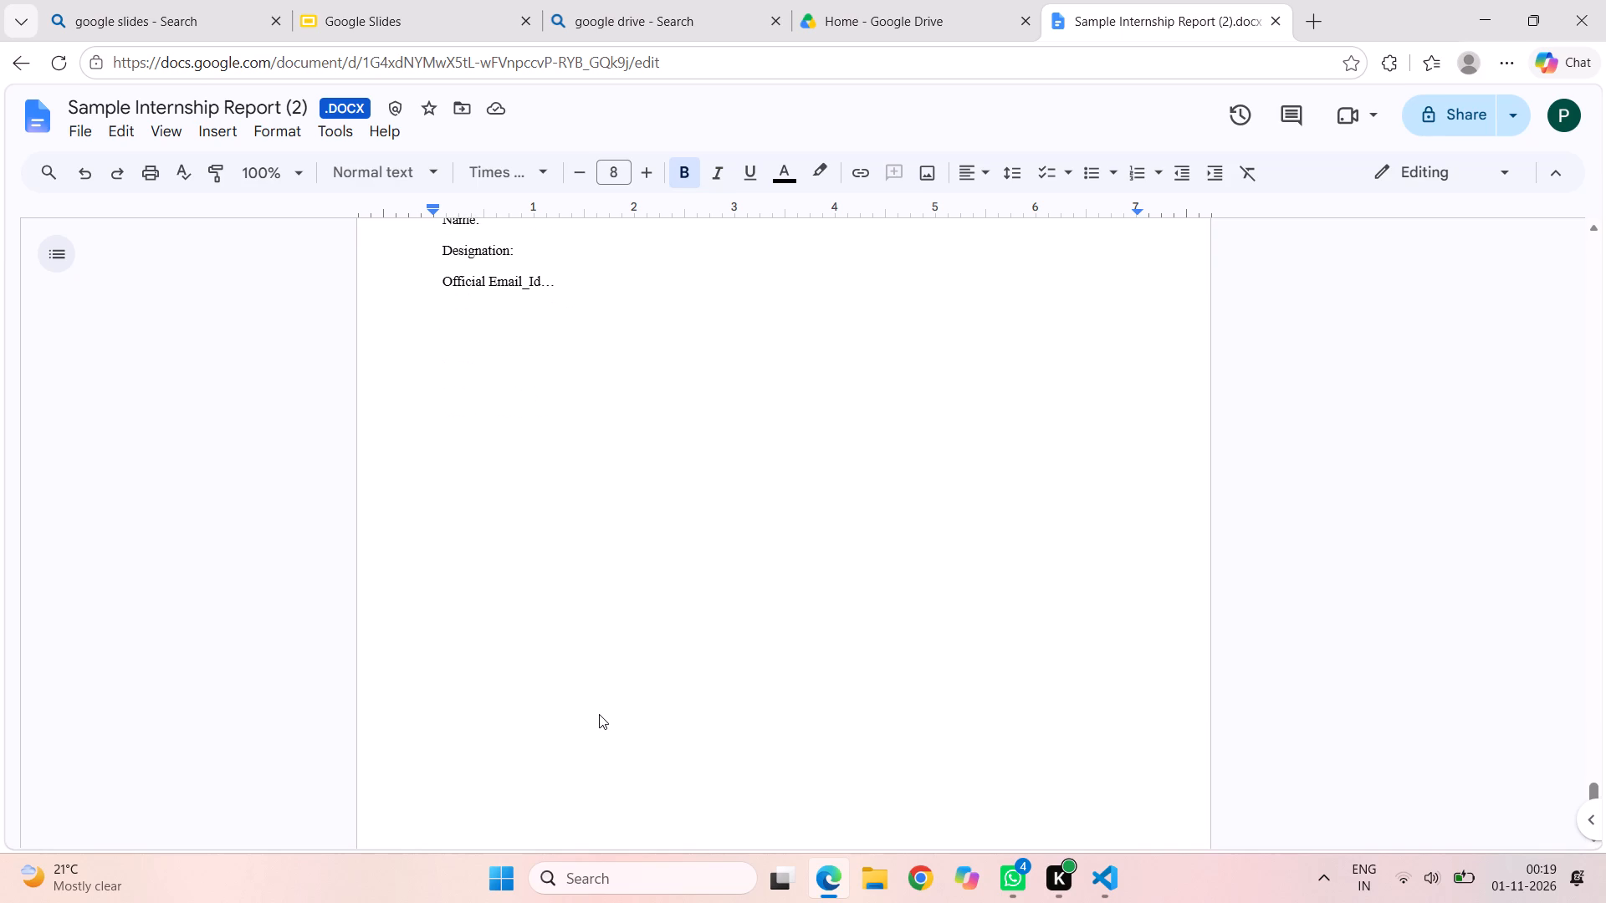
scroll(599, 714, up, 14)
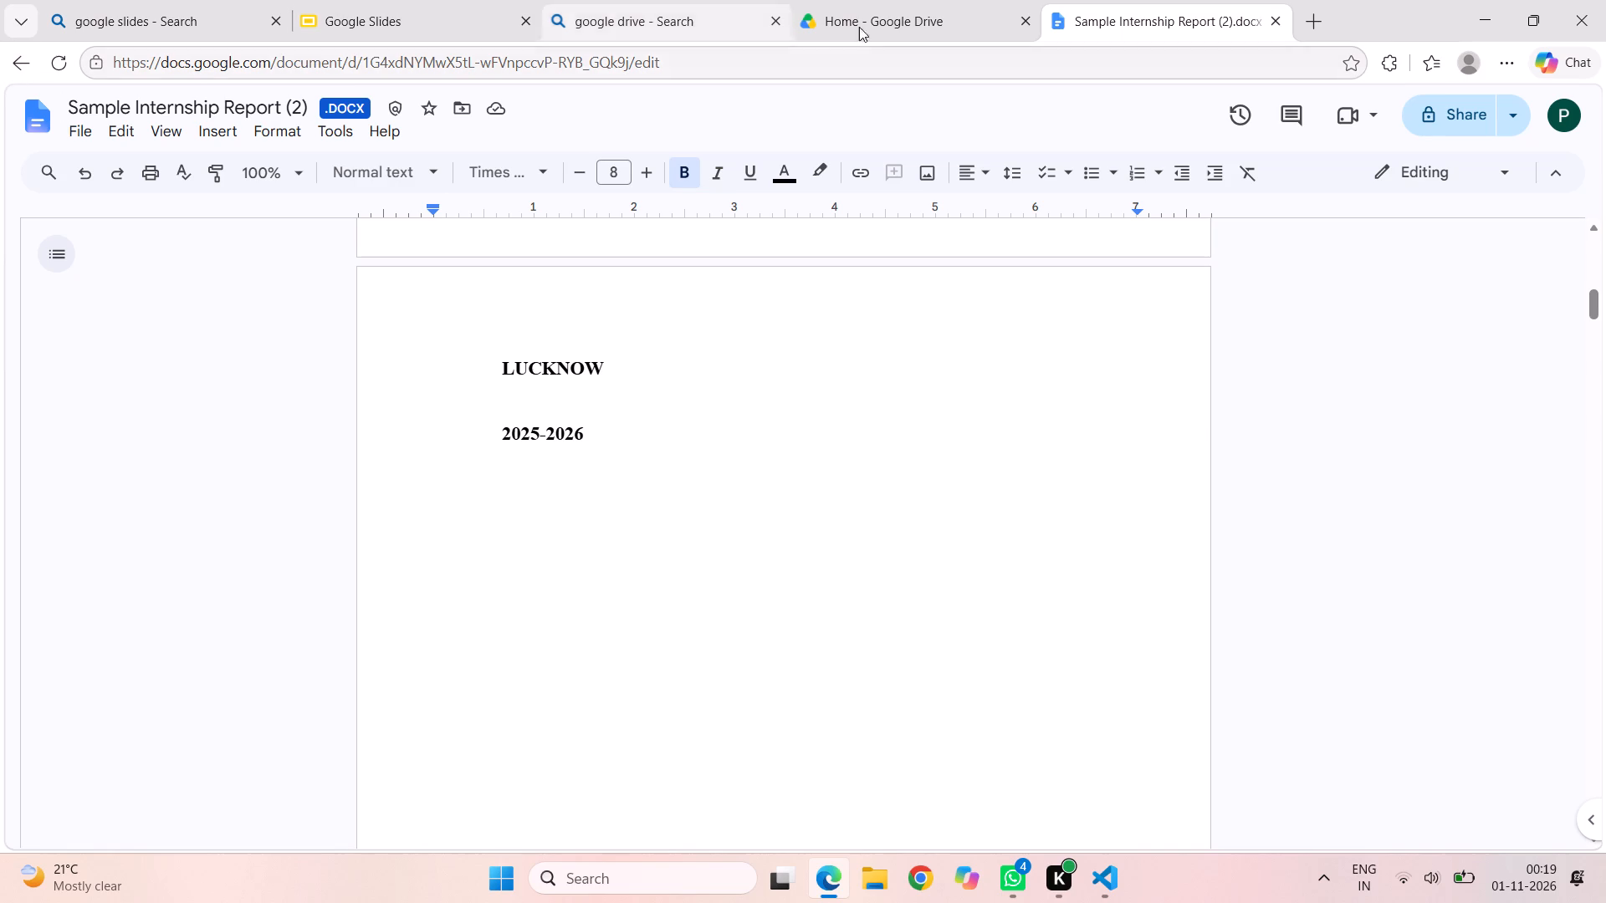
Leave the report and switch to the Google Slides home page with its recent presentations.
click(12, 61)
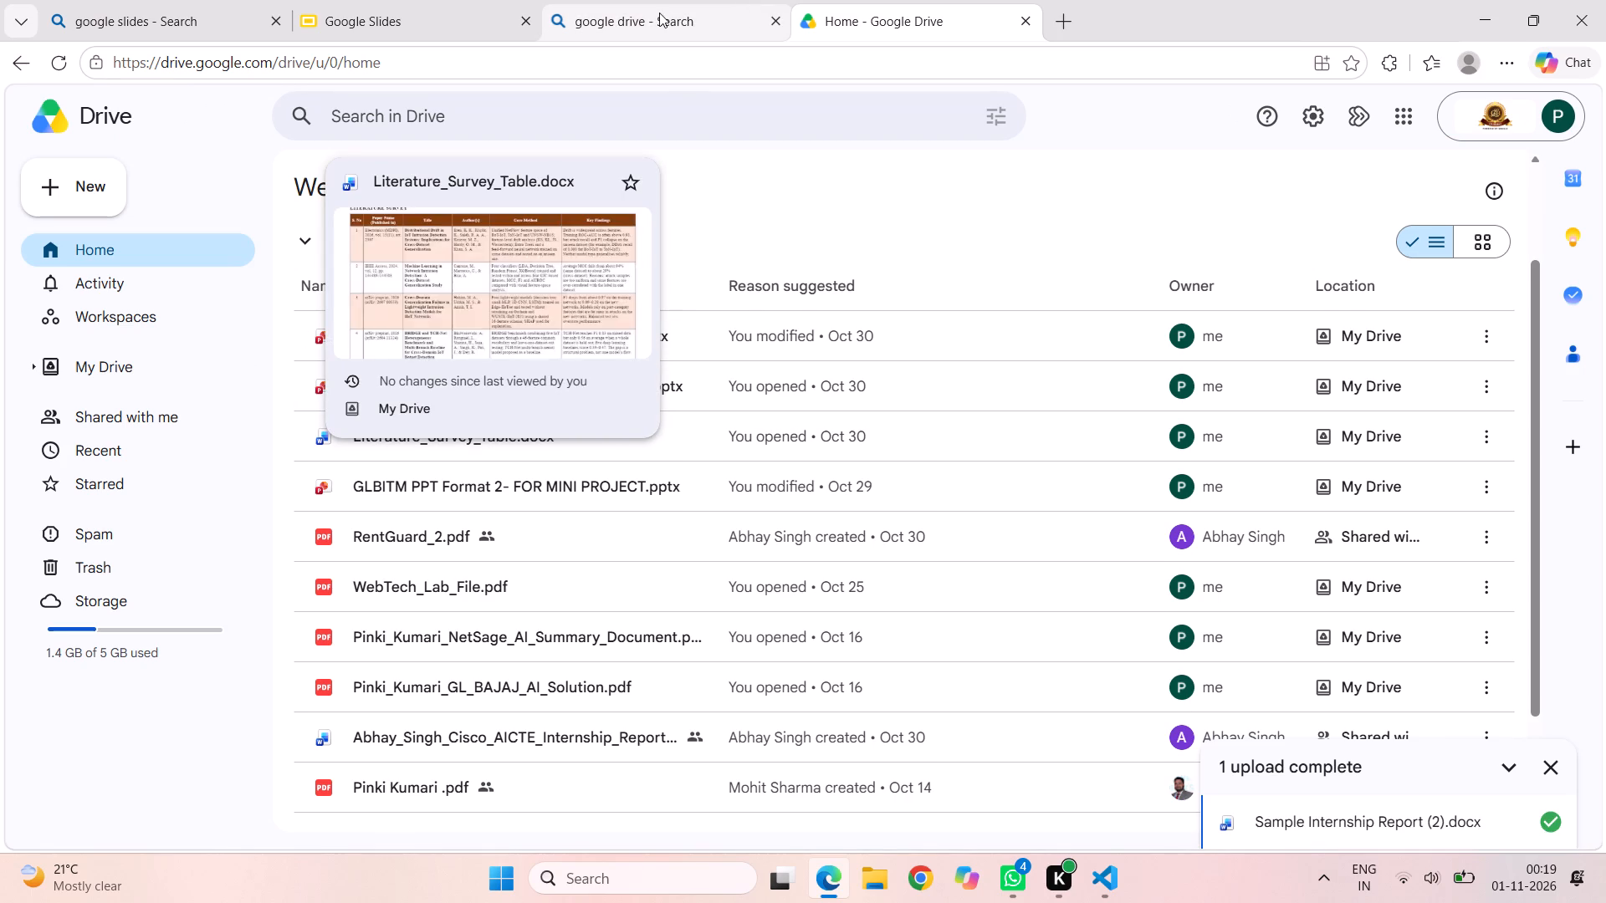
click(371, 0)
scroll(345, 545, up, 2)
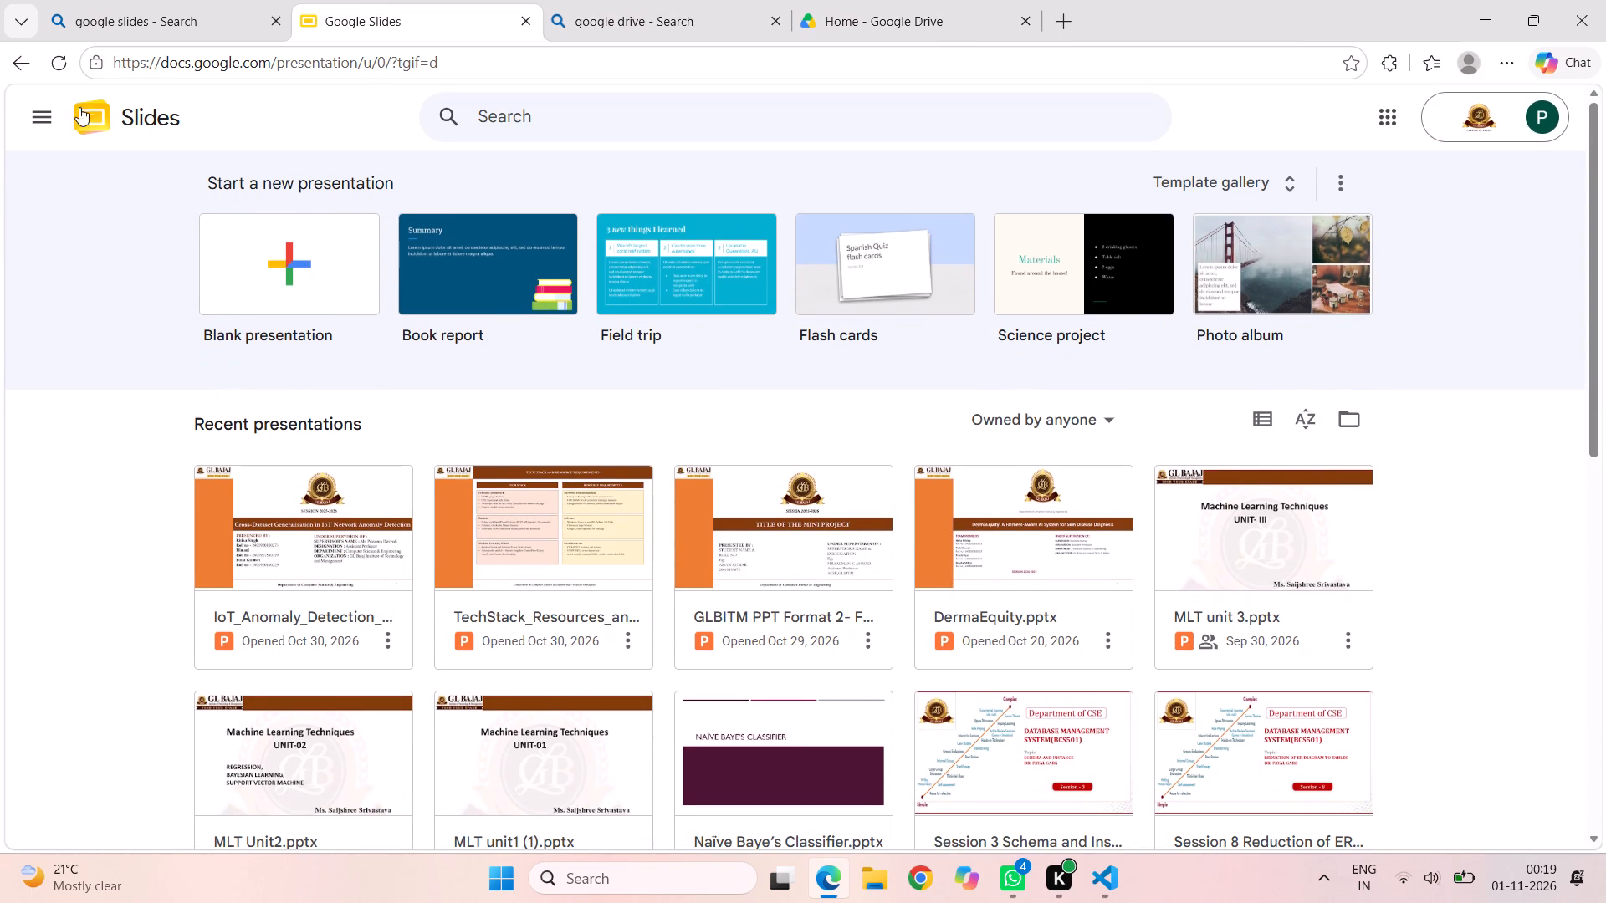
Reload the Google Slides home page and look through the recent presentations.
click(69, 63)
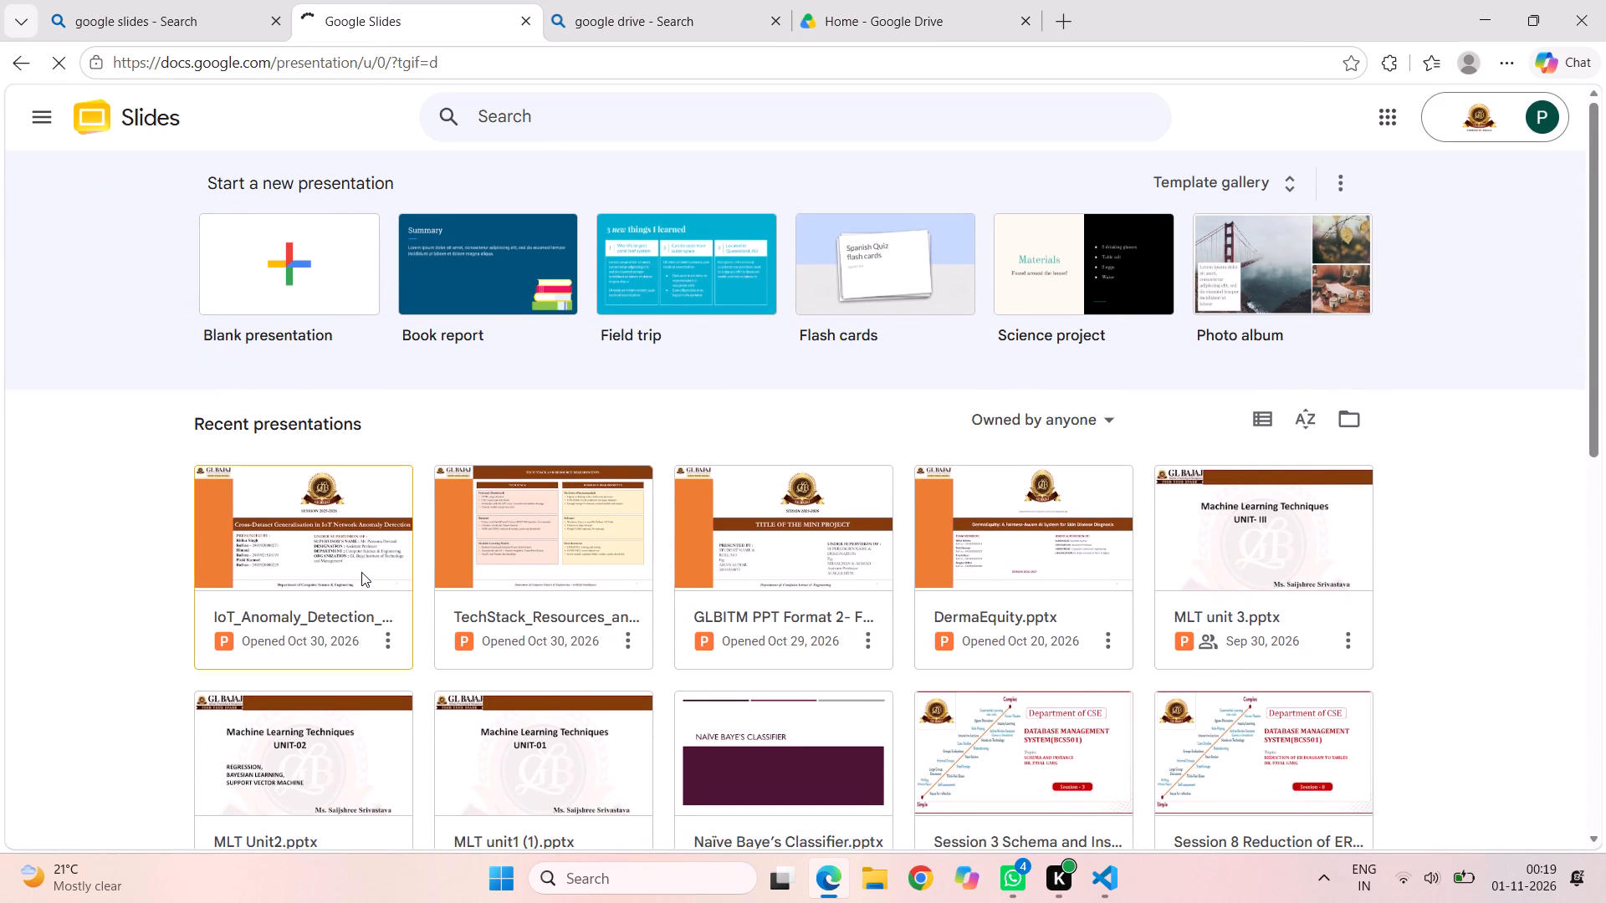
scroll(334, 510, down, 1)
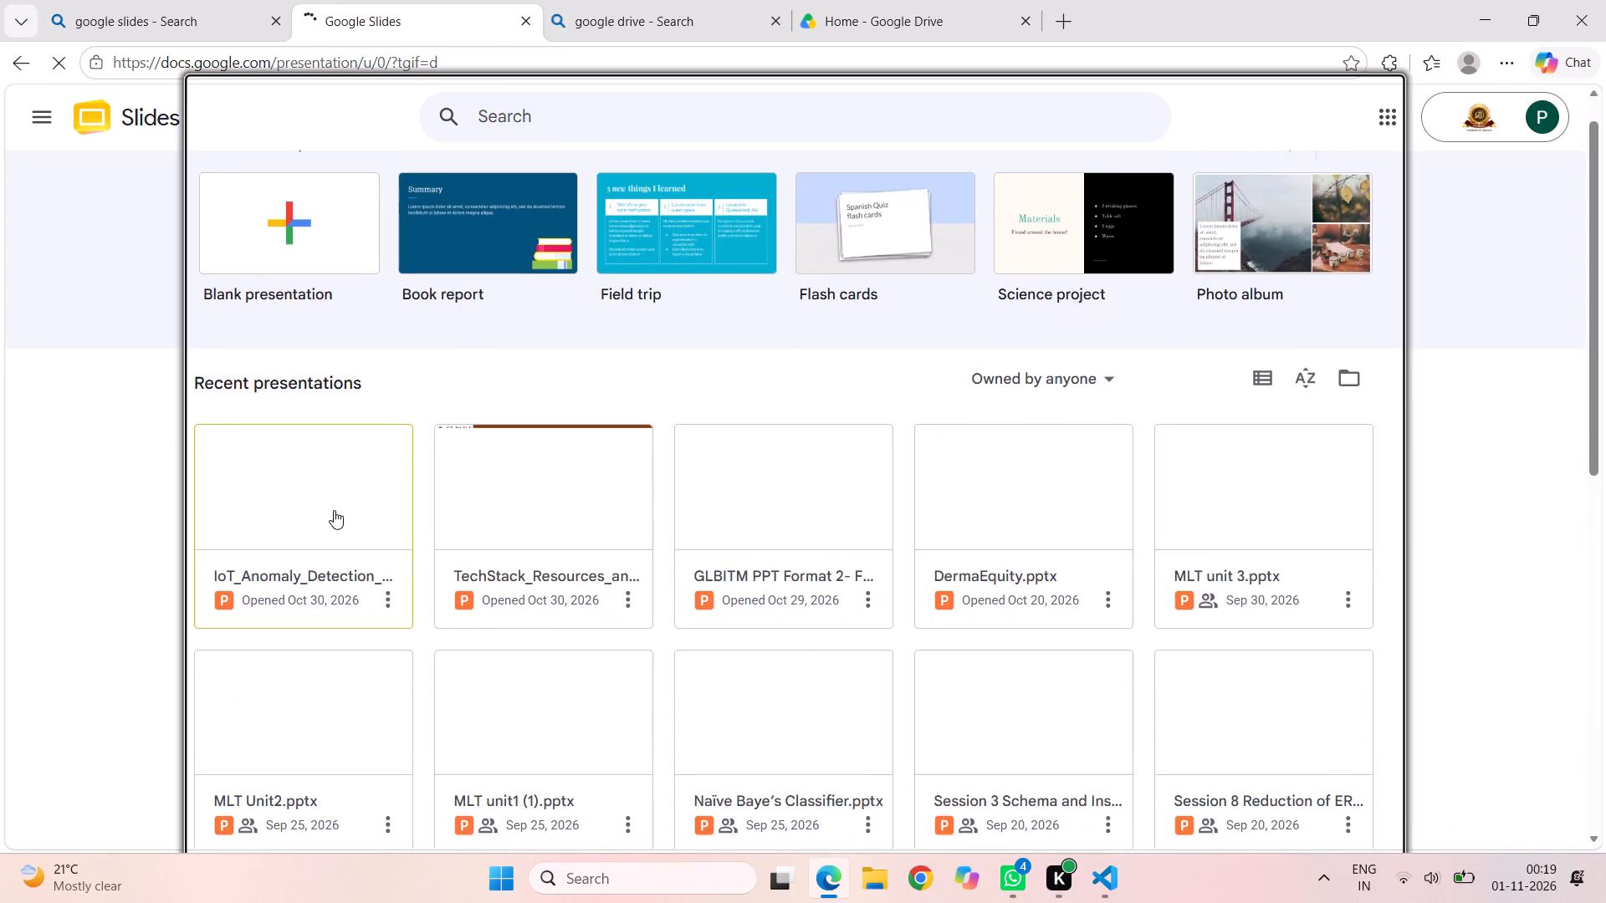
scroll(334, 510, down, 4)
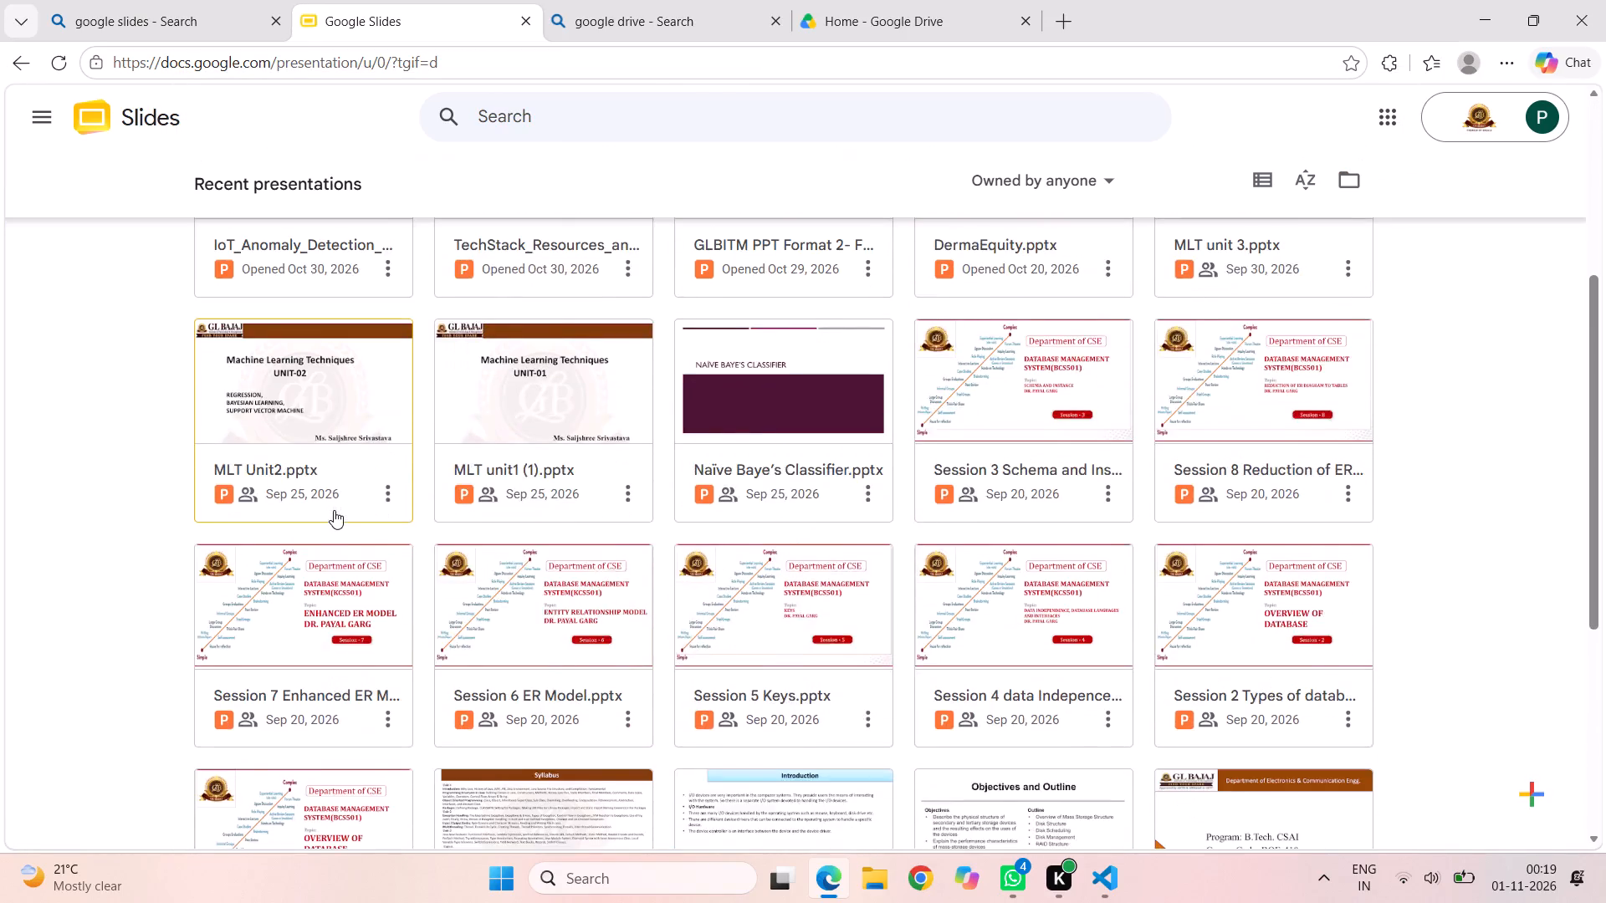
scroll(334, 510, down, 2)
scroll(334, 510, up, 4)
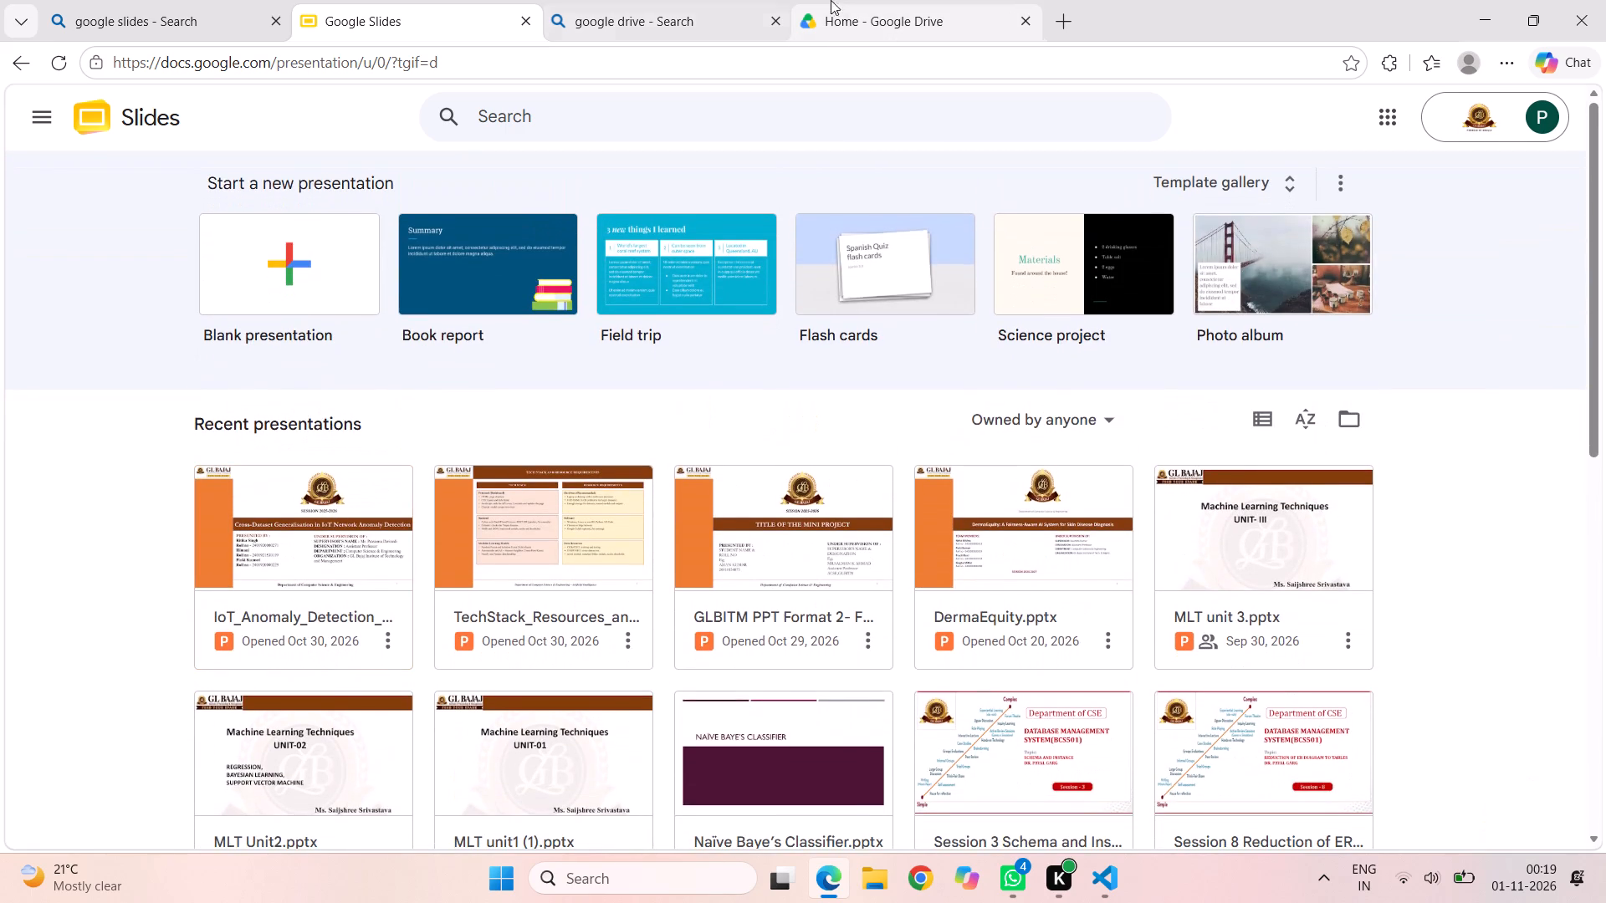
Switch to Google Drive and open the recently uploaded Sample Internship Report (2).docx for editing.
click(892, 2)
click(697, 1)
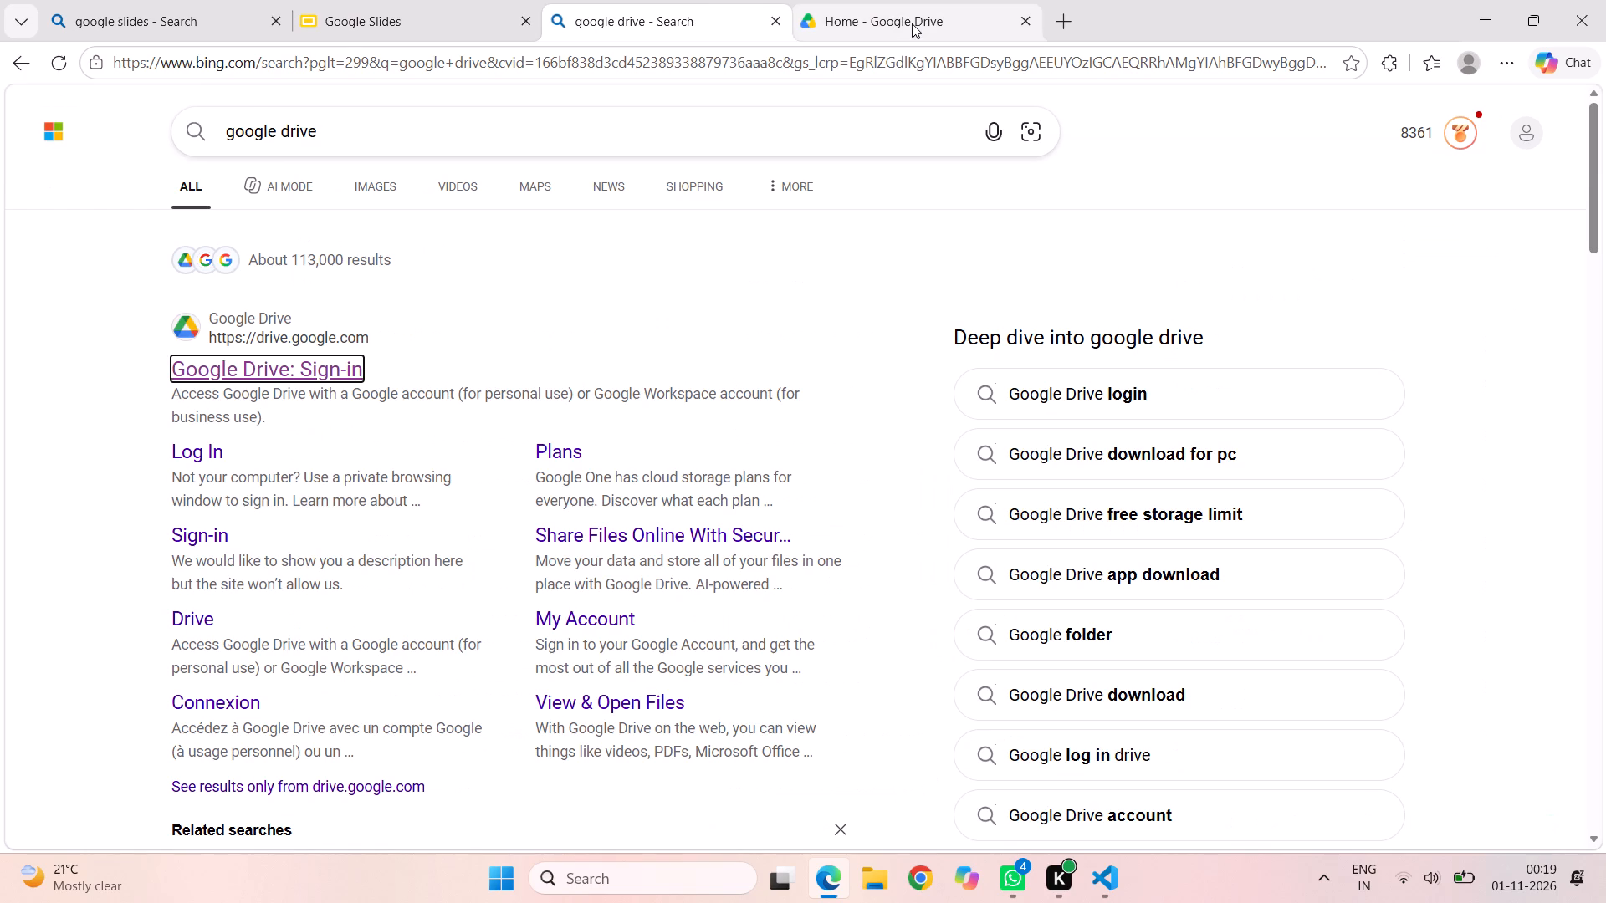
click(912, 23)
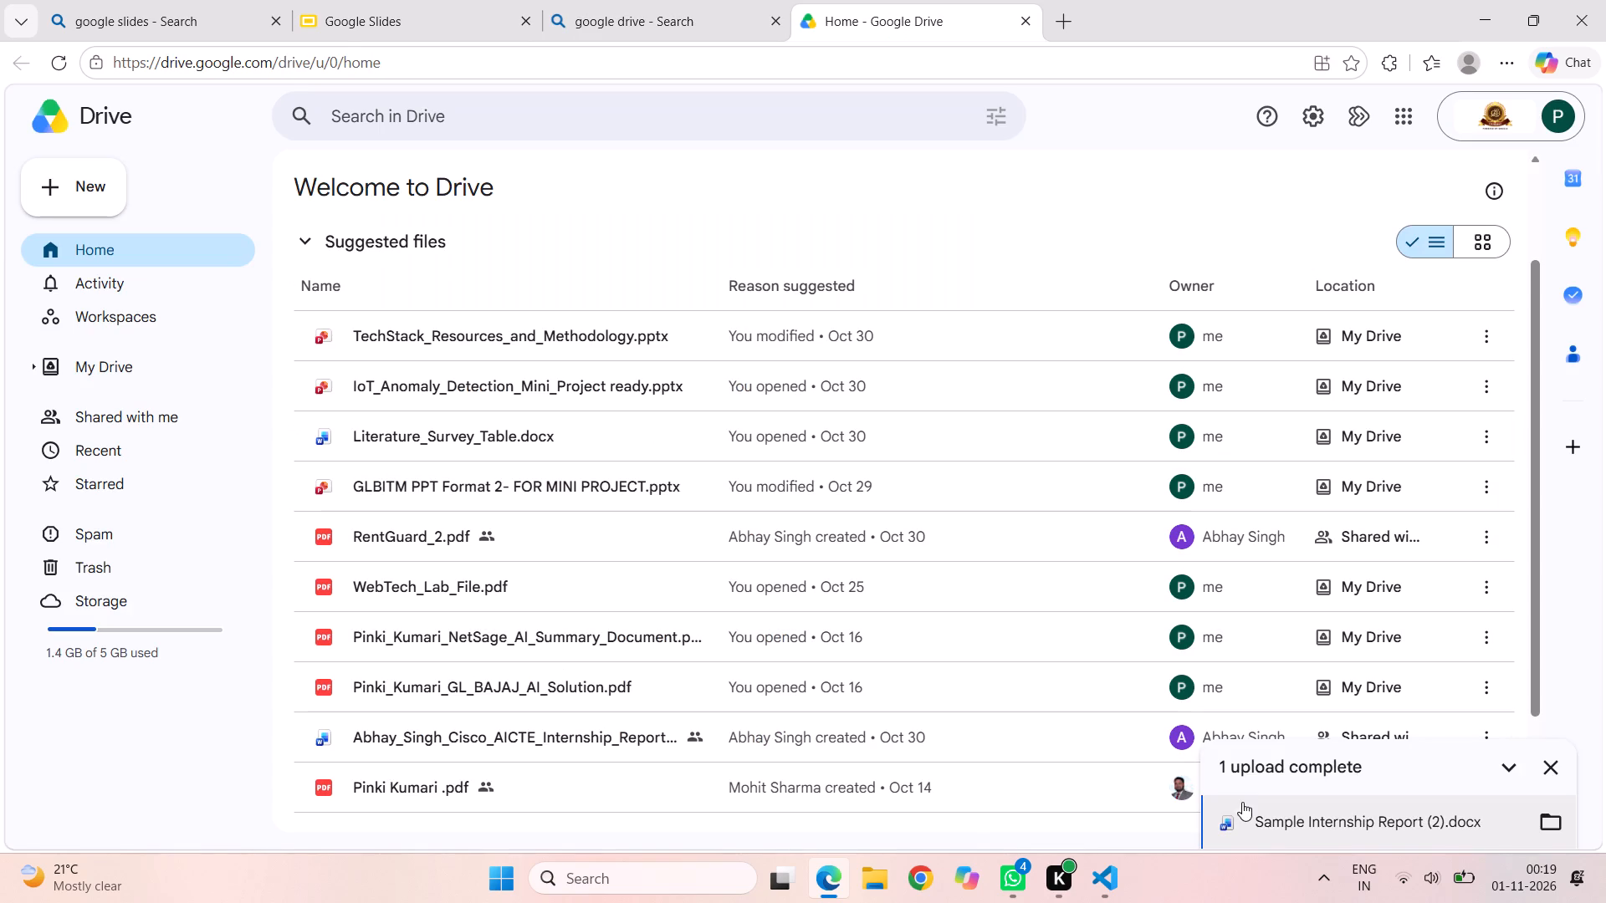
right_click(1260, 808)
click(1260, 809)
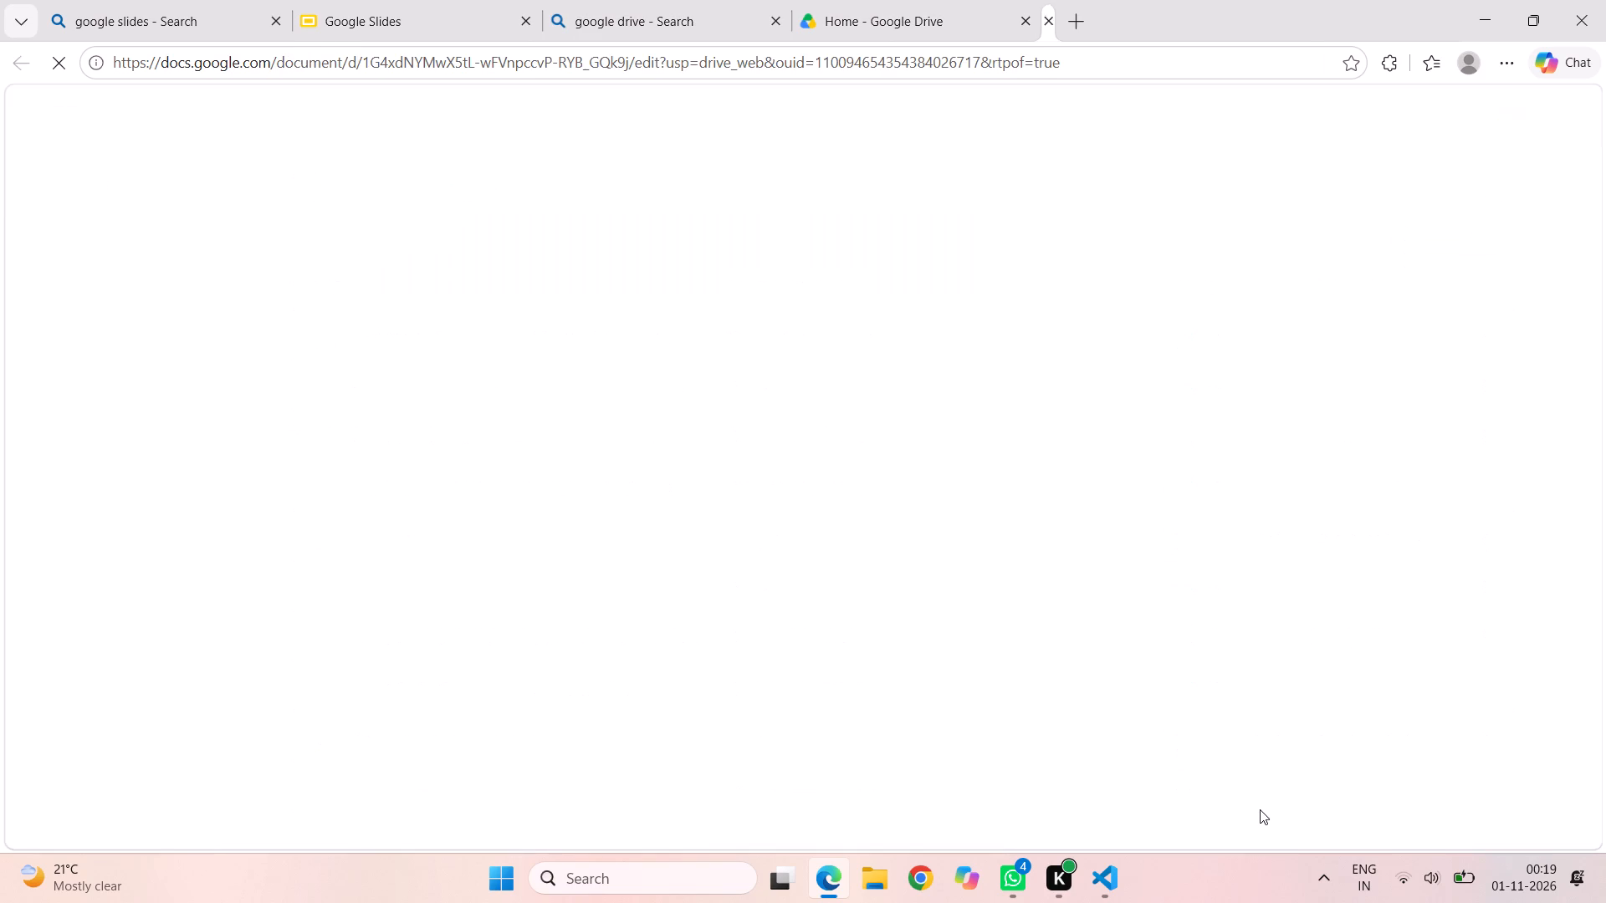
scroll(941, 543, down, 1)
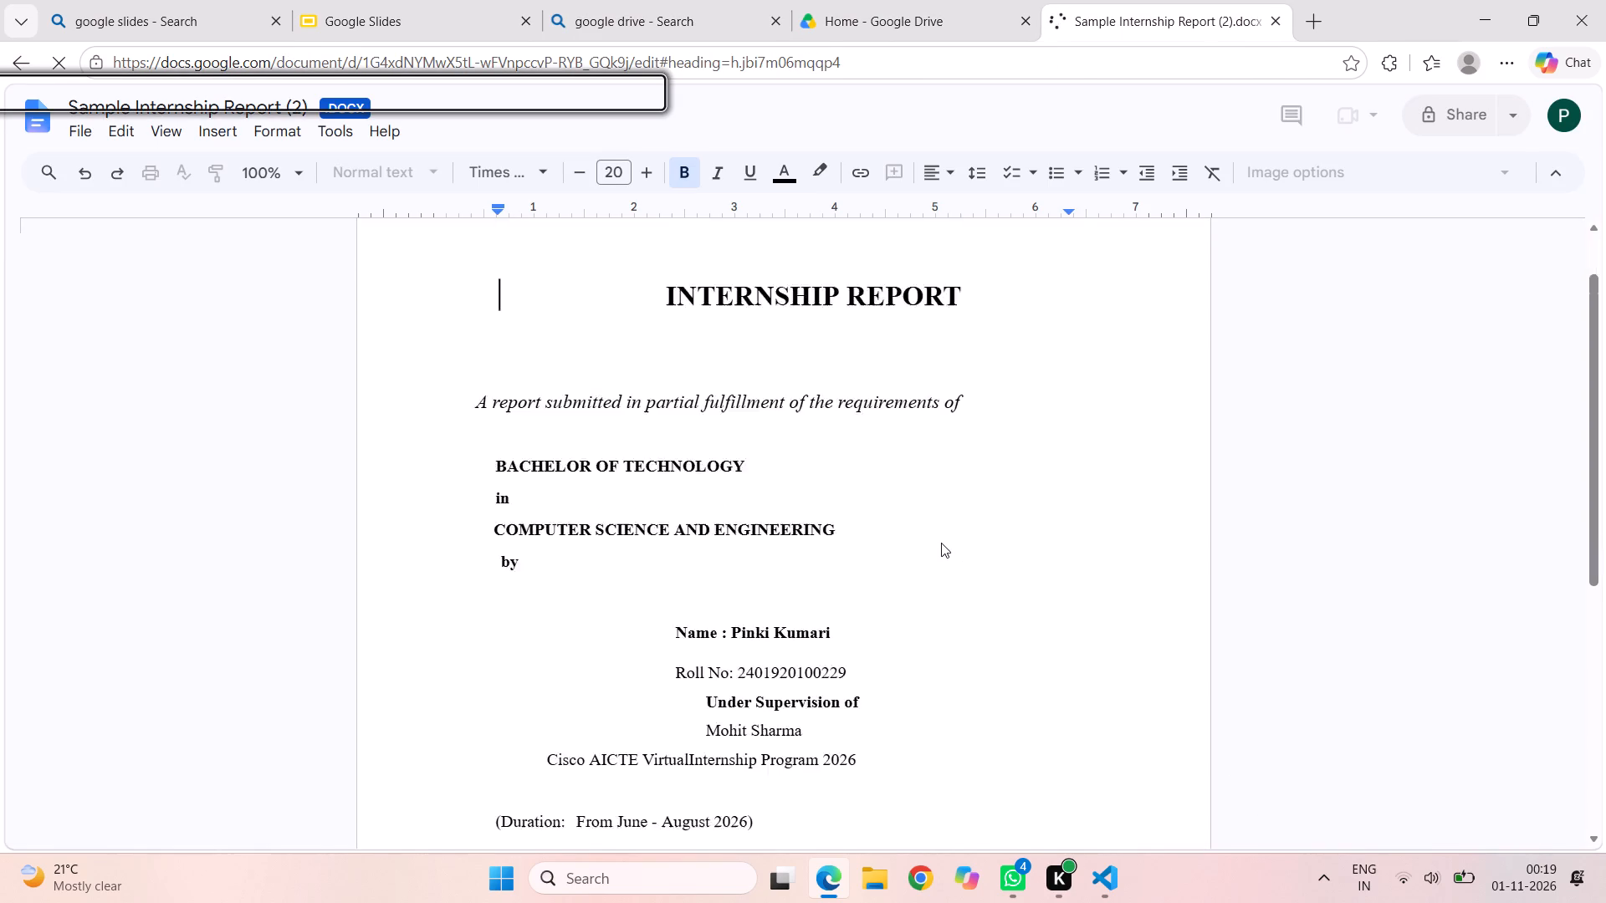
scroll(941, 543, down, 1)
scroll(941, 543, up, 3)
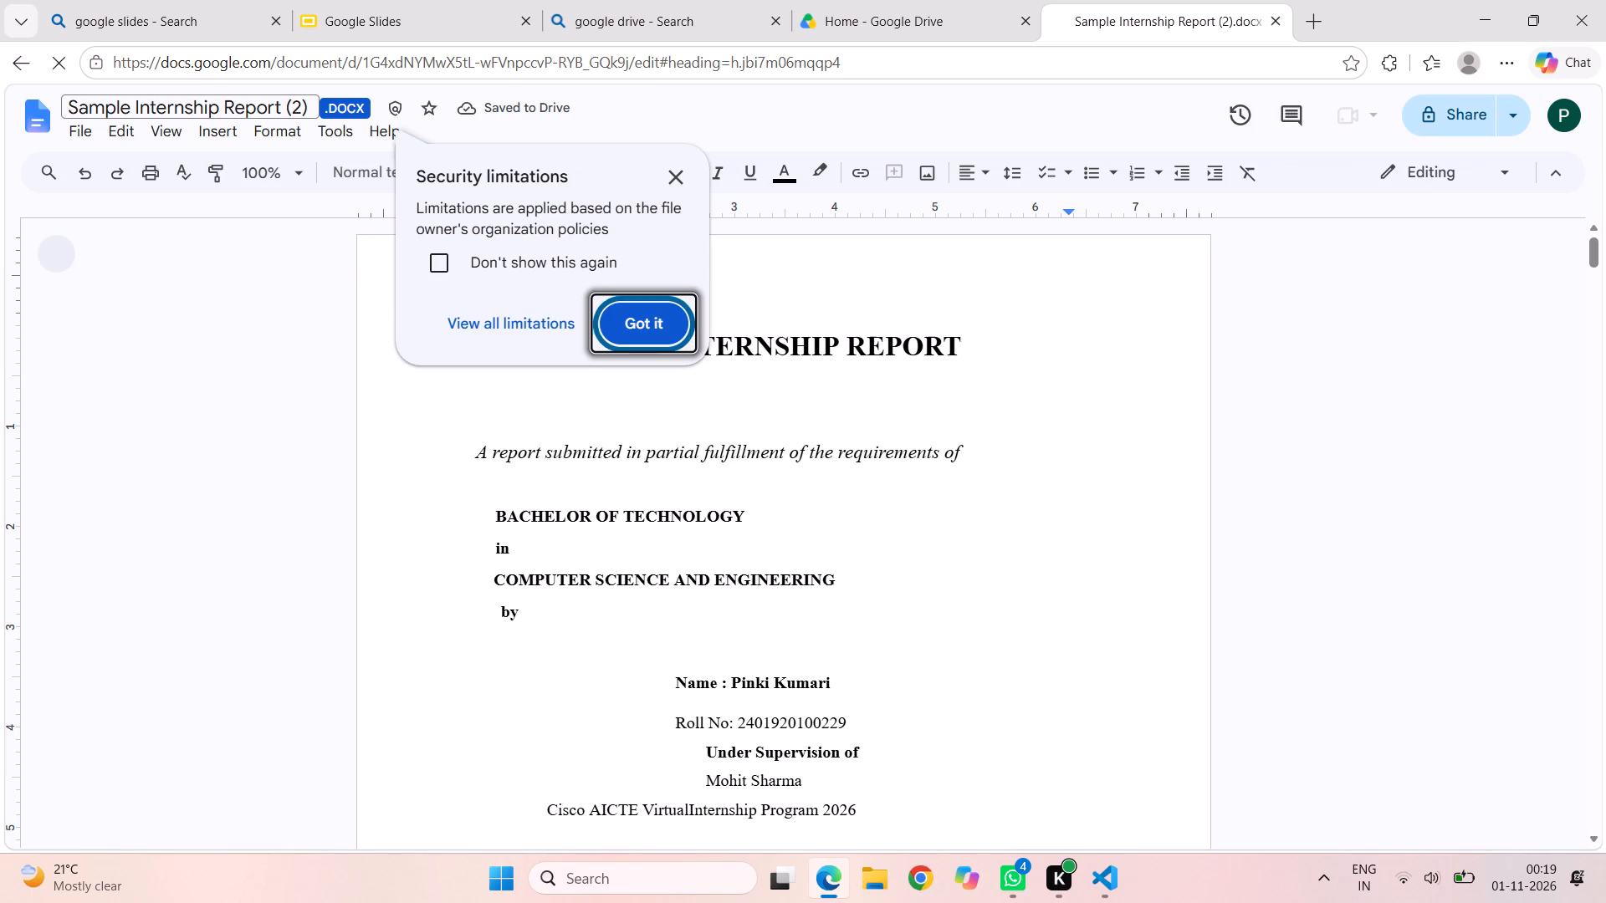
click(652, 304)
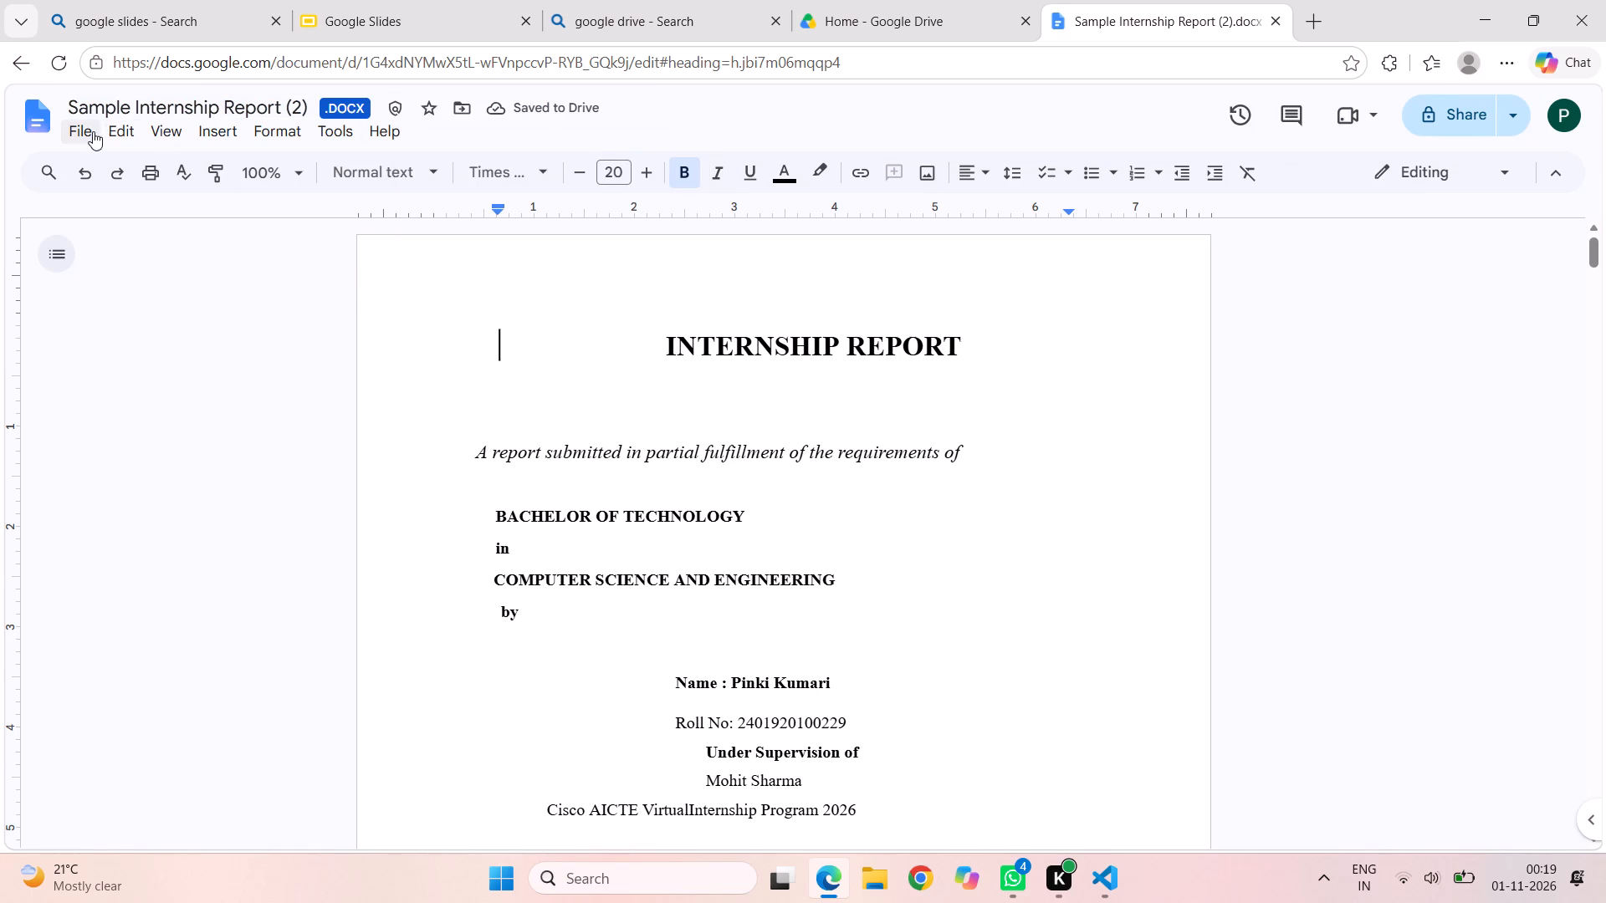
Download the internship report as a PDF document.
drag(91, 130, 112, 377)
click(112, 377)
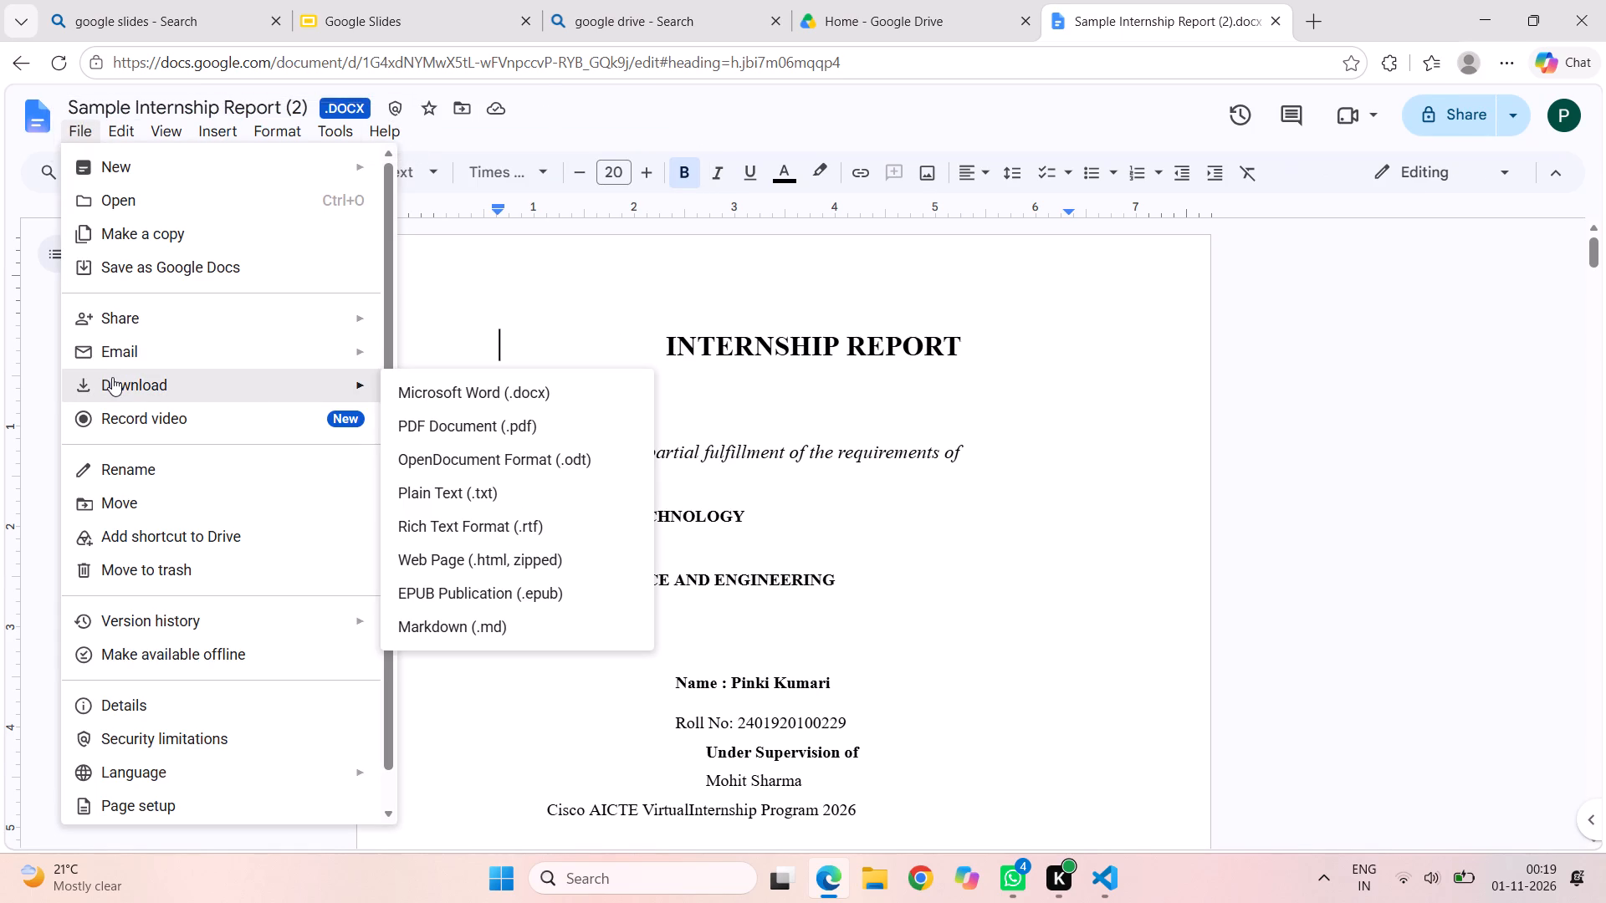
click(465, 425)
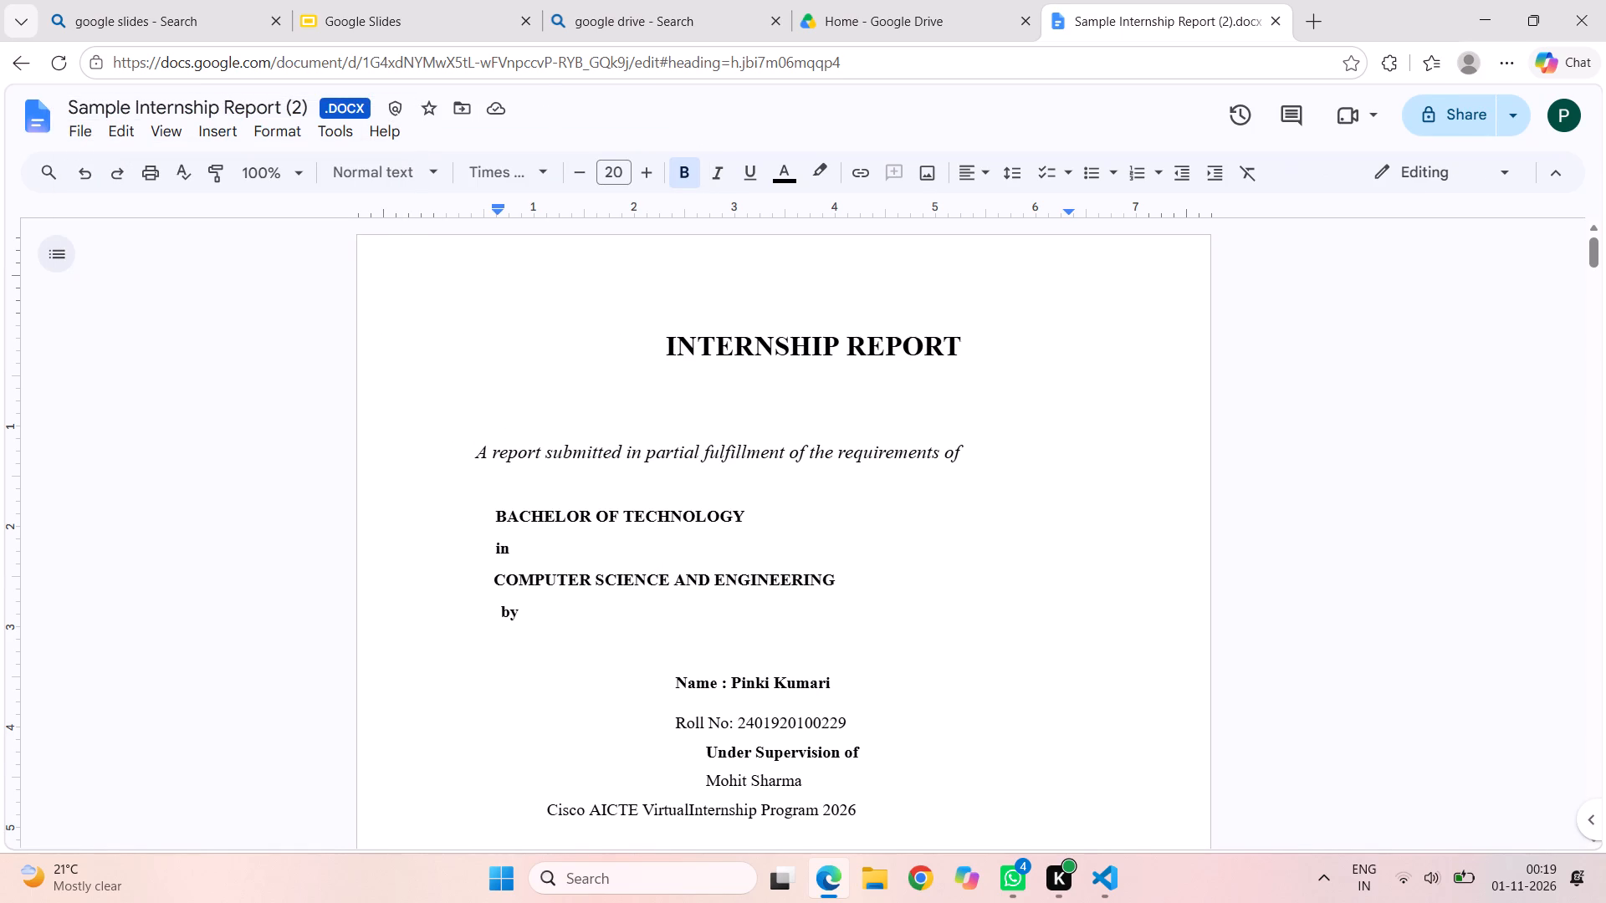
Delete the sample Cybernauts certificate image beneath the Certificate of Internship heading.
scroll(821, 531, down, 9)
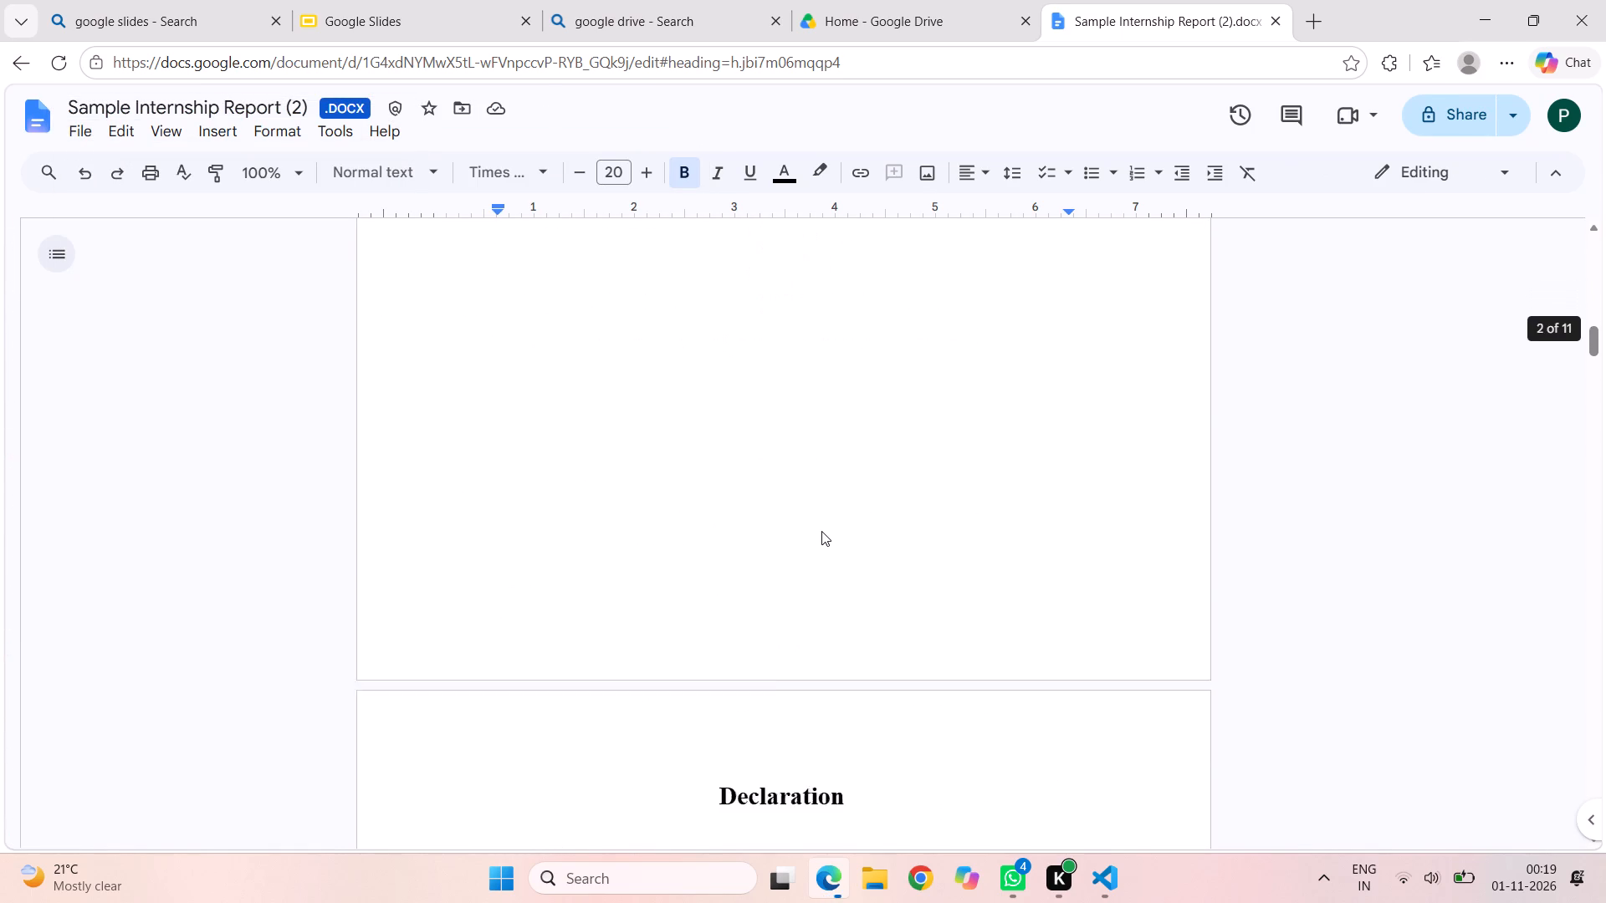
scroll(821, 531, down, 8)
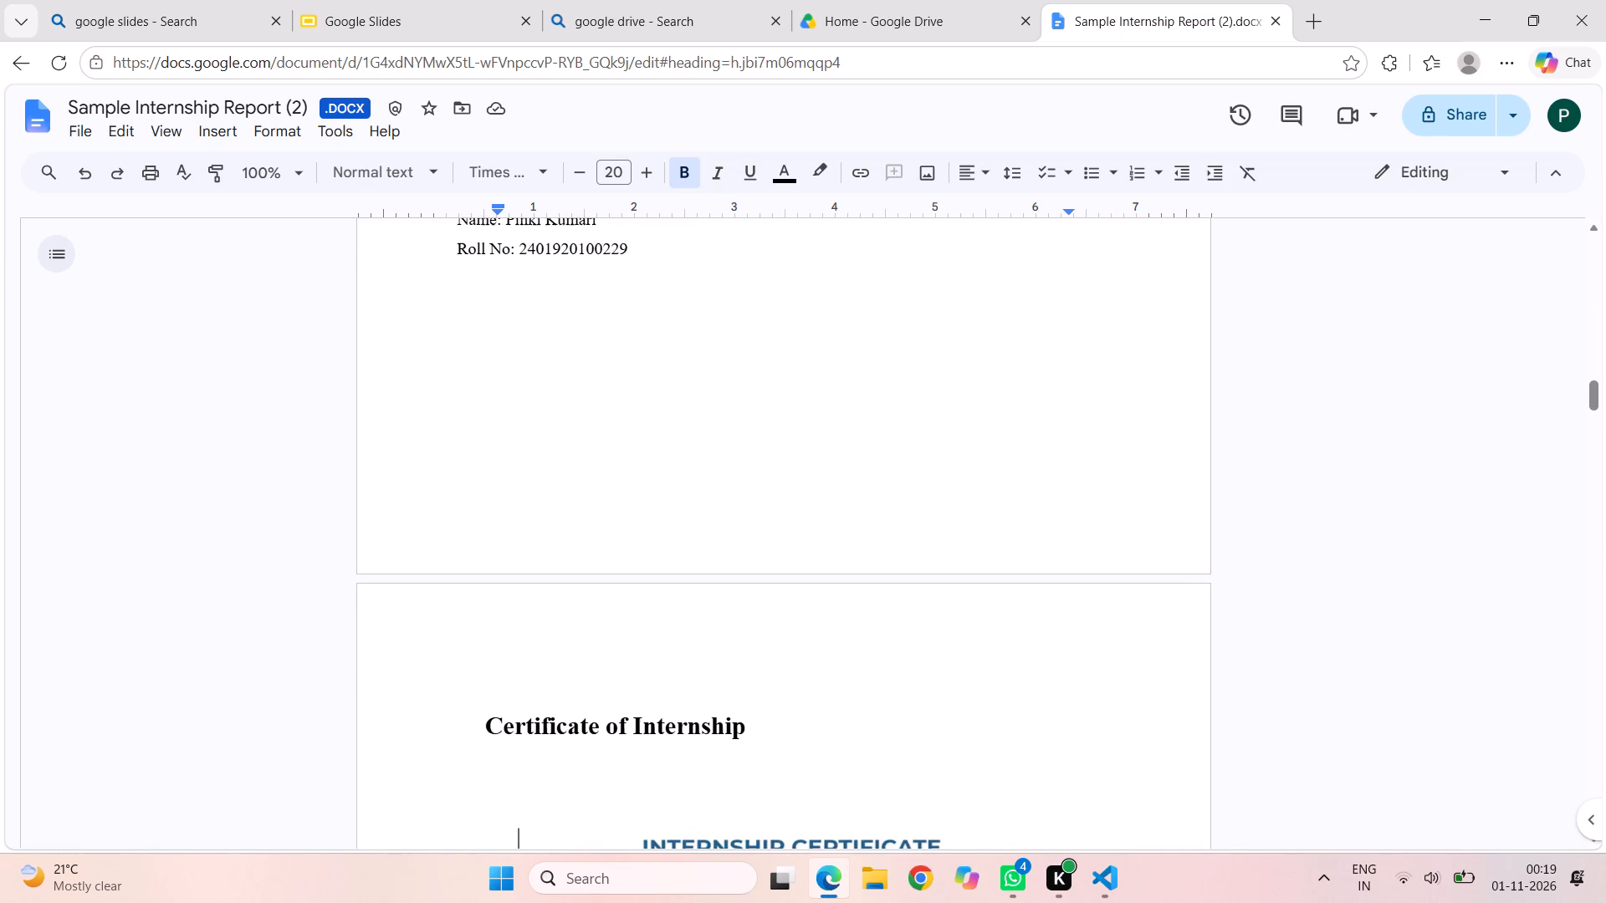
scroll(821, 531, down, 4)
scroll(821, 531, up, 1)
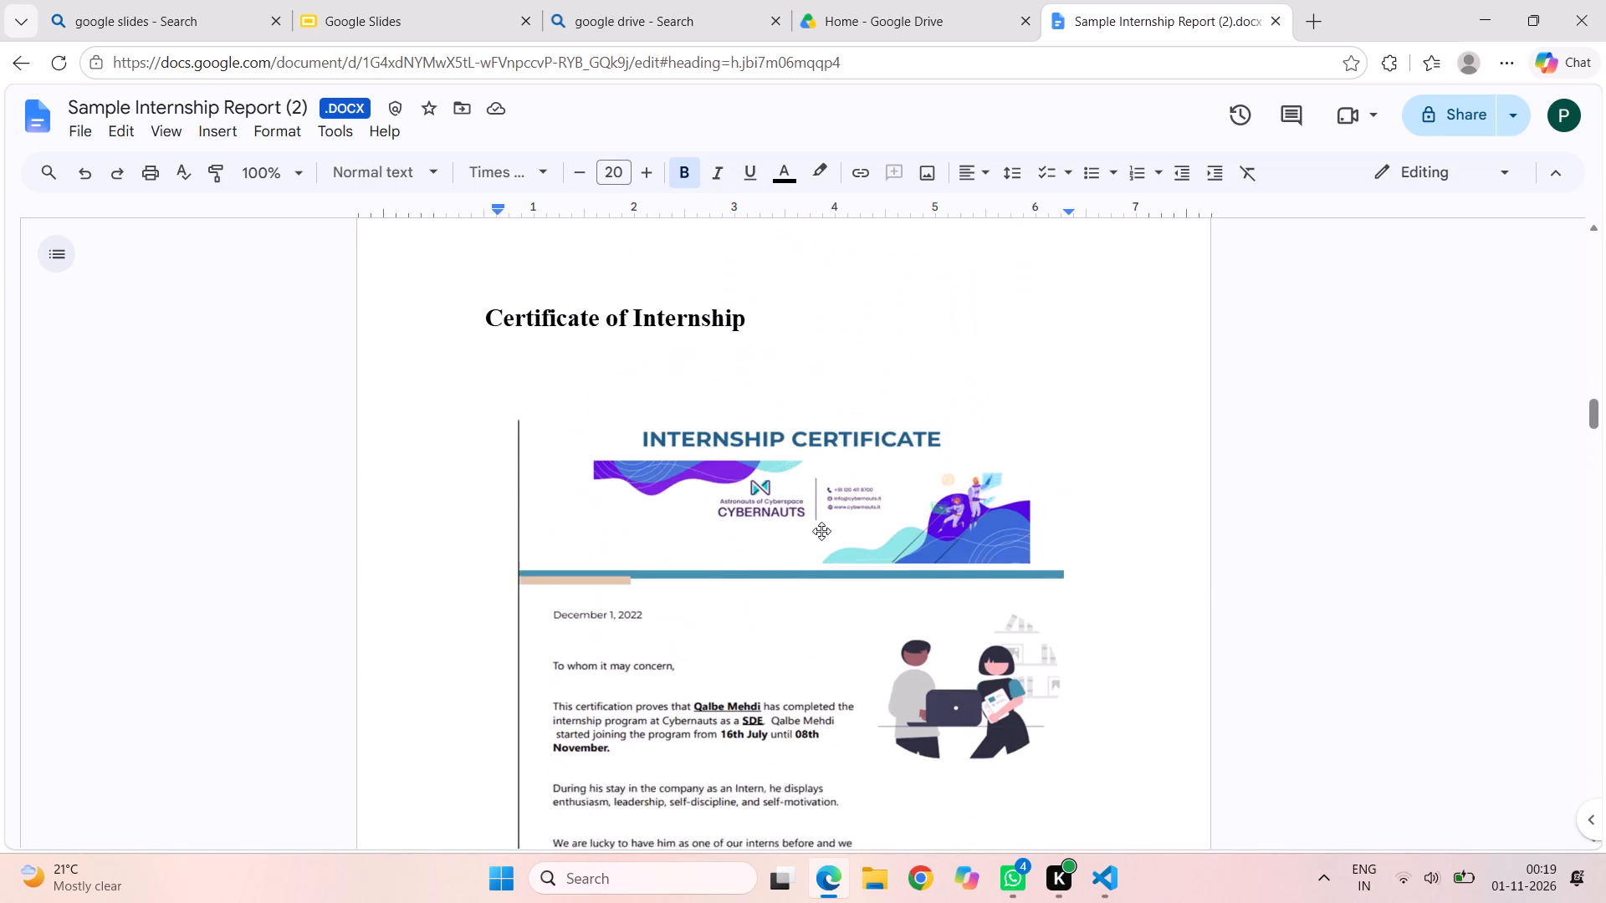
scroll(821, 531, up, 1)
scroll(821, 531, down, 2)
double_click(821, 531)
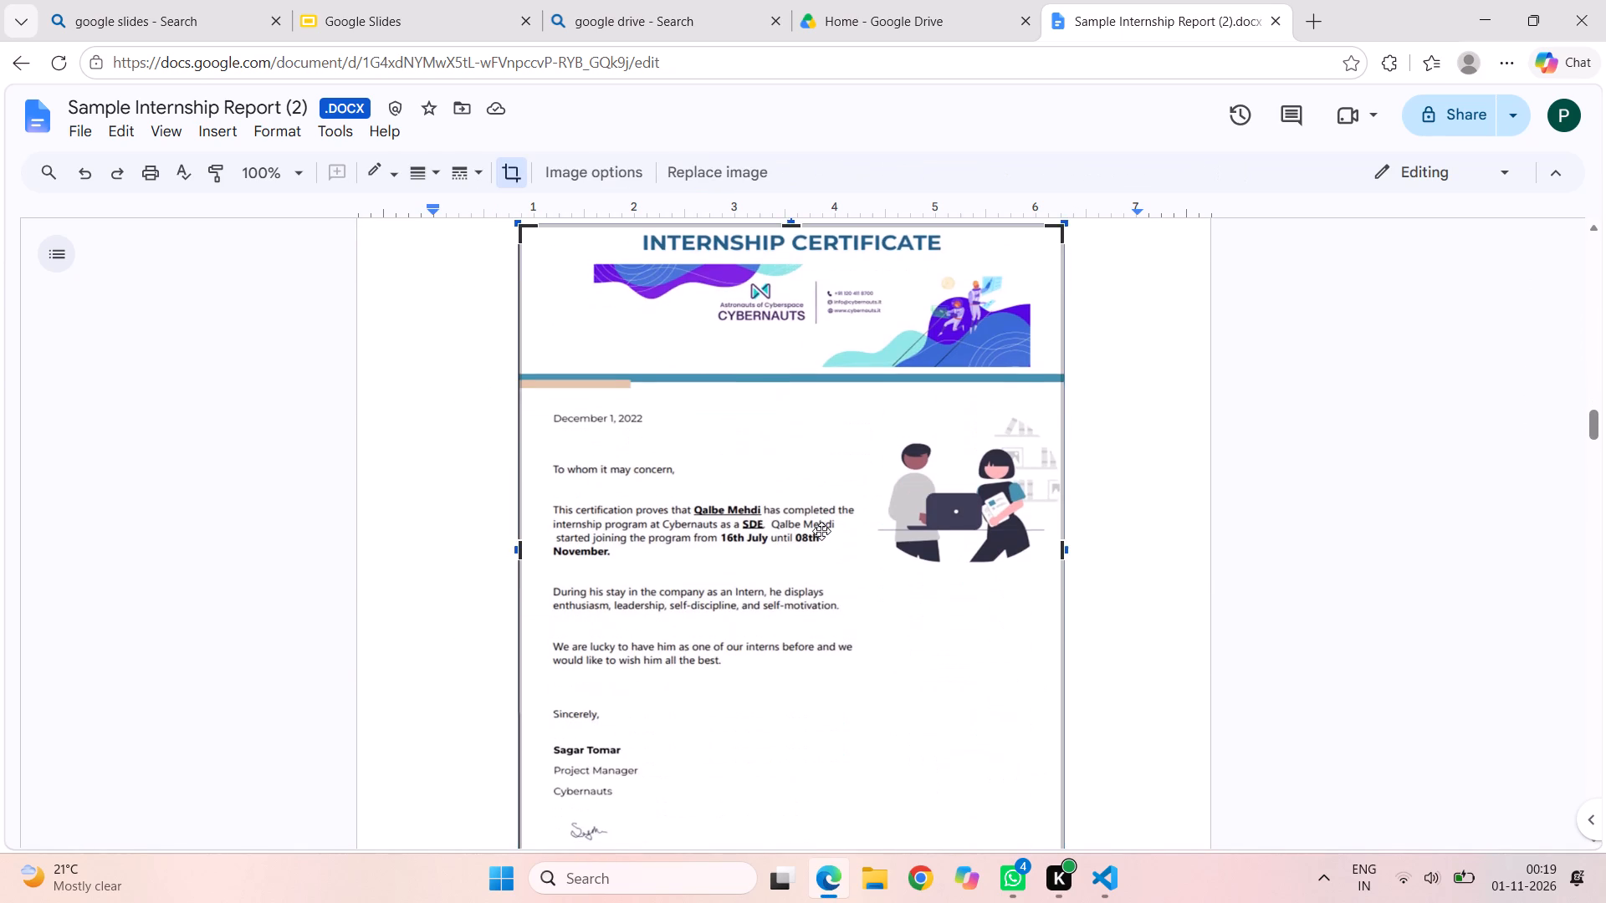
scroll(821, 531, up, 1)
key(BackSpace)
Remove the indent and spacing before the Certificate of Internship heading, and add blank lines to place it atop the page after the Declaration.
scroll(821, 531, up, 2)
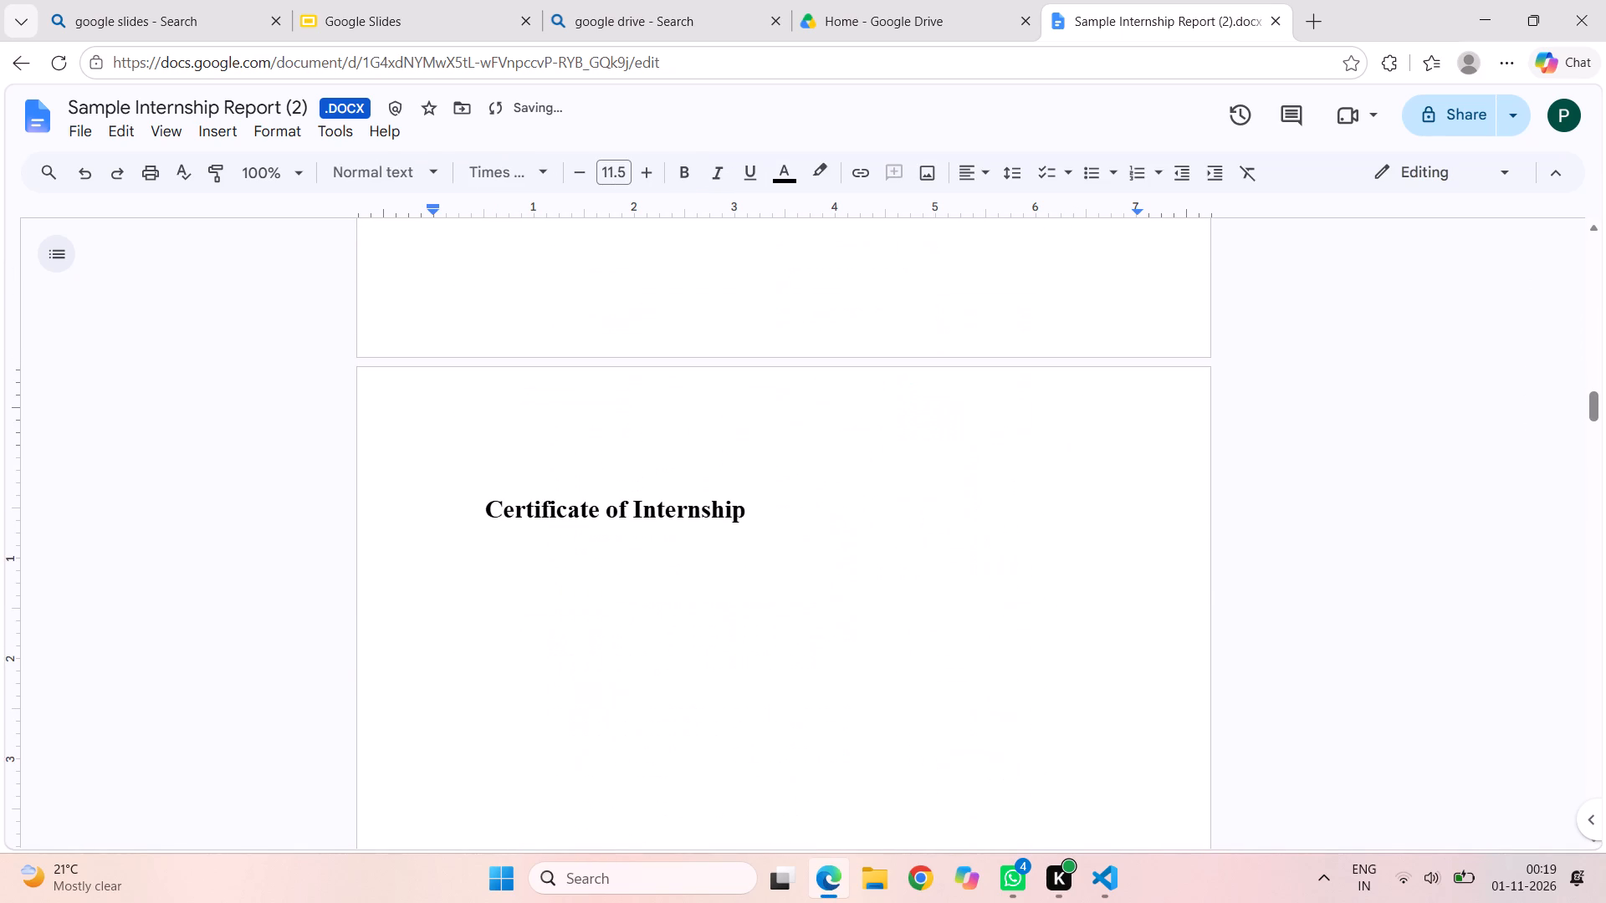
right_click(821, 531)
click(468, 507)
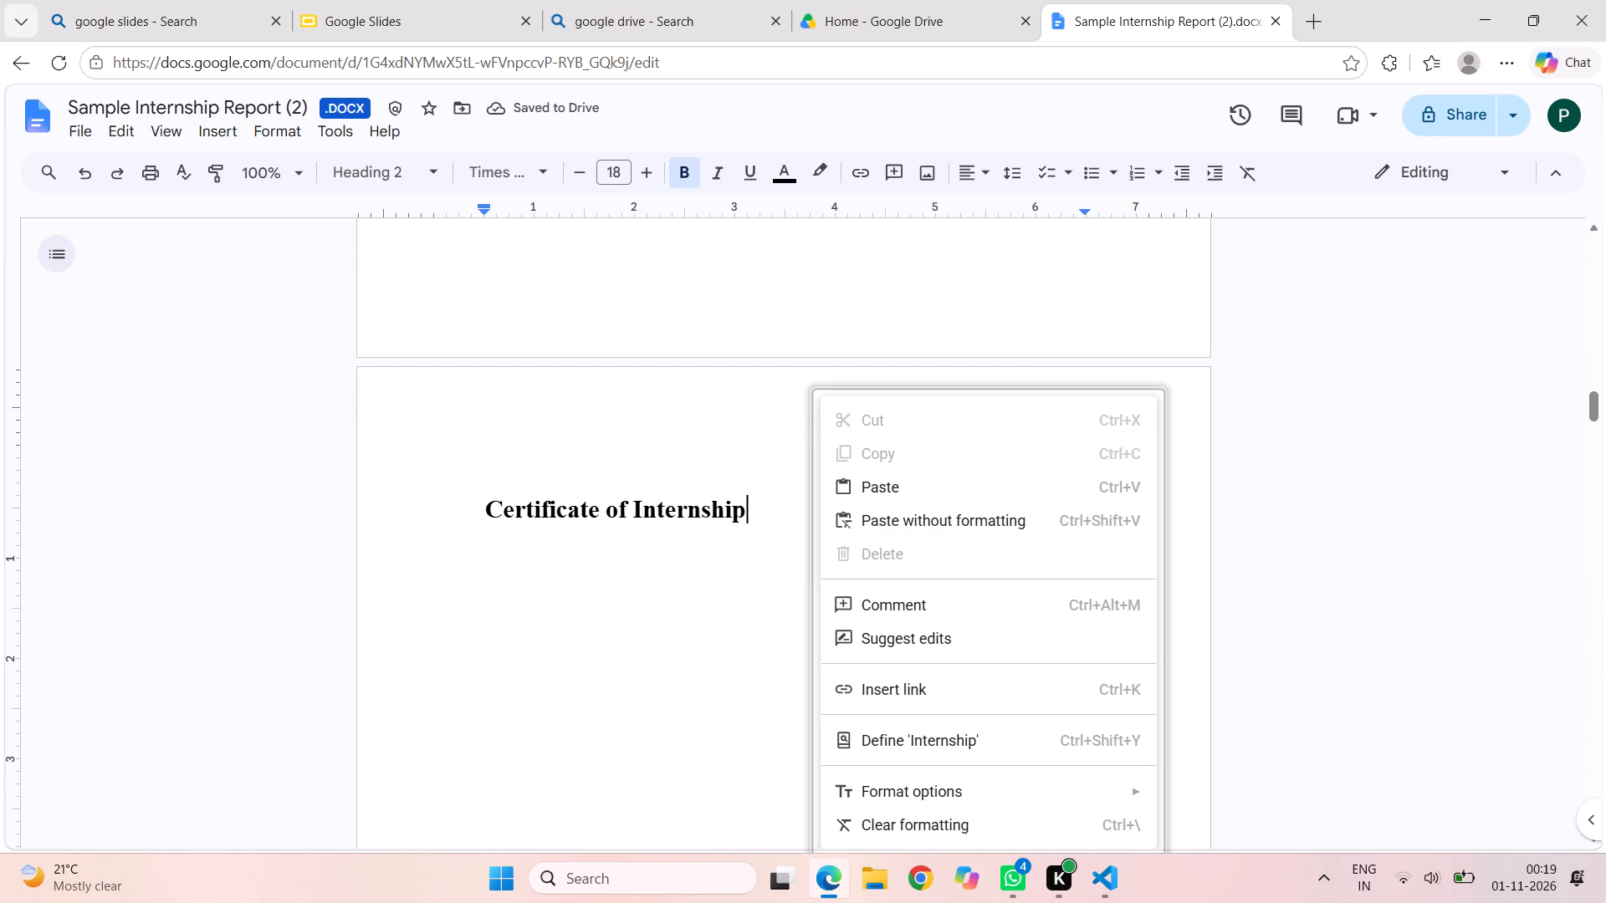
key(BackSpace)
key(BackSpace)
key(BackSpace)
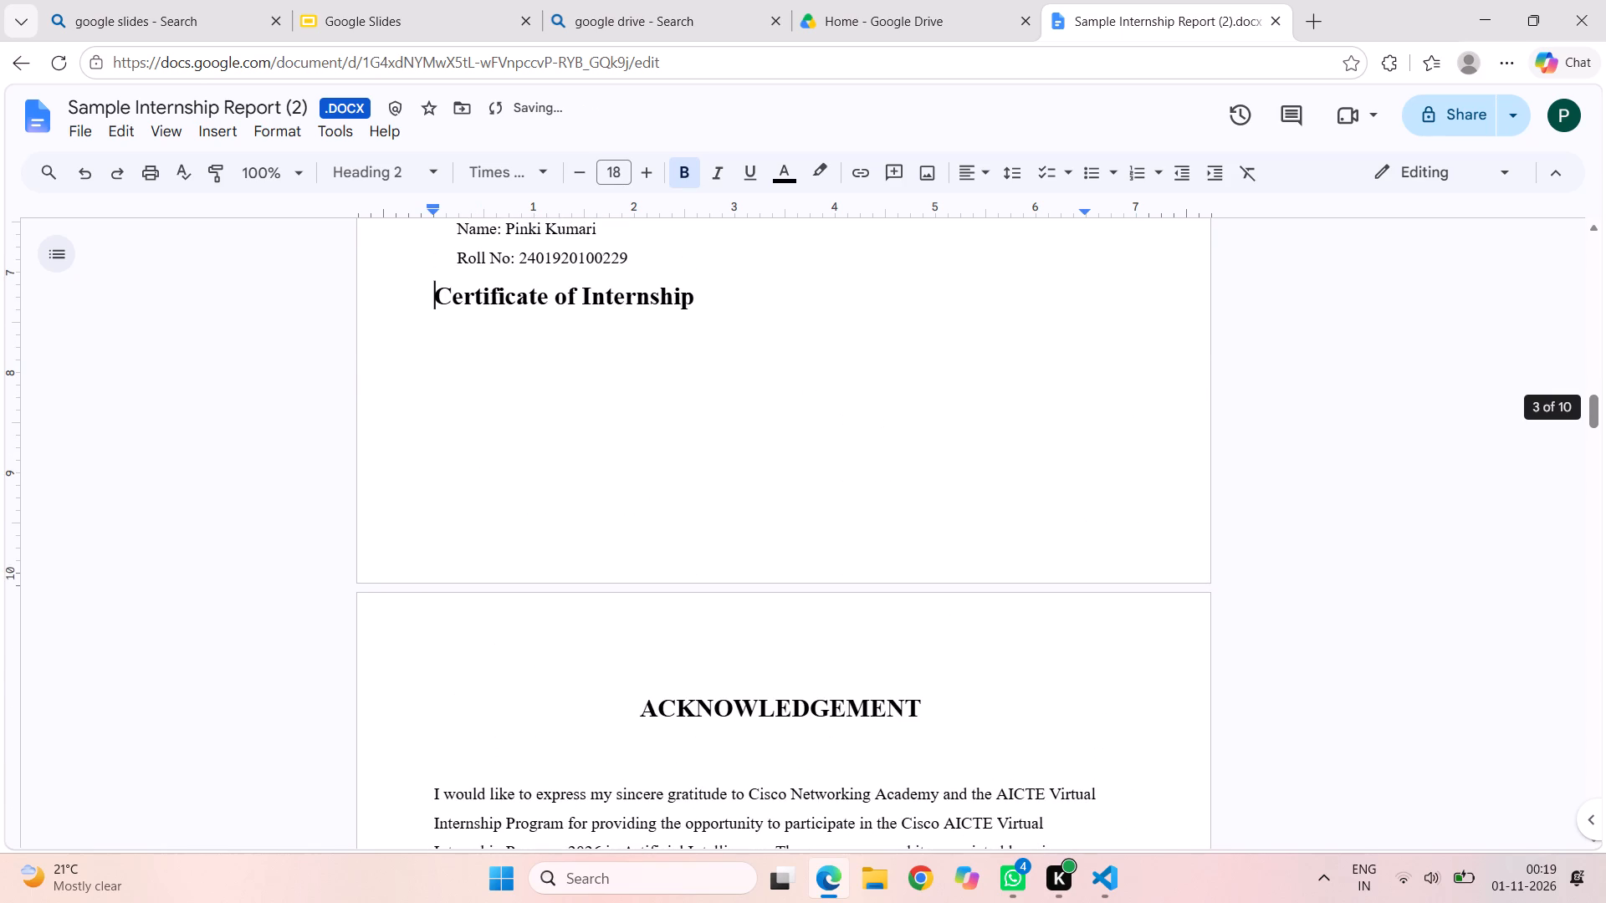
key(Return)
key(Return)
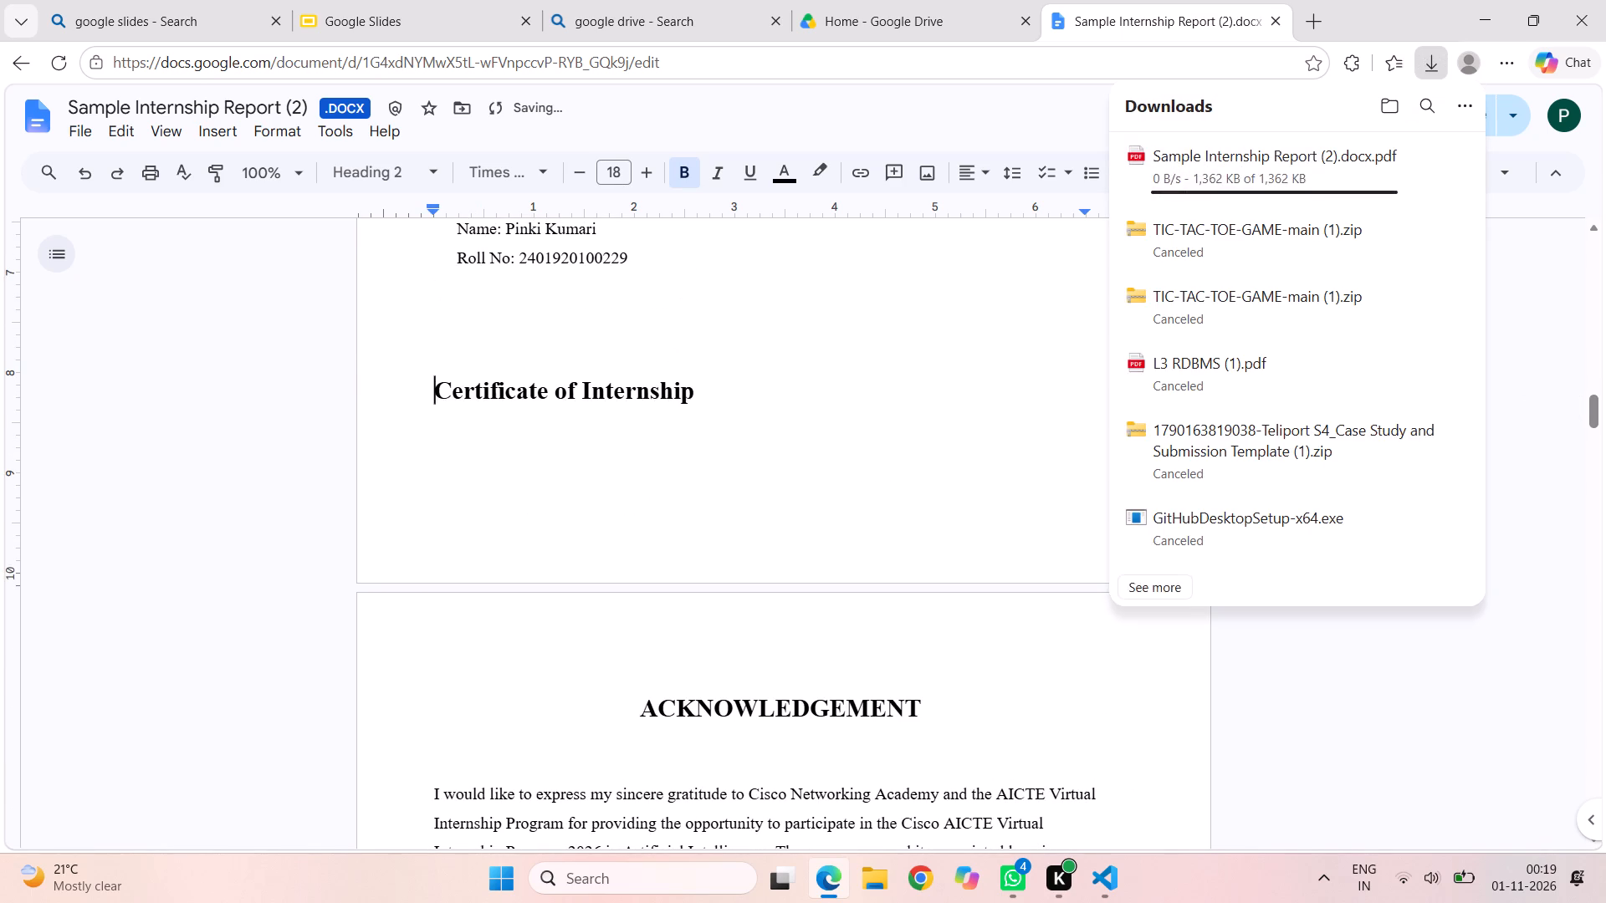
key(Return)
key(Return)
key(Return)
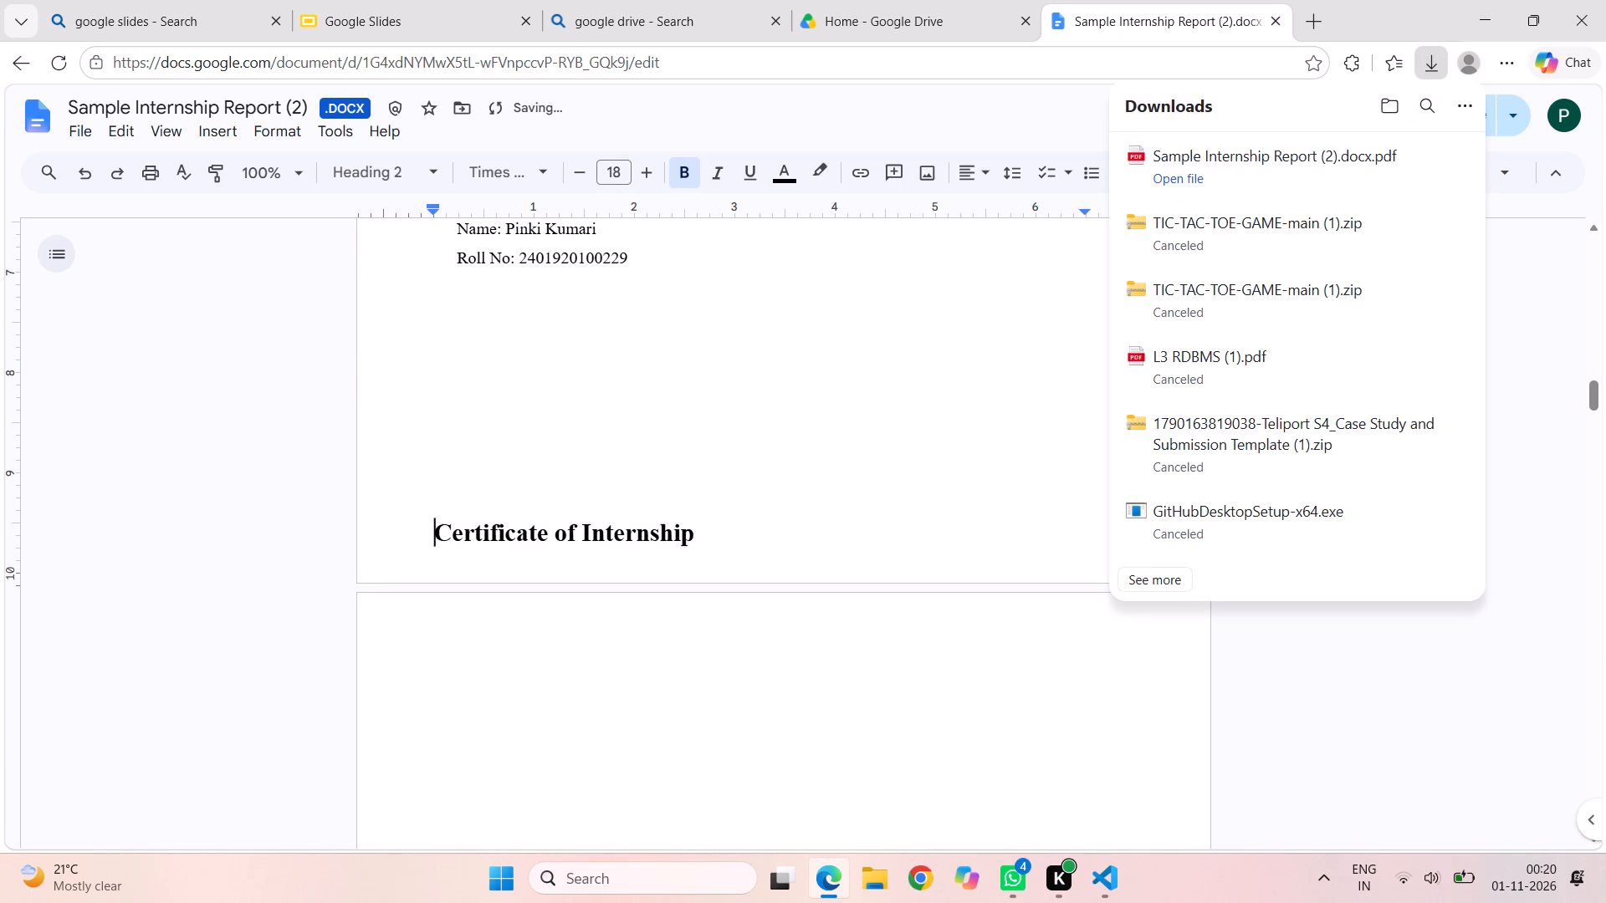
key(Return)
scroll(468, 507, down, 4)
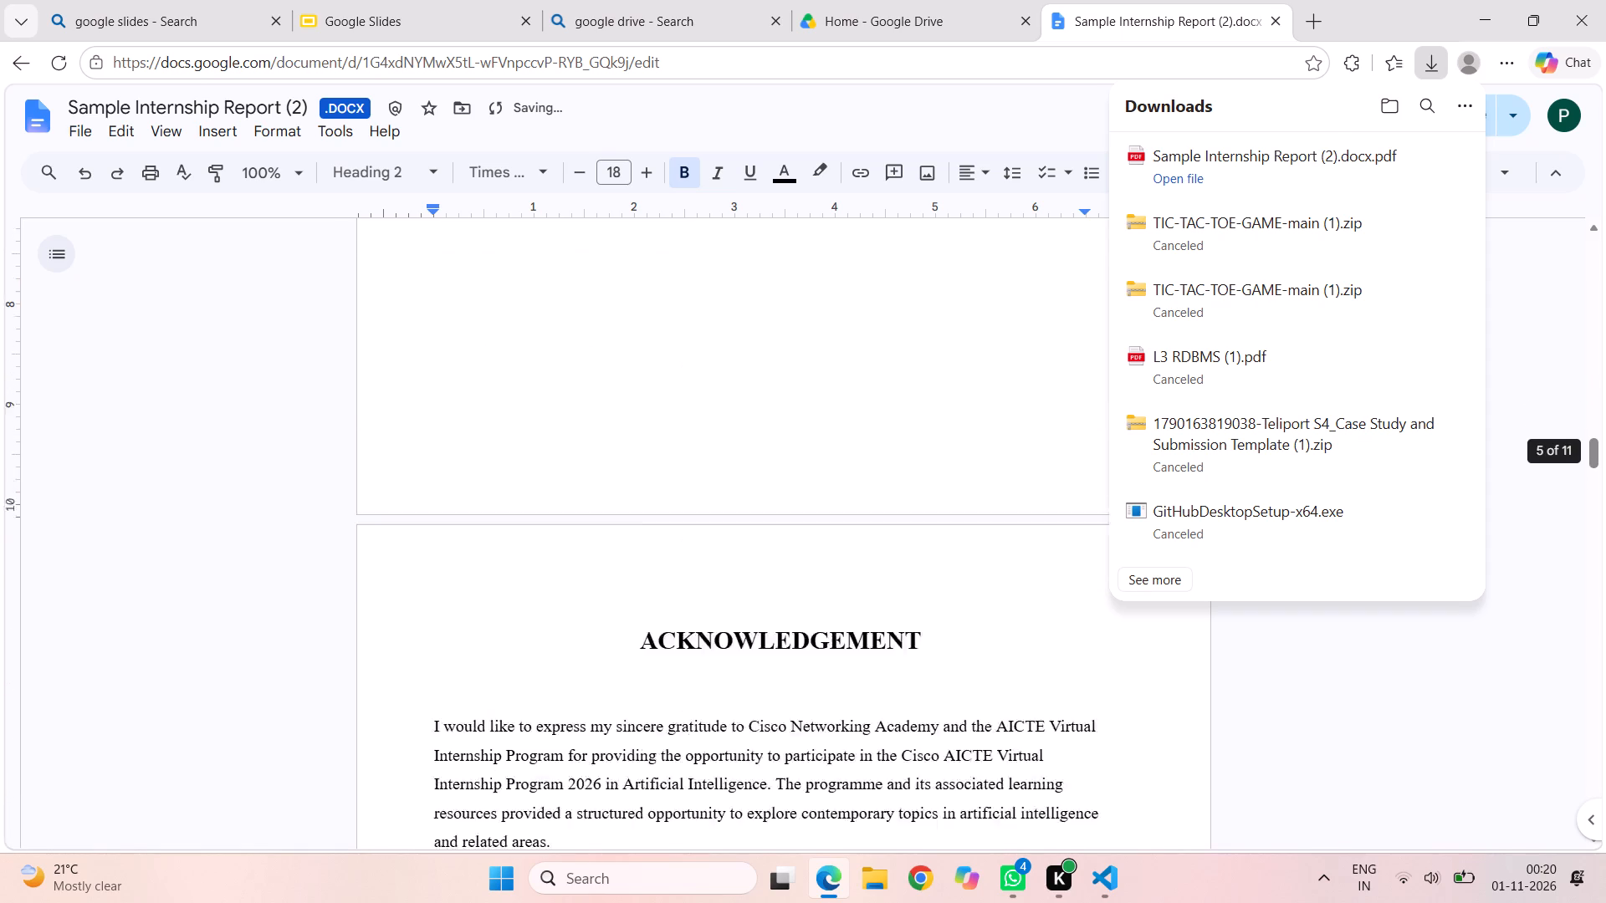
scroll(468, 507, down, 4)
scroll(468, 507, up, 6)
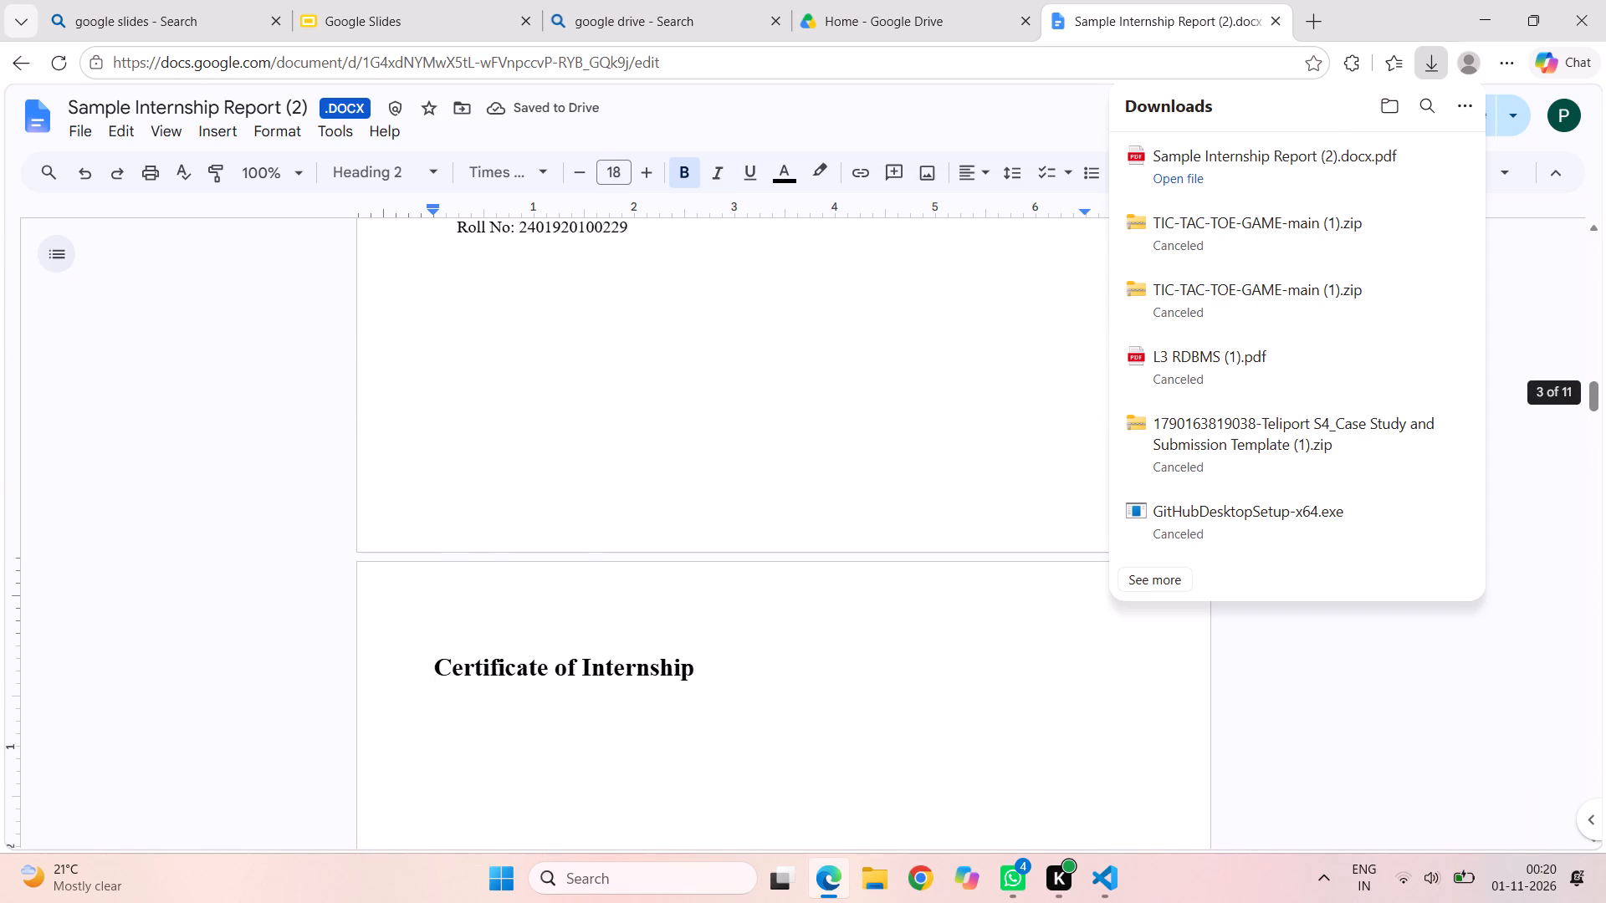
Centre-align the Certificate of Internship heading.
drag(707, 683, 405, 654)
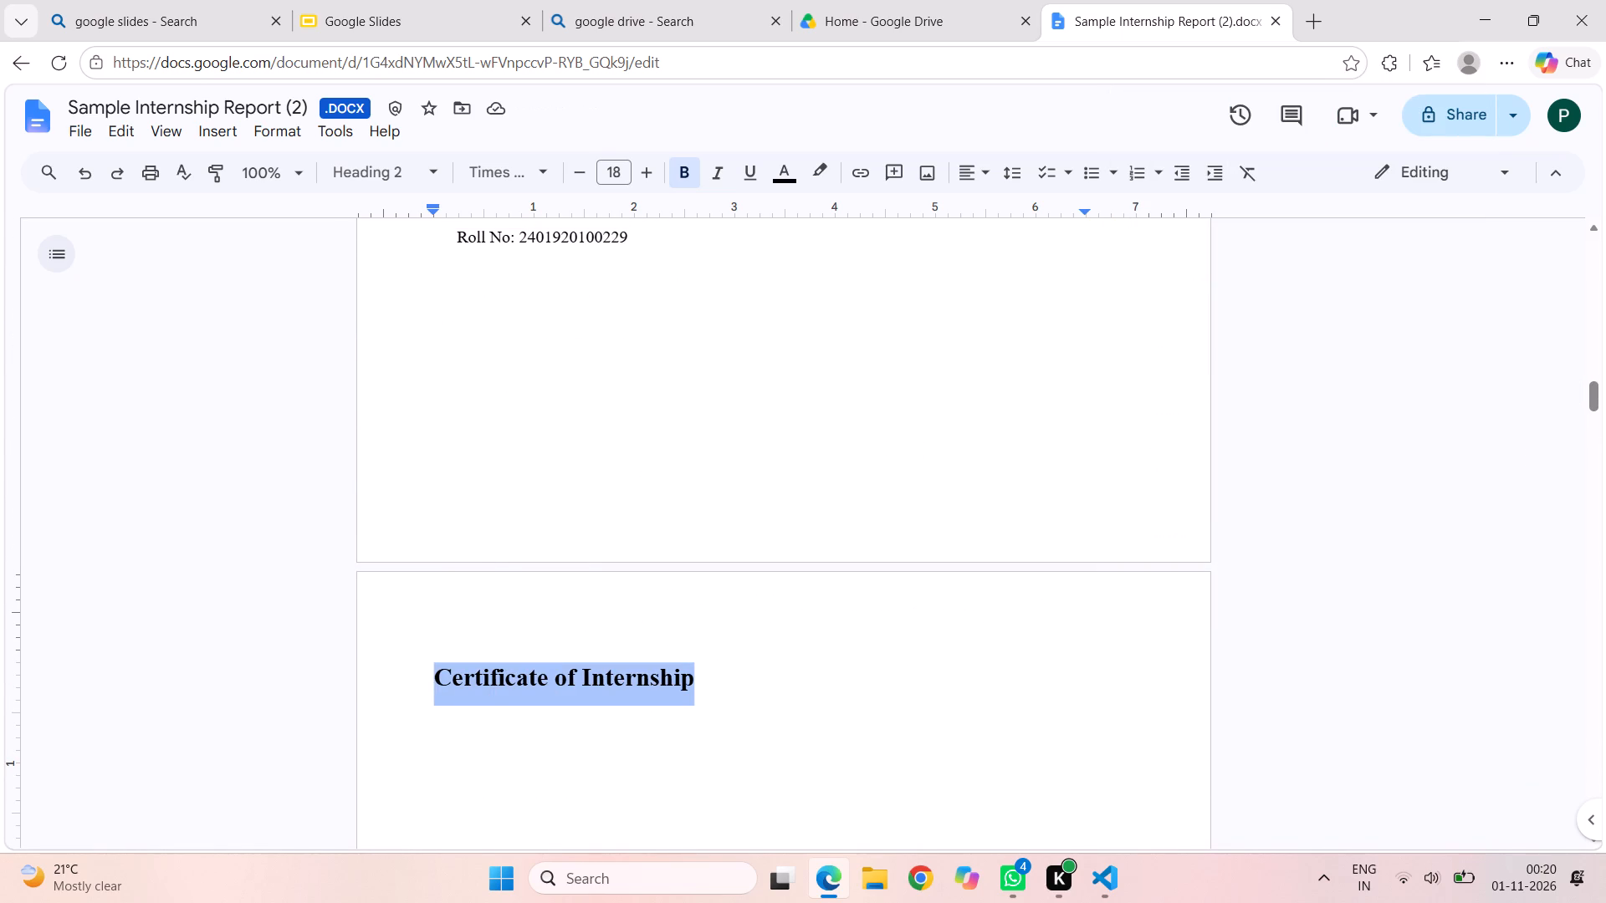
drag(405, 654, 403, 654)
click(984, 174)
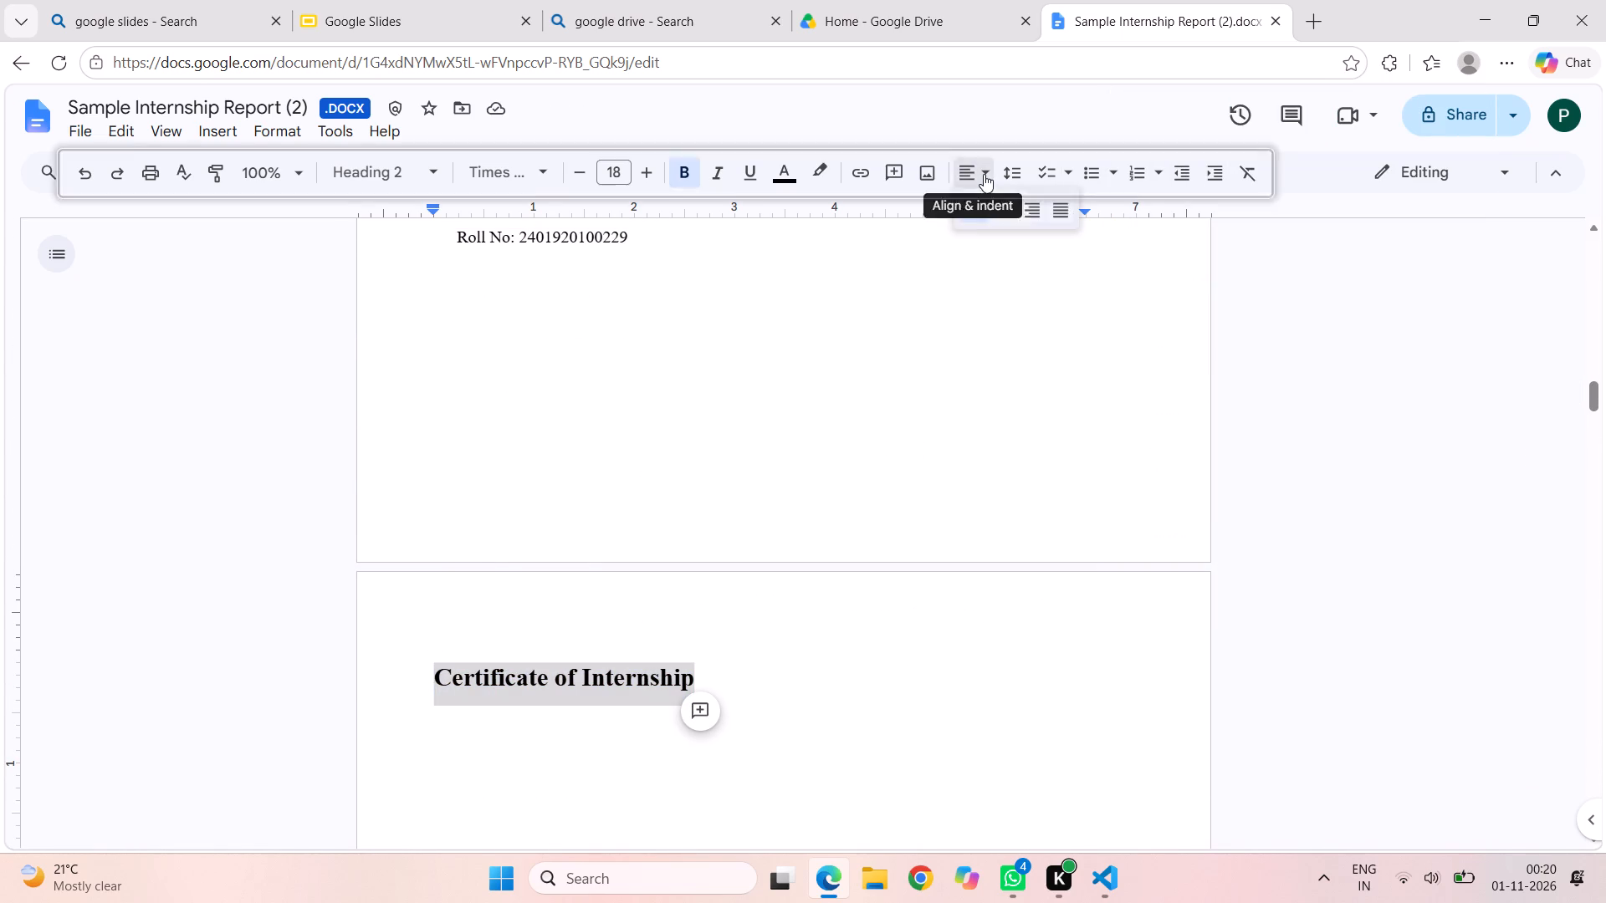
click(998, 211)
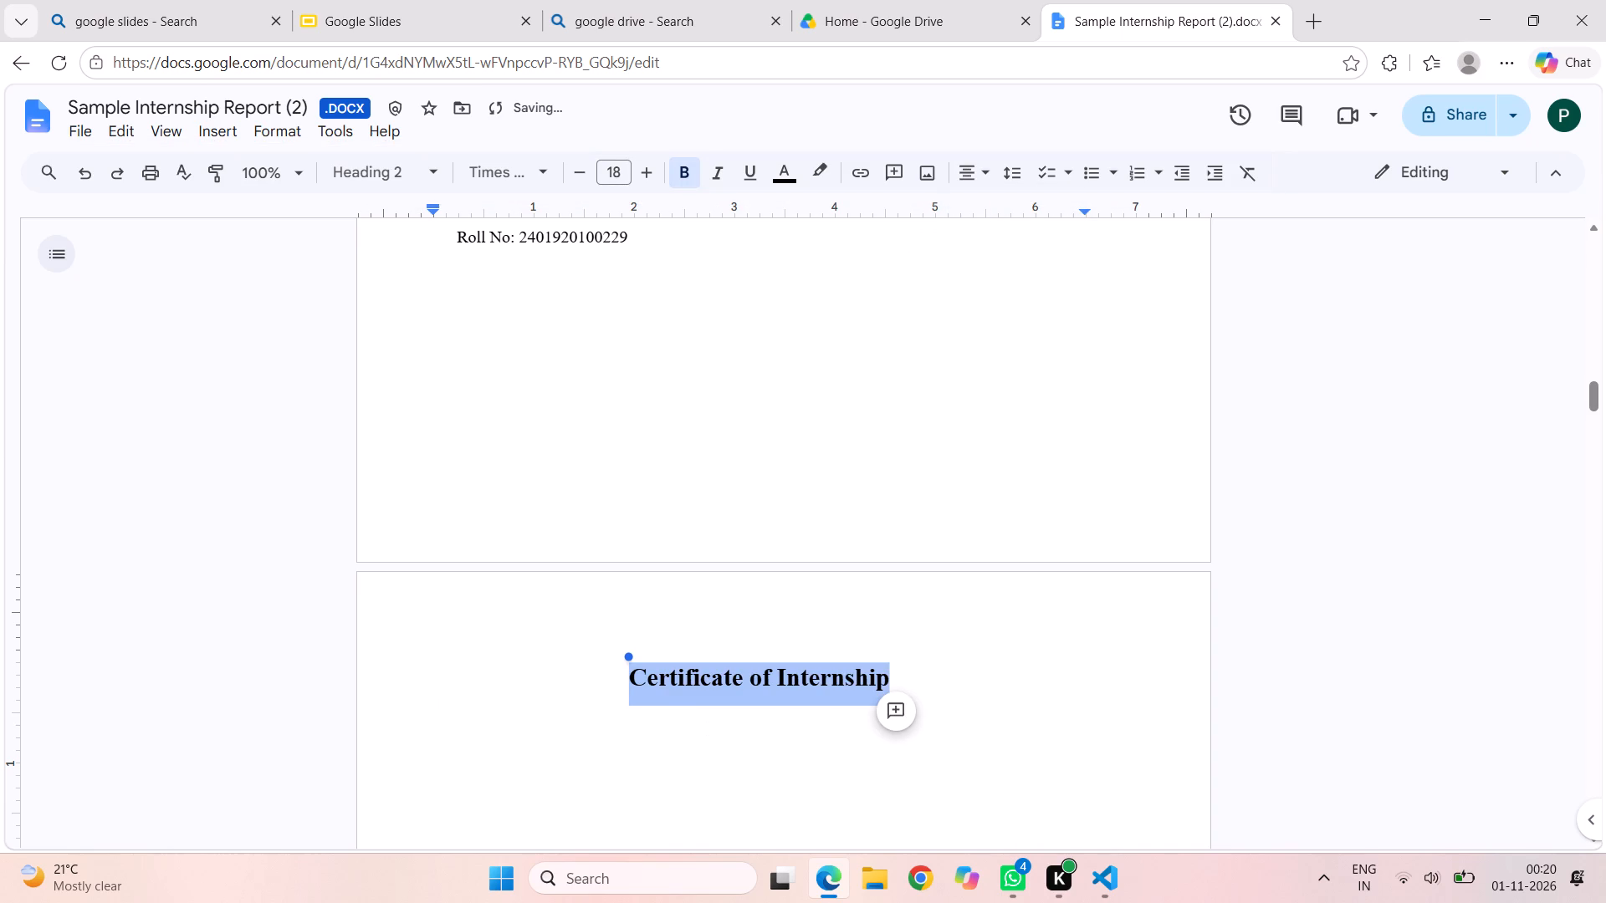
click(727, 467)
scroll(727, 467, down, 1)
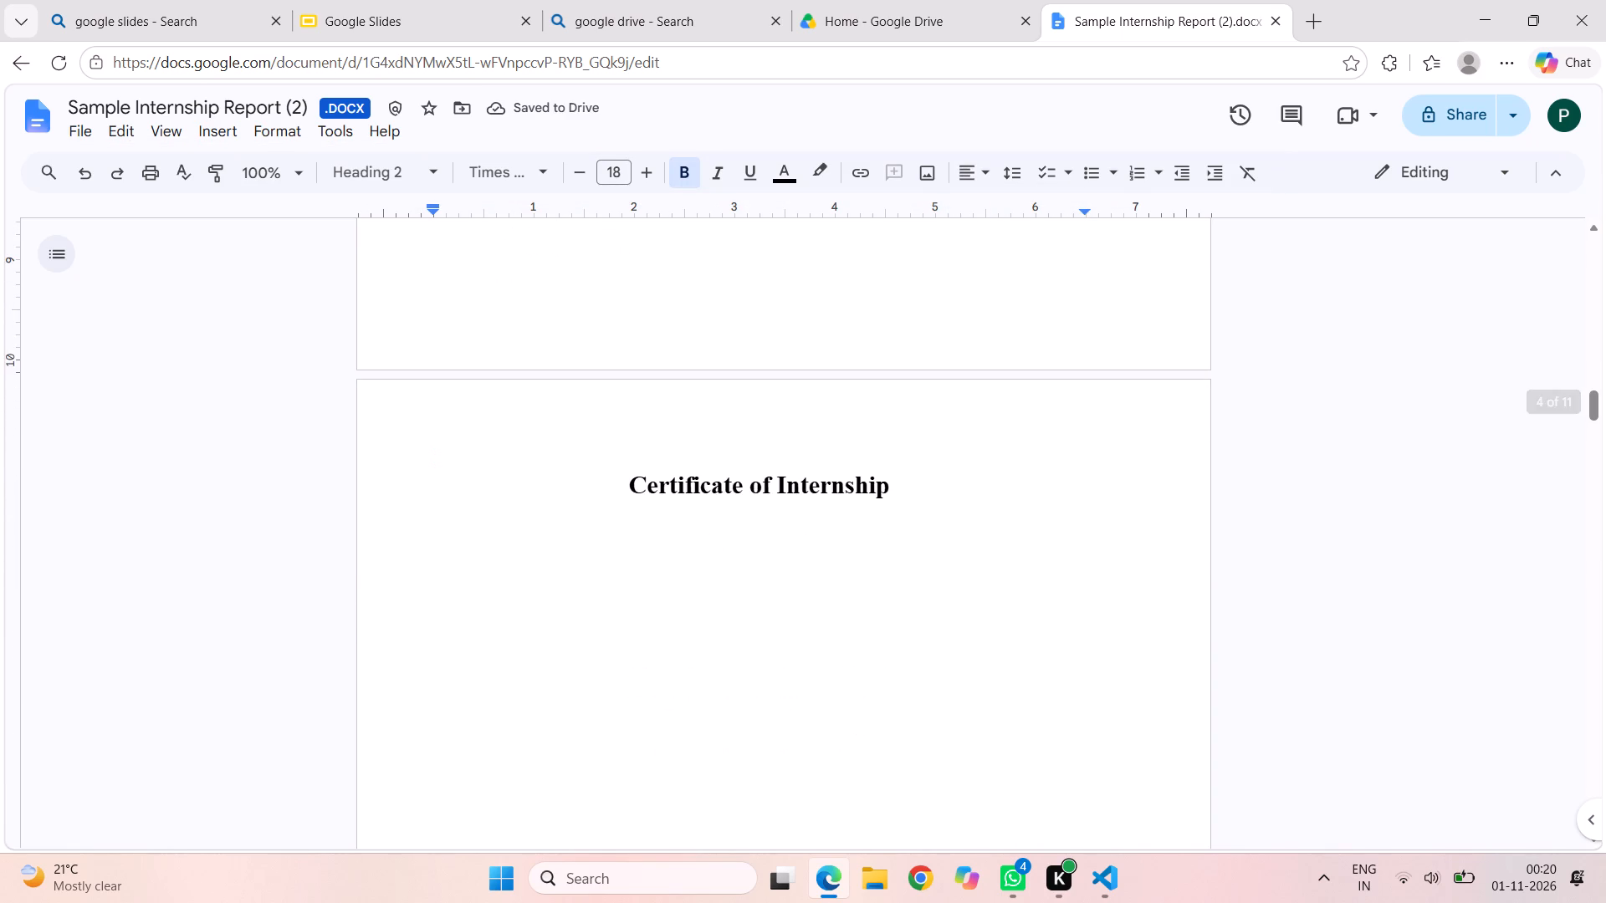